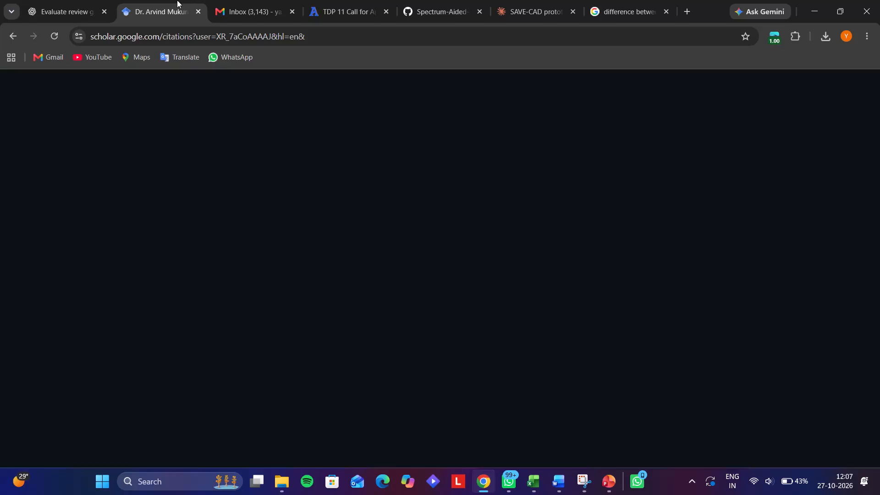
# Complete the form's industry partner entry with "Consultant General & Laparoscopic Surgeon, Sai Polyclinic & Endoscopy Center", copied from the PowerPoint Team slide.
pyautogui.click(343, 0)
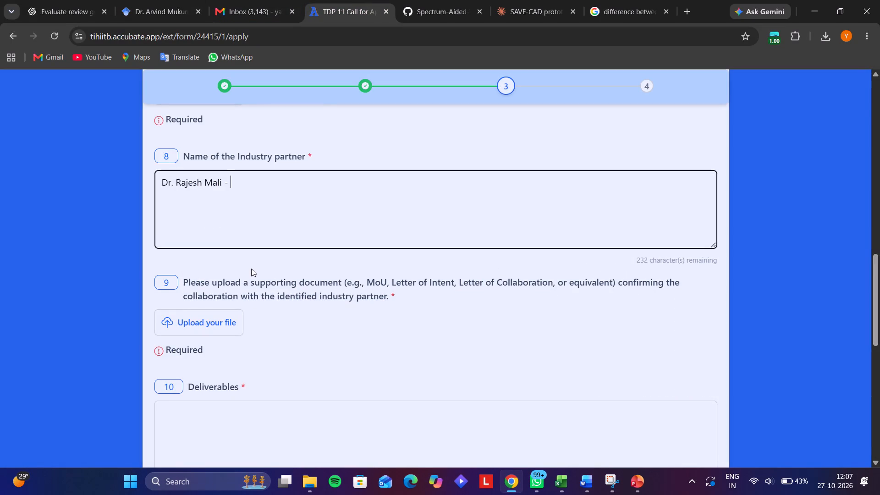
pyautogui.click(644, 482)
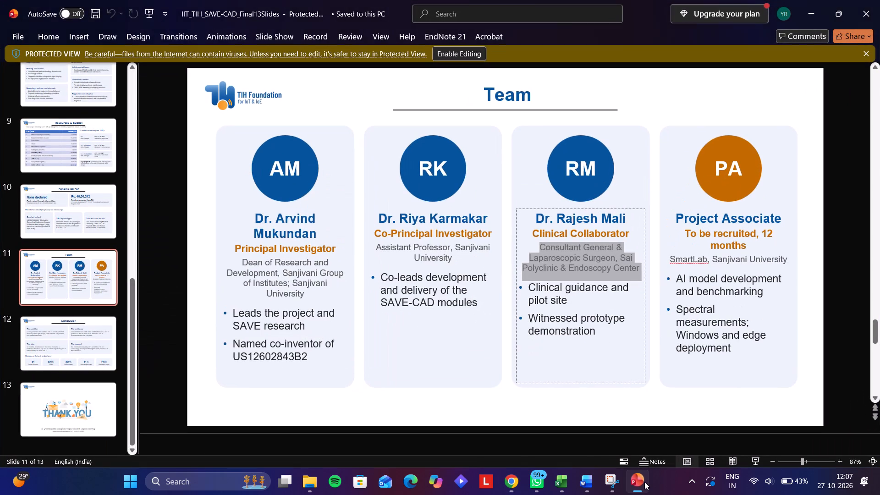
pyautogui.hotkey('ctrl', 'c')
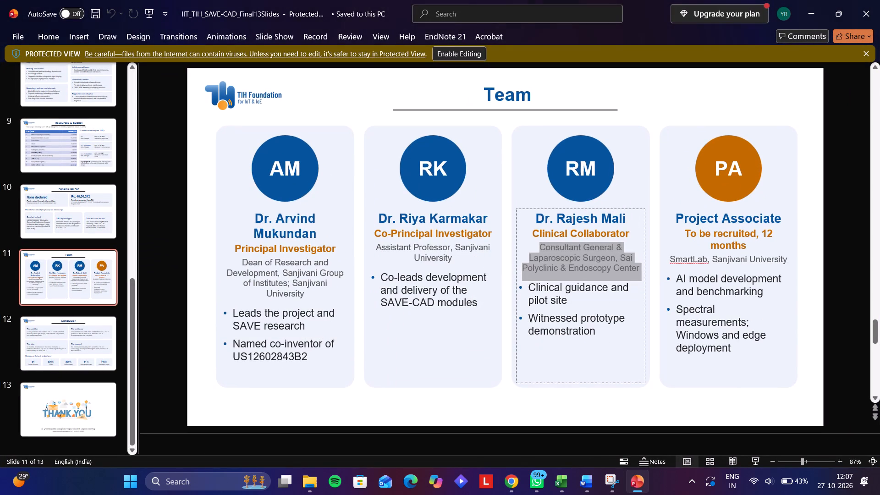
pyautogui.click(819, 7)
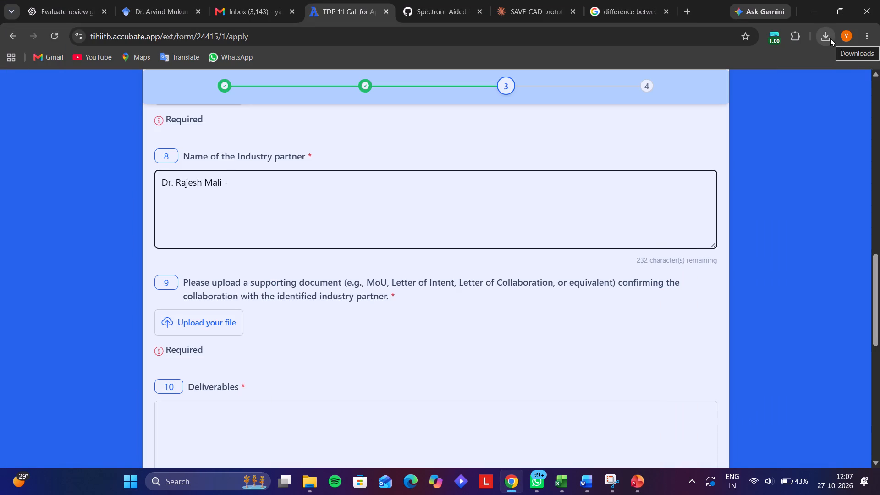
pyautogui.hotkey('ctrl', 'v')
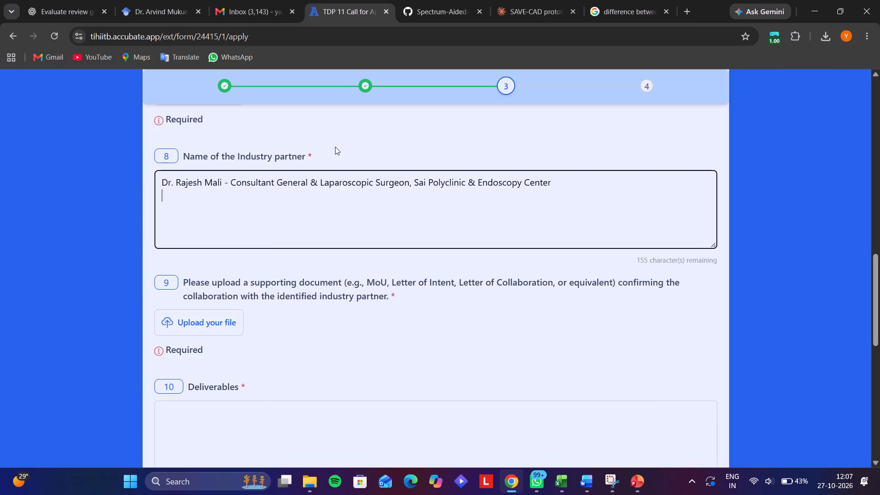
pyautogui.press('BackSpace')
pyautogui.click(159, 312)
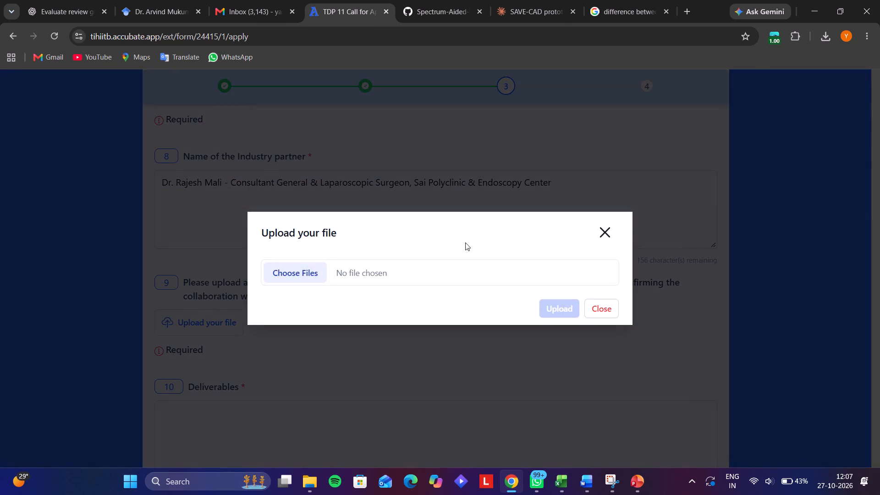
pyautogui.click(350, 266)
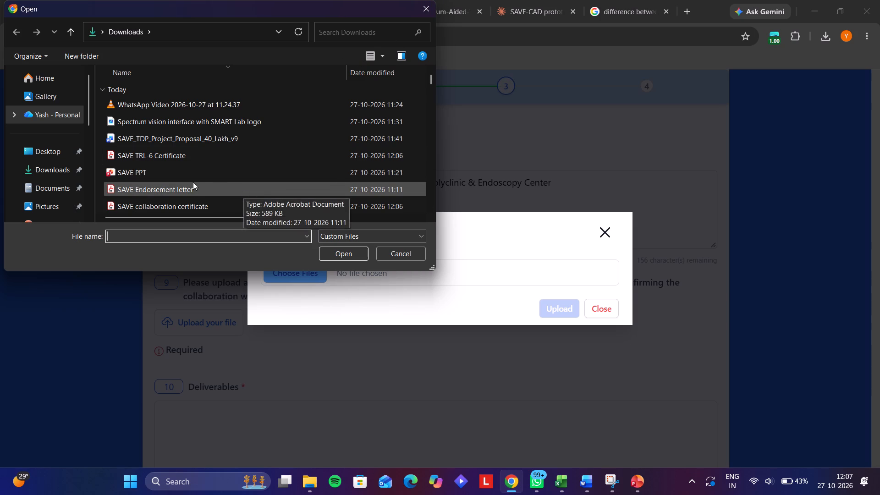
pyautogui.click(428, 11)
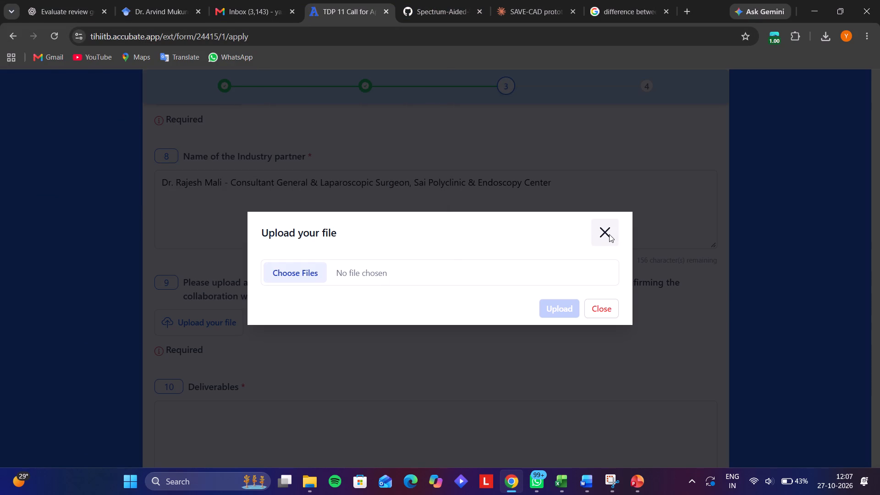
# Upload SAVE collaboration certificate from Downloads as the supporting document for question 9 on the industry partner collaboration.
pyautogui.click(609, 234)
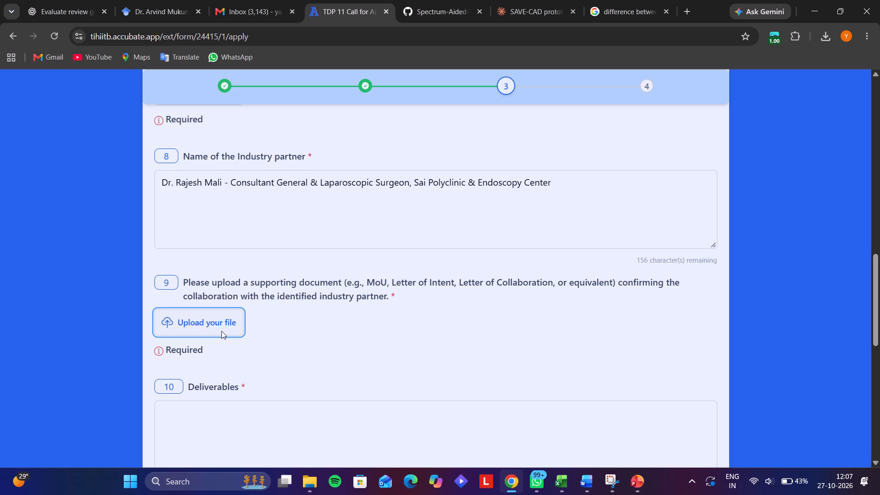
pyautogui.click(222, 330)
pyautogui.click(295, 286)
pyautogui.click(298, 282)
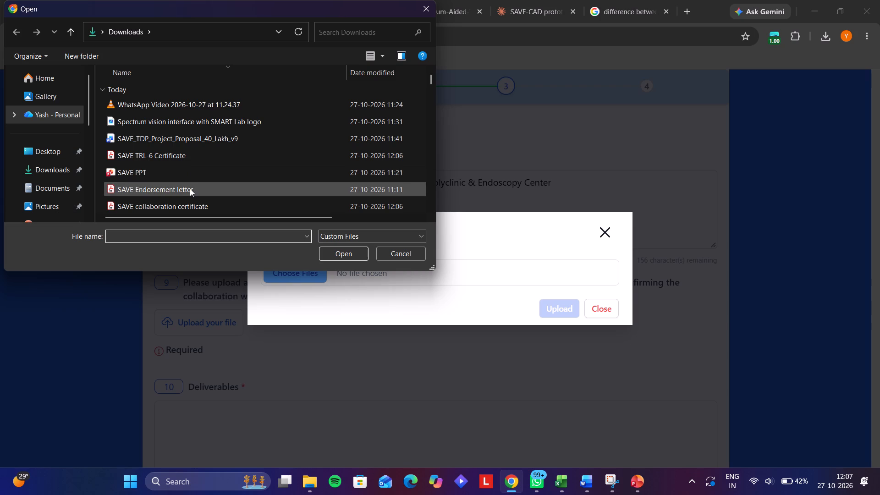
pyautogui.click(423, 15)
pyautogui.click(303, 275)
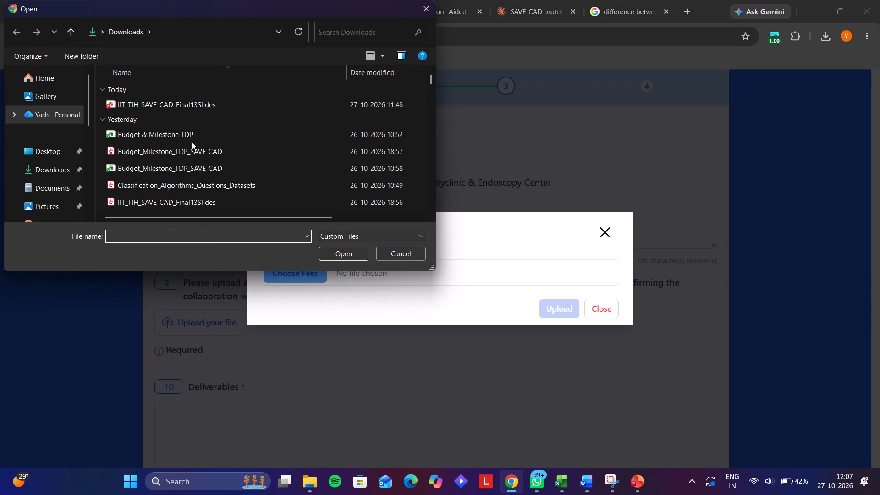
pyautogui.scroll(4, 221, 192)
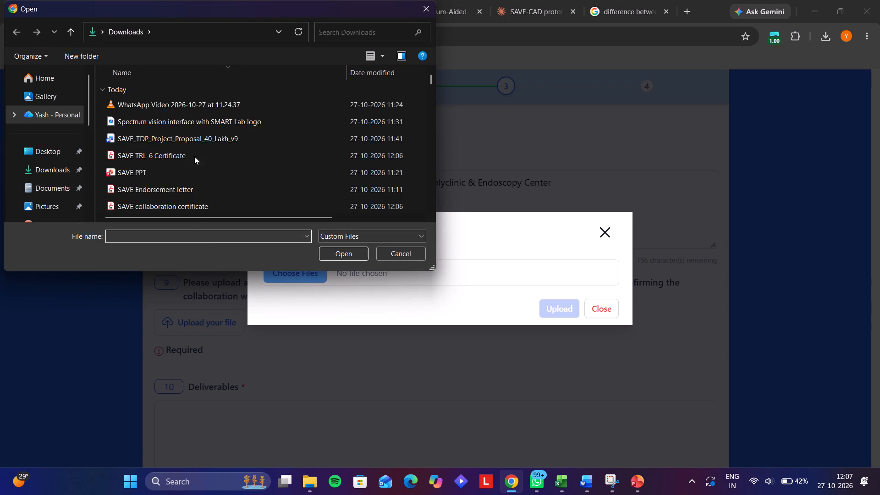
pyautogui.scroll(-1, 194, 153)
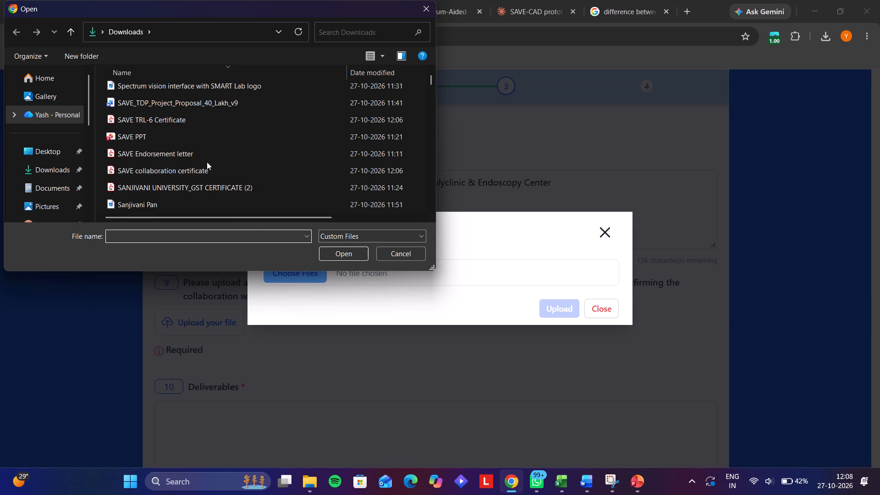
pyautogui.scroll(4, 207, 162)
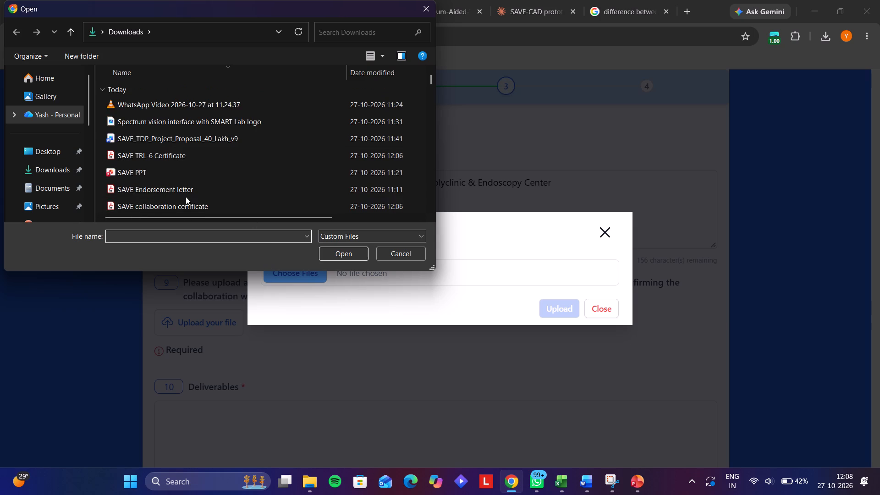
pyautogui.click(186, 196)
pyautogui.click(188, 205)
pyautogui.click(355, 254)
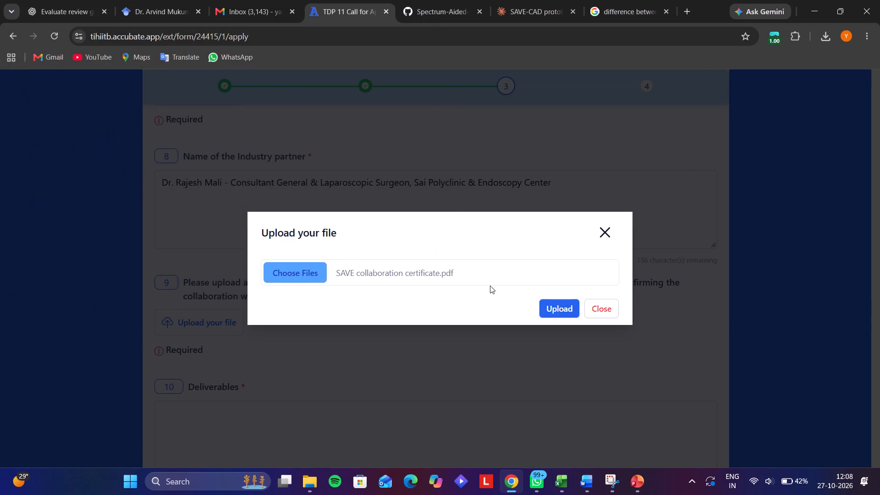
pyautogui.click(554, 307)
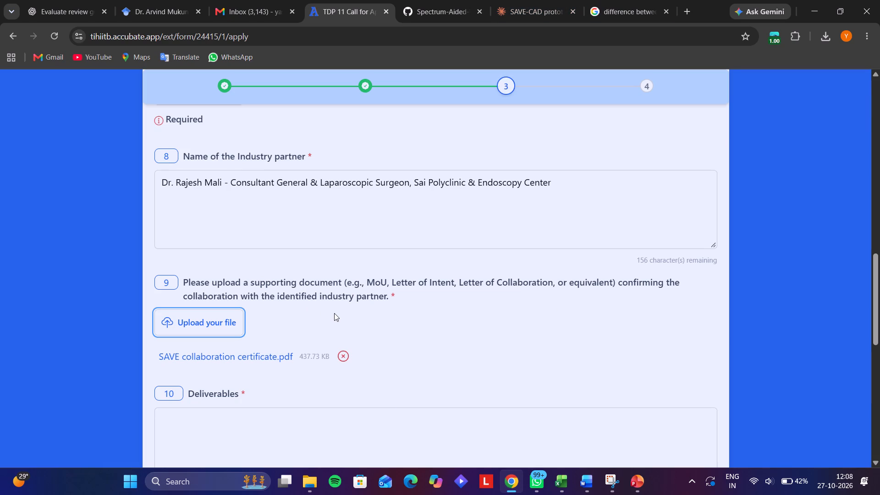
# Look through the form's questions to check which answers and required uploads are still missing.
pyautogui.scroll(-3, 334, 313)
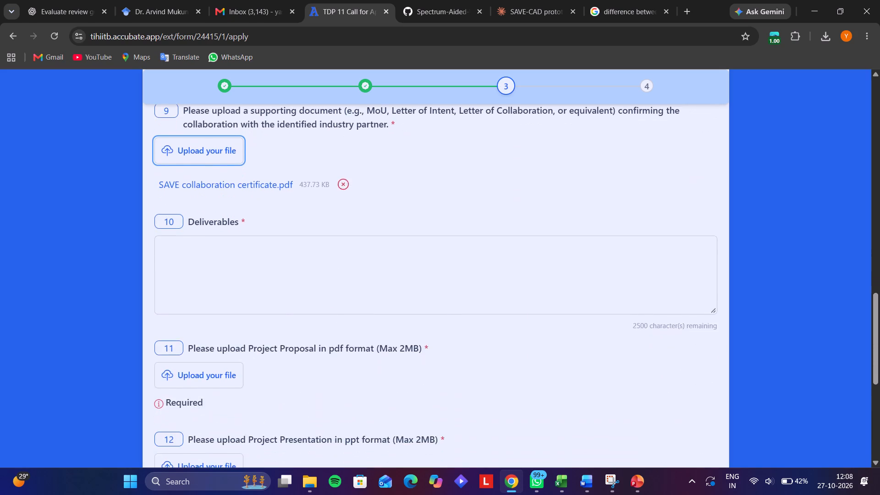
pyautogui.scroll(3, 334, 313)
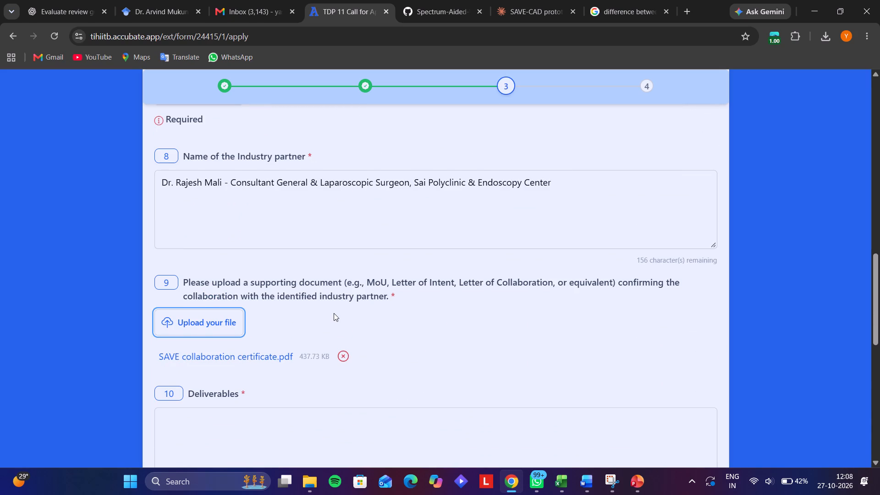
pyautogui.scroll(-3, 334, 313)
pyautogui.scroll(3, 239, 230)
pyautogui.scroll(-3, 397, 302)
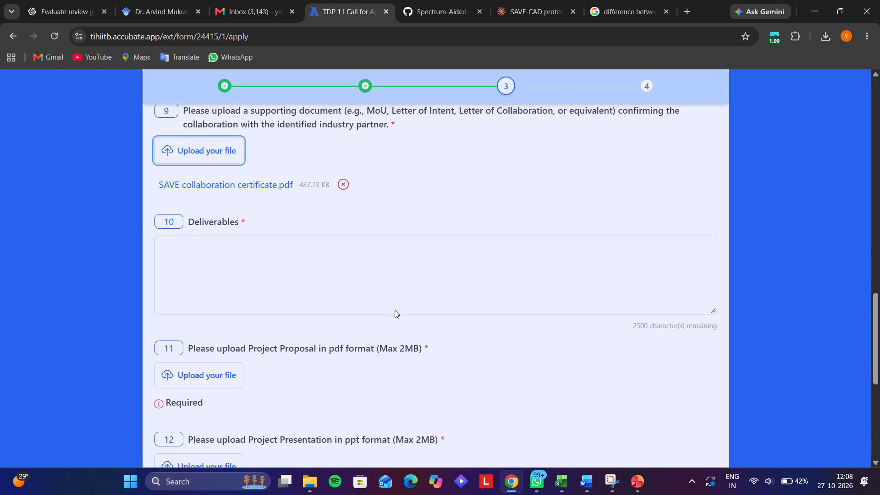
pyautogui.scroll(-2, 395, 310)
pyautogui.scroll(-1, 341, 269)
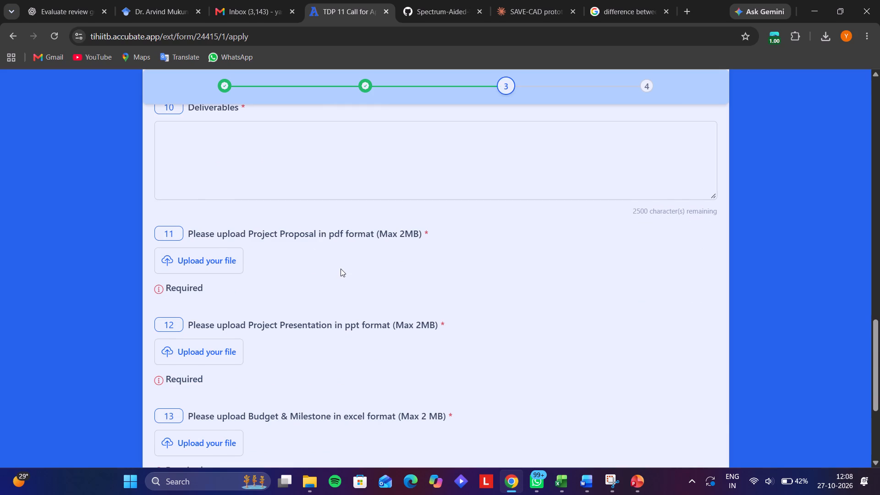
pyautogui.scroll(-4, 341, 269)
pyautogui.scroll(14, 341, 269)
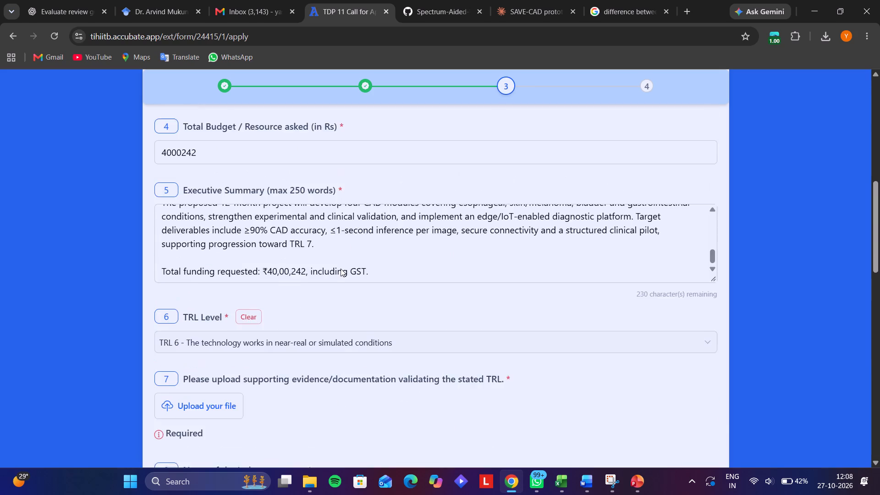
# Upload SAVE TRL-6 Certificate from Downloads as the evidence validating the stated TRL in question 7.
pyautogui.scroll(-4, 341, 269)
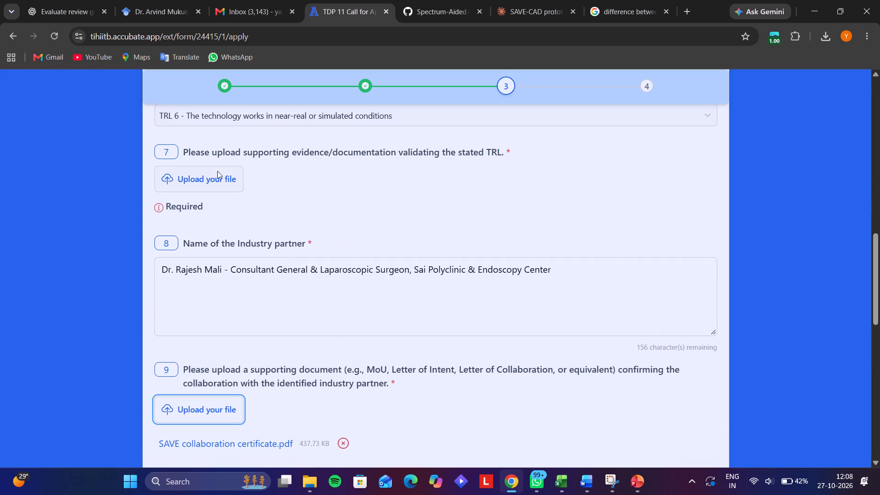
pyautogui.click(217, 177)
pyautogui.click(330, 271)
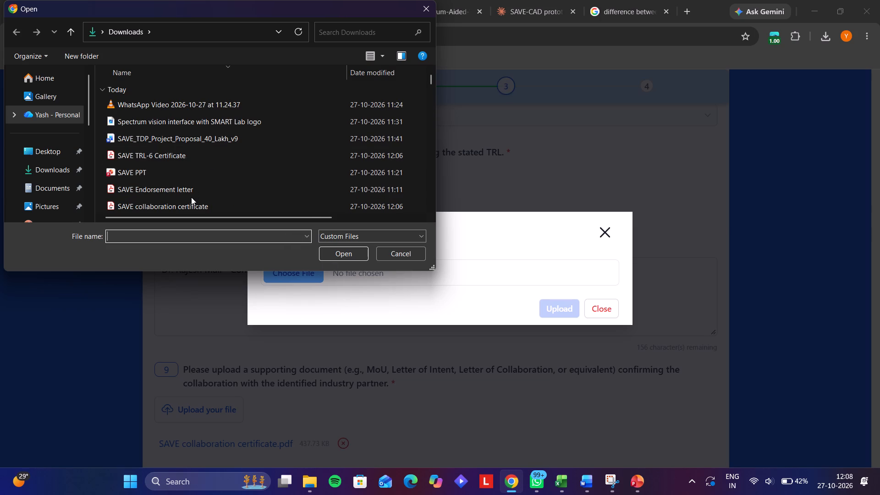
pyautogui.scroll(-1, 144, 175)
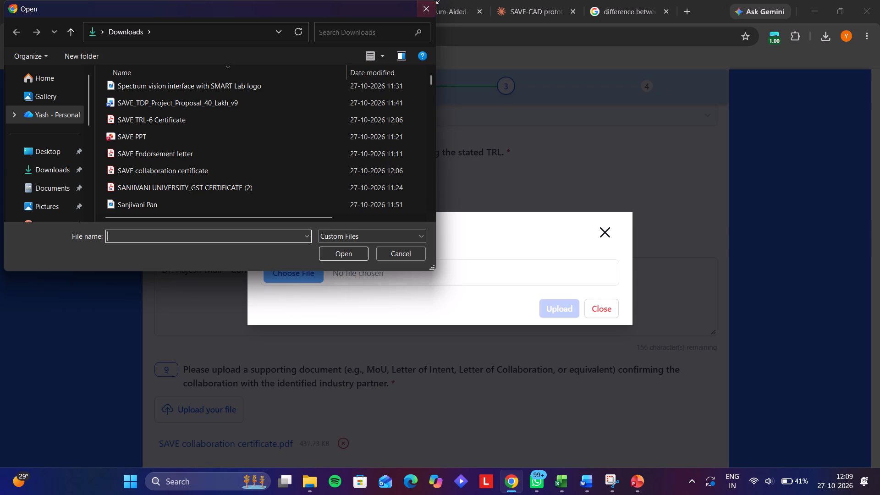
# Choose SAVE TRL-6 Certificate from Downloads and upload it as question 7's supporting evidence for the stated TRL.
pyautogui.click(426, 10)
pyautogui.click(313, 269)
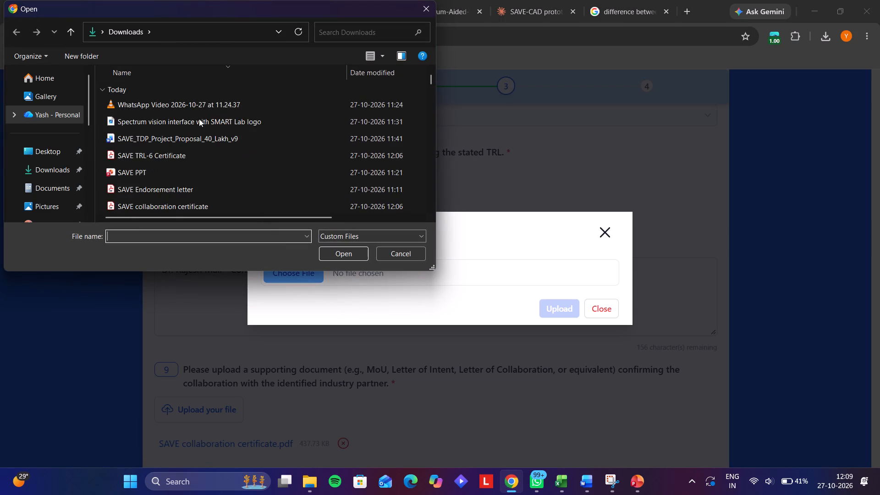
pyautogui.scroll(-1, 220, 183)
pyautogui.scroll(4, 217, 177)
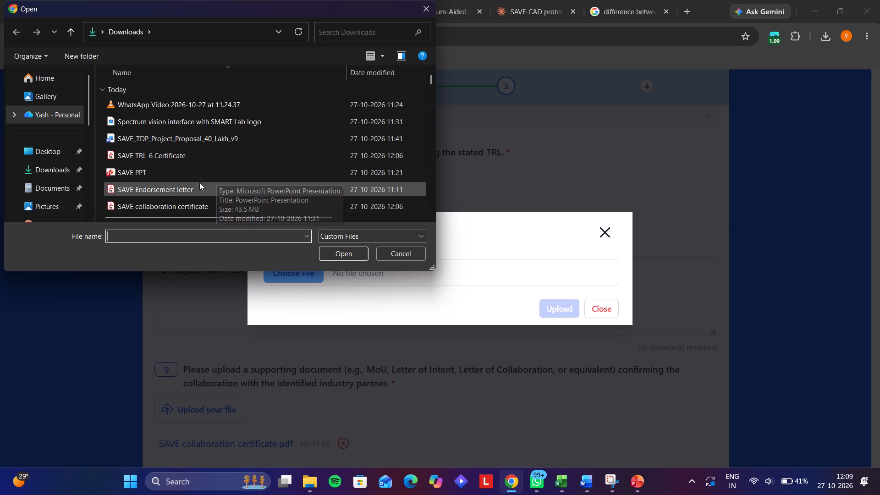
pyautogui.click(199, 158)
pyautogui.click(351, 256)
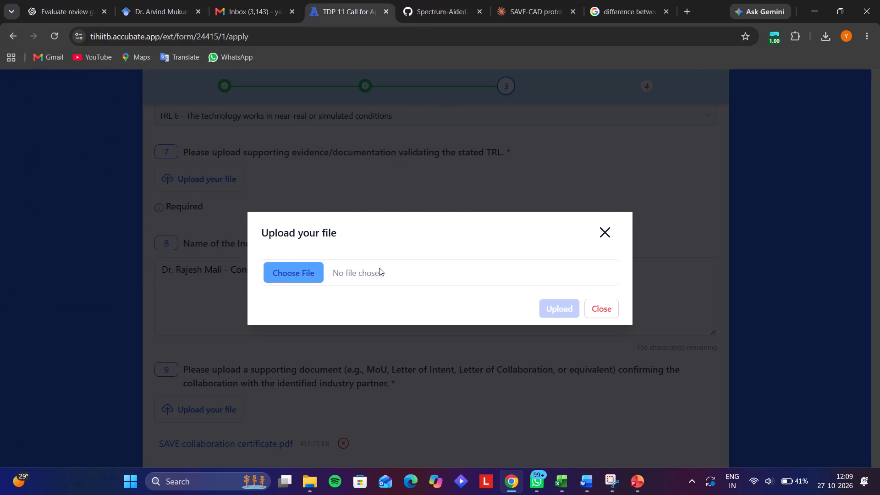
pyautogui.click(566, 313)
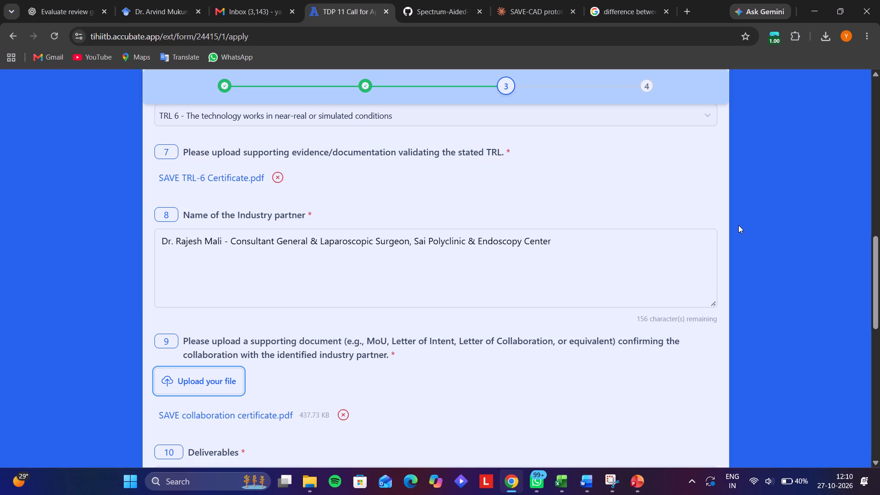
pyautogui.scroll(-2, 724, 494)
pyautogui.scroll(-2, 720, 378)
pyautogui.scroll(-3, 396, 337)
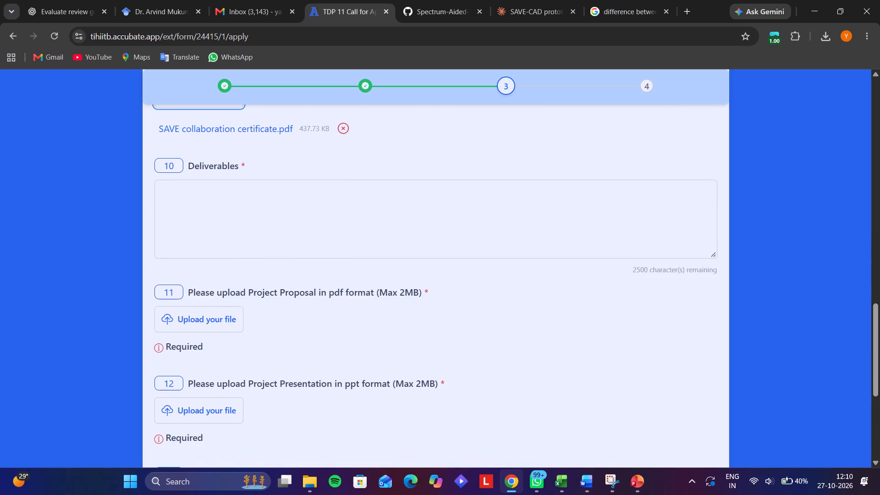
pyautogui.click(242, 196)
pyautogui.click(609, 478)
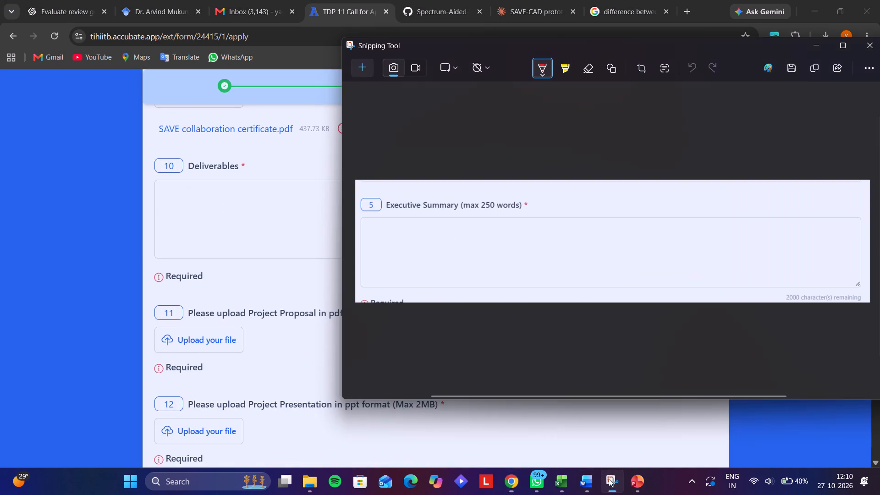
pyautogui.click(365, 66)
pyautogui.moveTo(145, 145); pyautogui.dragTo(730, 285)
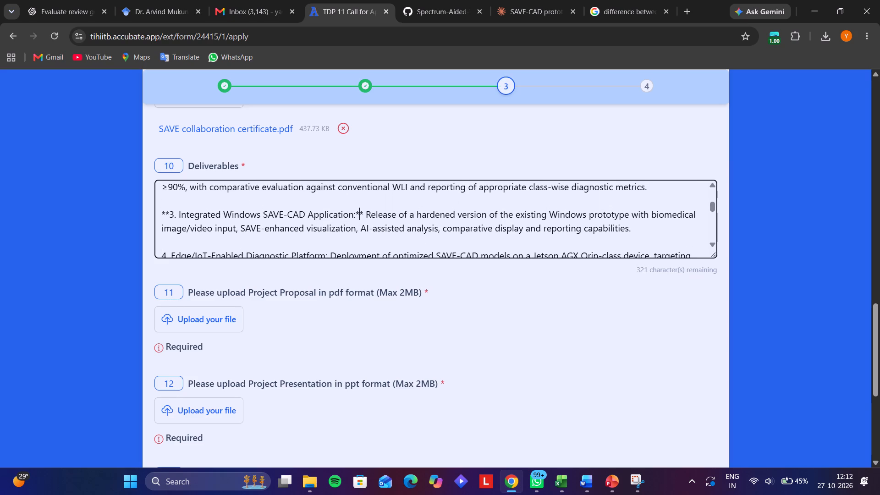
pyautogui.press('Delete')
pyautogui.press('BackSpace')
pyautogui.scroll(1, 361, 214)
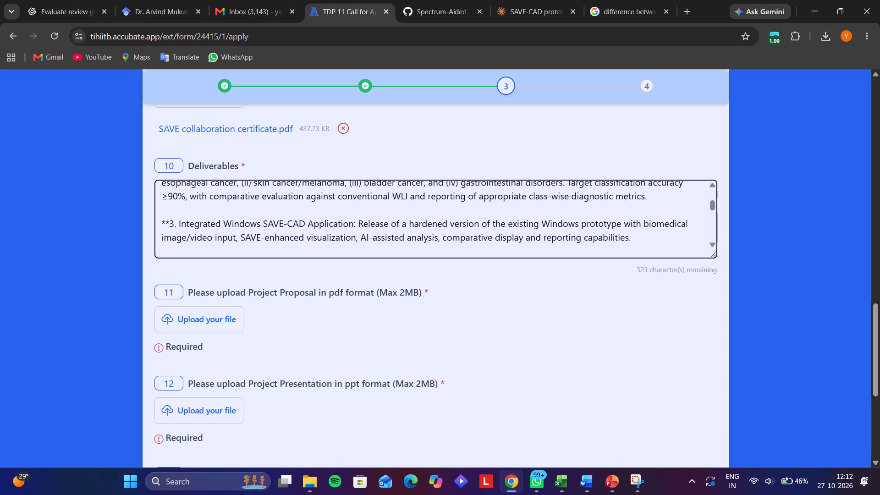
pyautogui.click(170, 220)
pyautogui.press('BackSpace')
pyautogui.press('BackSpace')
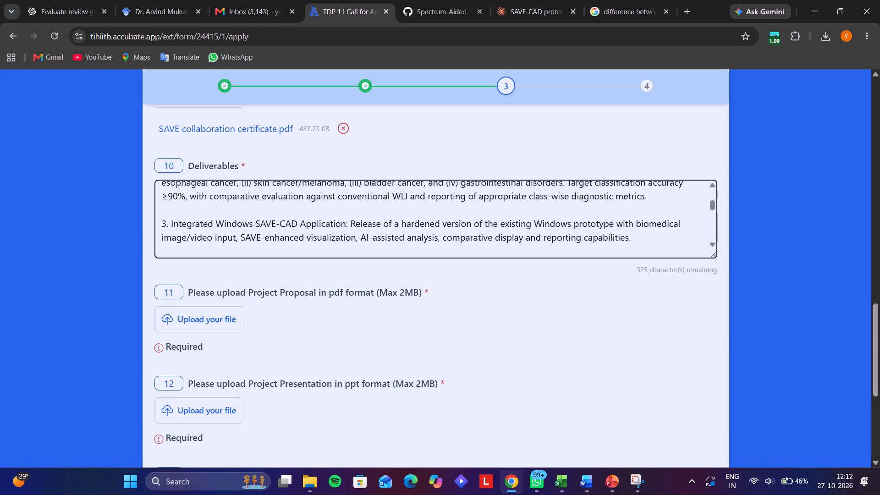
# Remove the asterisks around the "2. Four AI-Based CAD Modules" heading in the Deliverables answer.
pyautogui.scroll(1, 170, 220)
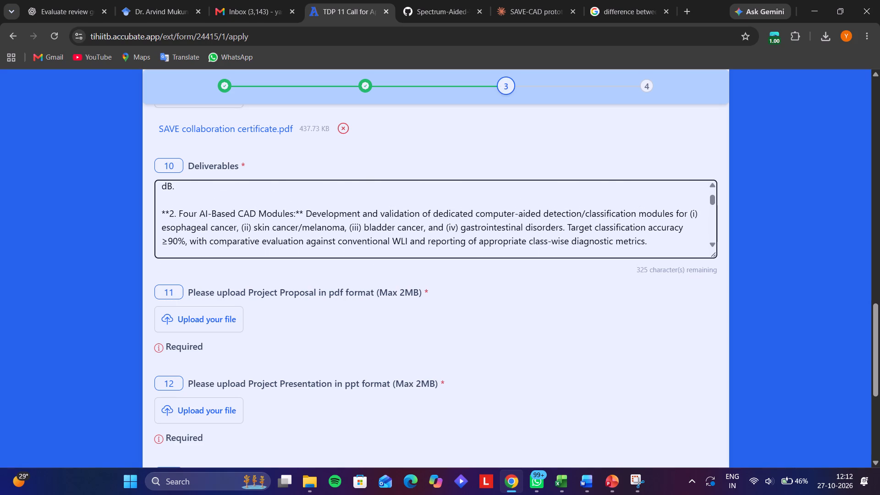
pyautogui.click(302, 214)
pyautogui.press('BackSpace')
pyautogui.press('BackSpace')
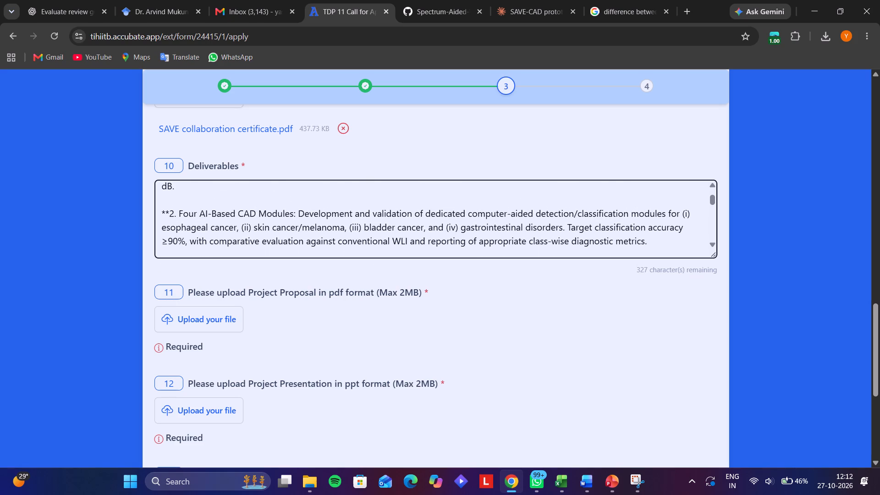
pyautogui.click(169, 217)
pyautogui.press('BackSpace')
pyautogui.press('BackSpace')
# Remove the asterisks around the "1. SAVE Spectral Enhancement Engine (v1.0)" heading in the Deliverables answer.
pyautogui.scroll(2, 169, 217)
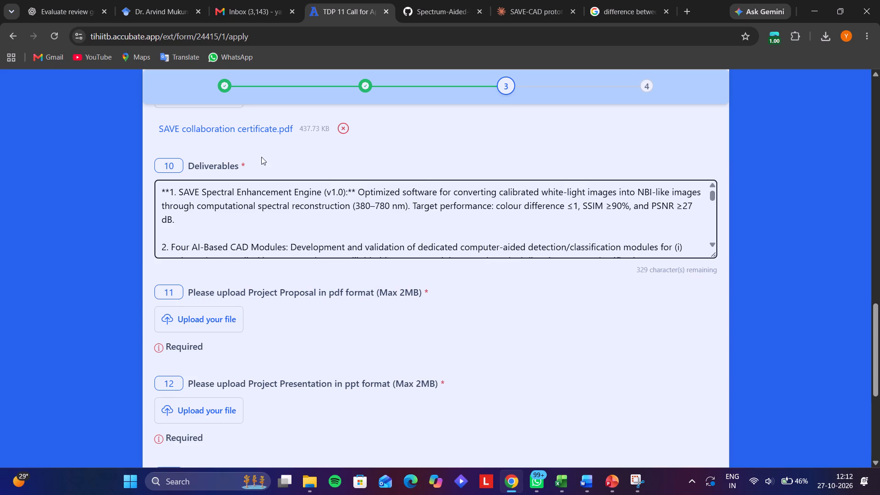
pyautogui.click(354, 192)
pyautogui.press('BackSpace')
pyautogui.press('BackSpace')
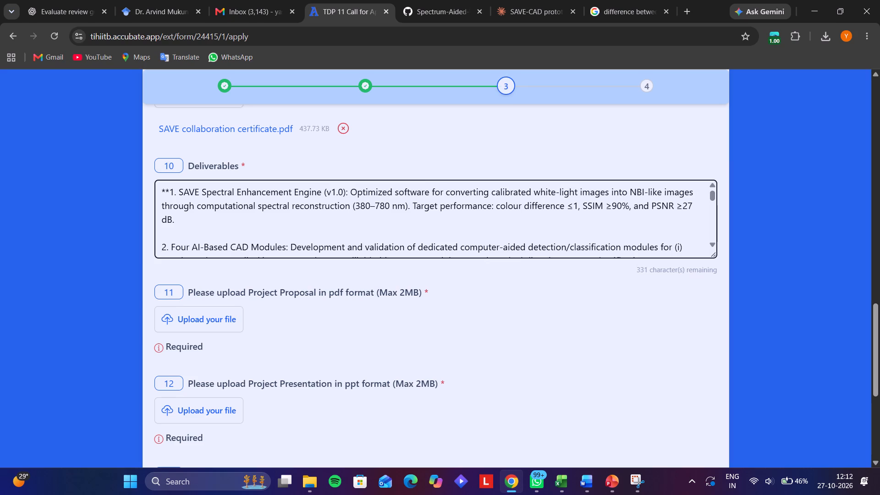
pyautogui.click(171, 189)
pyautogui.press('BackSpace')
pyautogui.press('BackSpace')
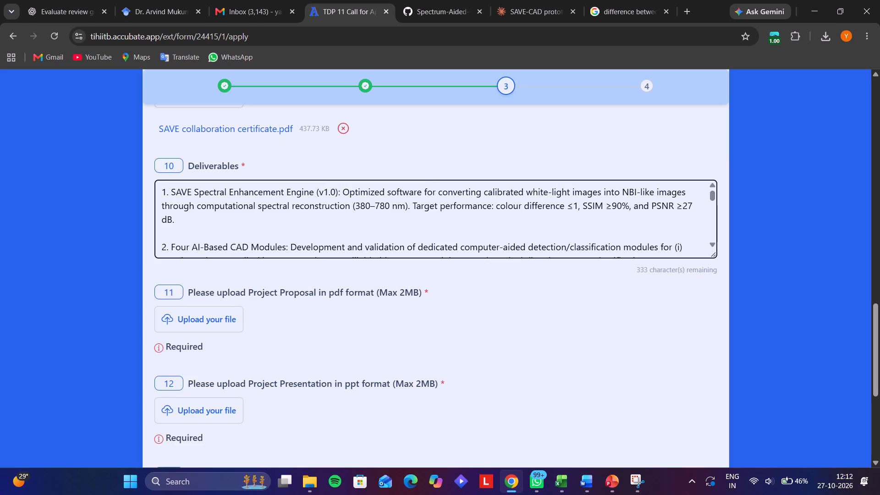
# Switch to the Downloads folder in File Explorer and delete the PDF version of IIT_TIH_SAVE-CAD_Final13Slides.
pyautogui.scroll(-6, 242, 220)
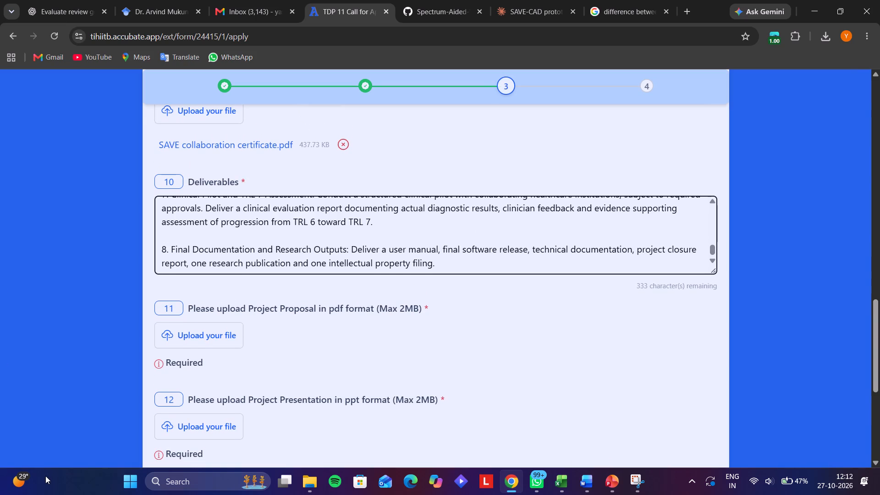
pyautogui.scroll(-1, 240, 333)
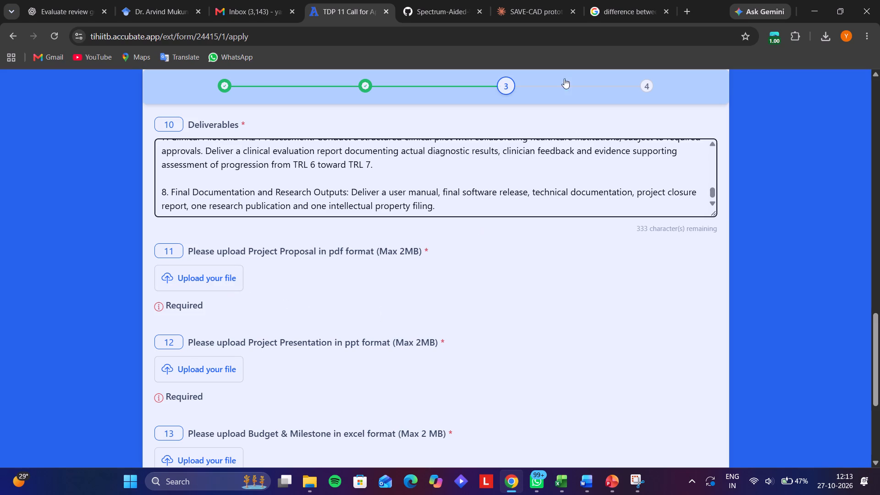
pyautogui.click(643, 0)
pyautogui.scroll(17, 524, 219)
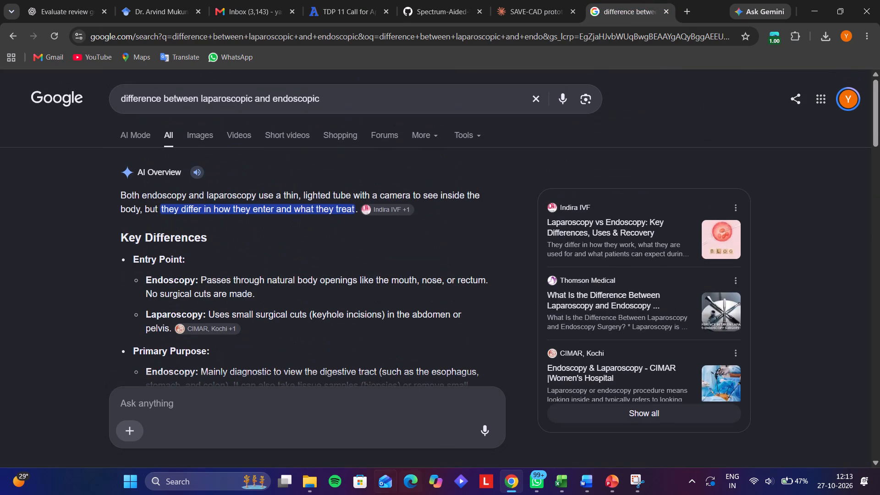
pyautogui.click(312, 473)
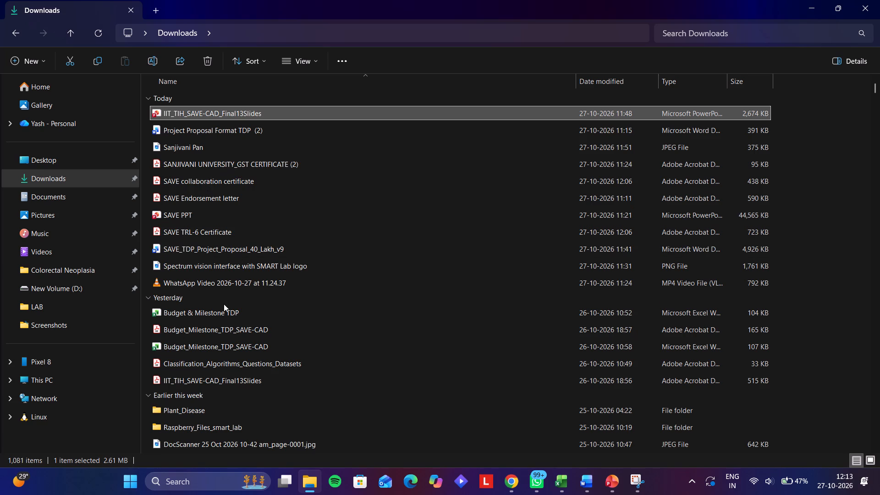
pyautogui.scroll(-1, 224, 304)
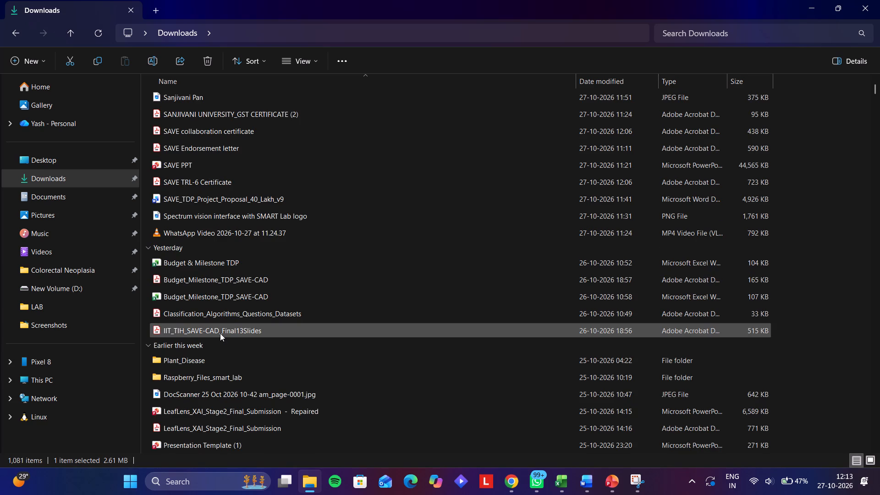
pyautogui.click(220, 333)
pyautogui.press('Delete')
# Look through the Downloads folder for the proposal, presentation and budget files needed for the remaining form uploads.
pyautogui.scroll(-1, 218, 338)
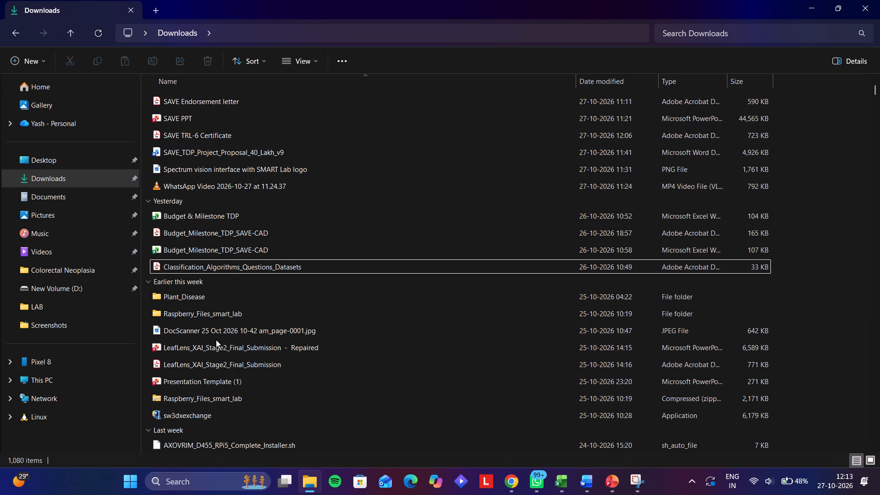
pyautogui.scroll(-3, 216, 340)
pyautogui.scroll(-1, 228, 383)
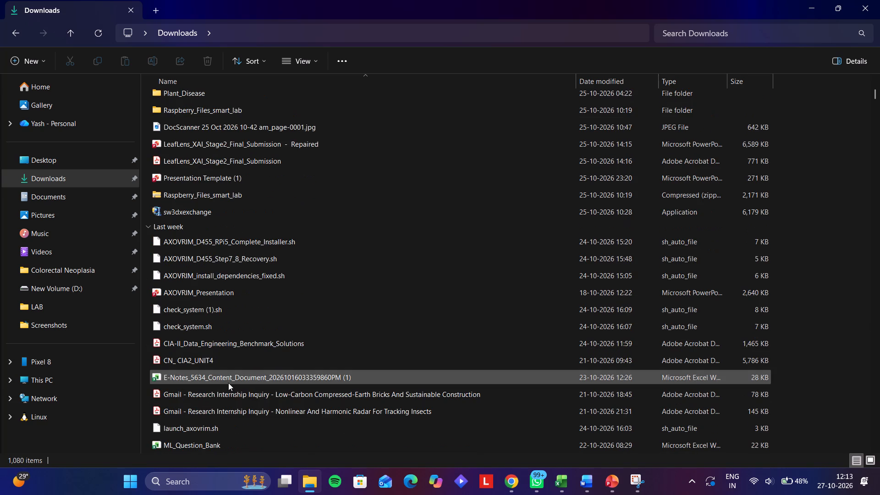
pyautogui.scroll(8, 228, 383)
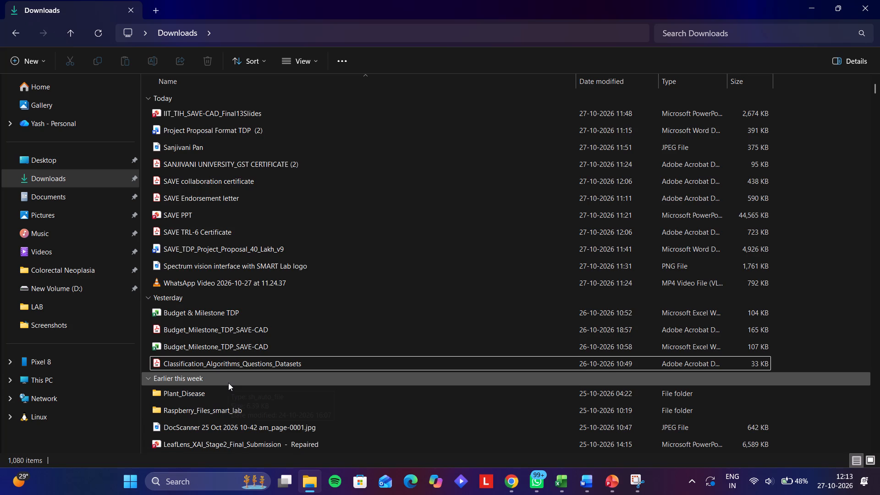
pyautogui.scroll(-4, 228, 383)
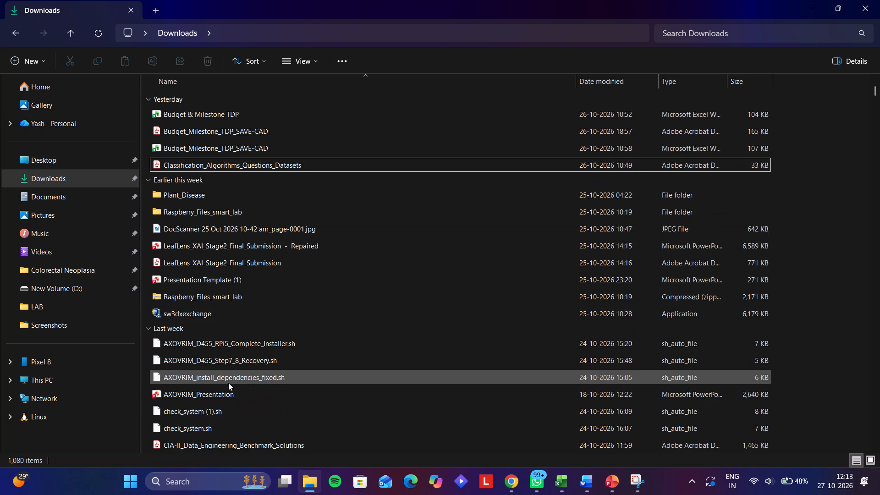
pyautogui.scroll(7, 228, 383)
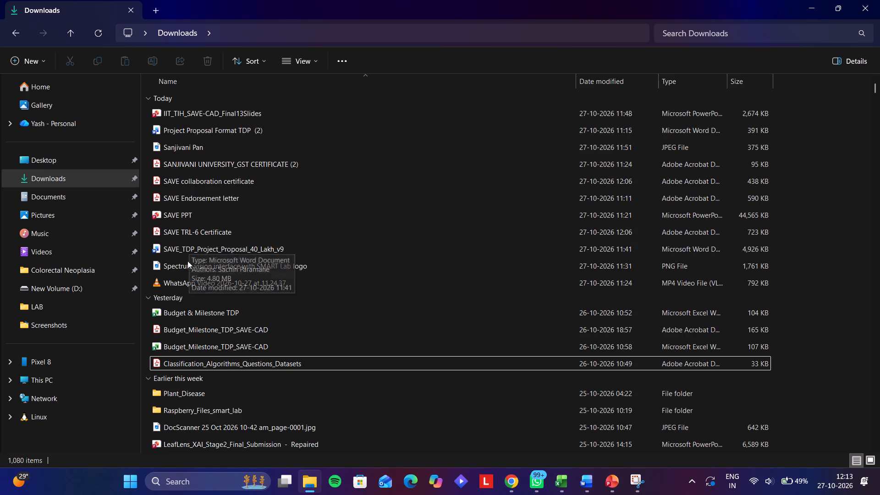
pyautogui.scroll(-2, 187, 272)
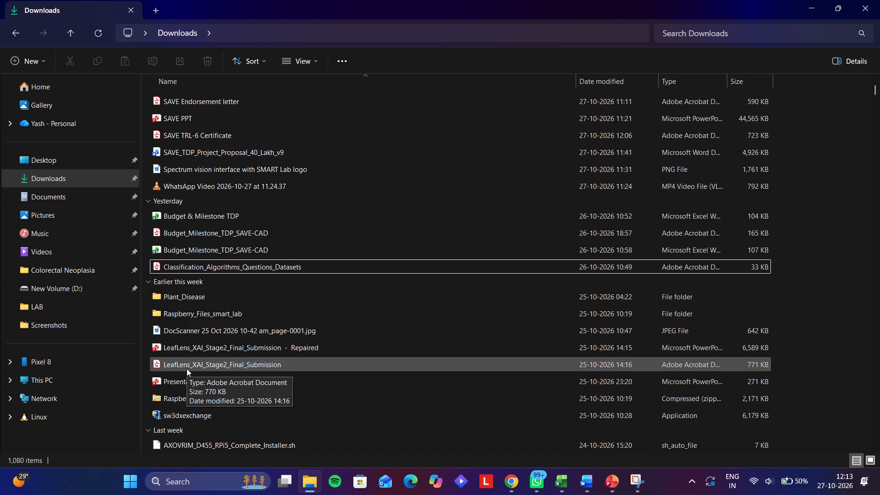
pyautogui.scroll(-2, 160, 358)
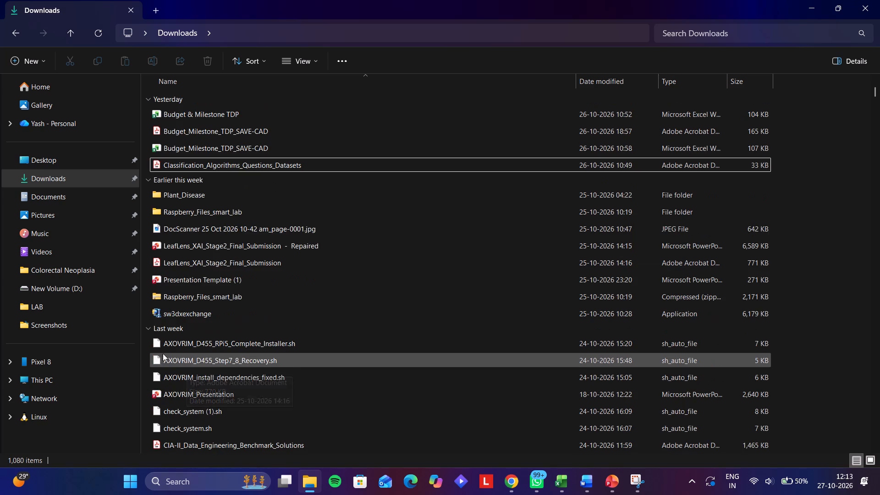
pyautogui.scroll(-6, 321, 293)
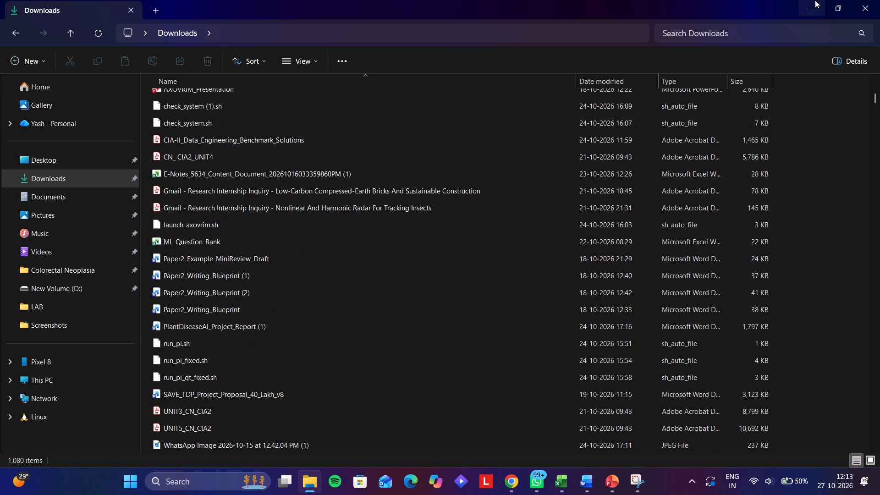
# Return to the Google search page in the browser and clear the existing laparoscopic and endoscopic query.
pyautogui.click(815, 0)
pyautogui.click(535, 102)
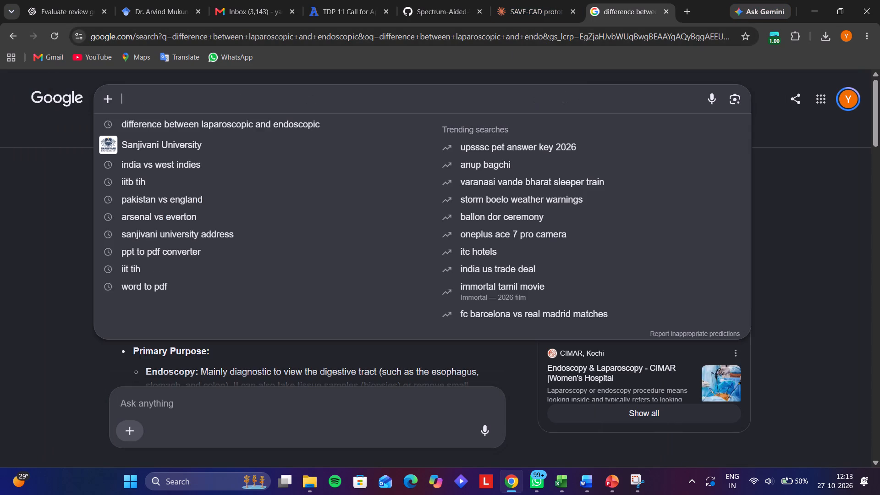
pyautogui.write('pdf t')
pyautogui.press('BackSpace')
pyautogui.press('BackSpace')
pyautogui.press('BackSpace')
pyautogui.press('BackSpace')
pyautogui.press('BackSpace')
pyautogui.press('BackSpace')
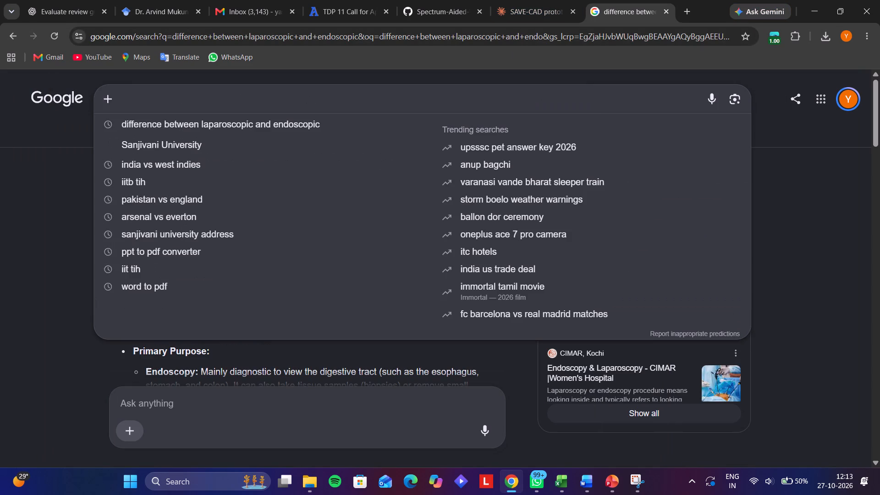
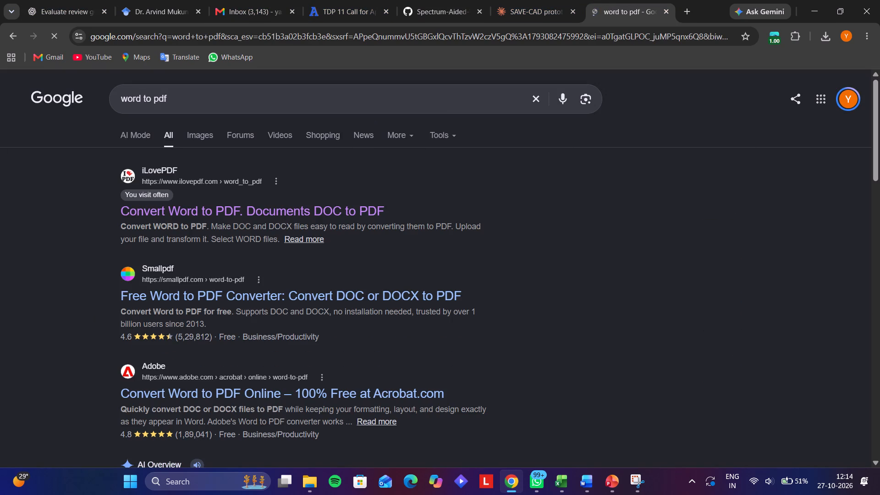
# Convert the Word document SAVE_TDP_Project_Proposal_40_Lakh_v9 from Downloads to PDF with the iLovePDF online converter.
pyautogui.click(270, 196)
pyautogui.click(271, 216)
pyautogui.click(459, 222)
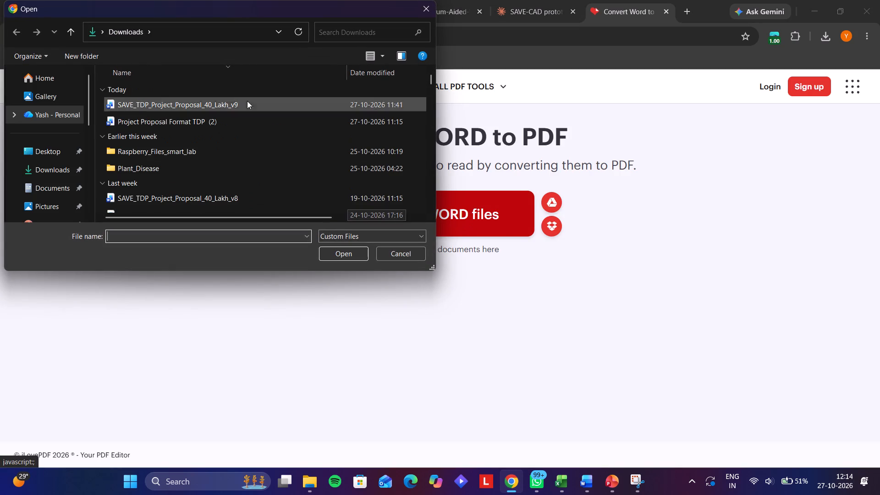
pyautogui.scroll(-2, 216, 157)
pyautogui.scroll(7, 216, 157)
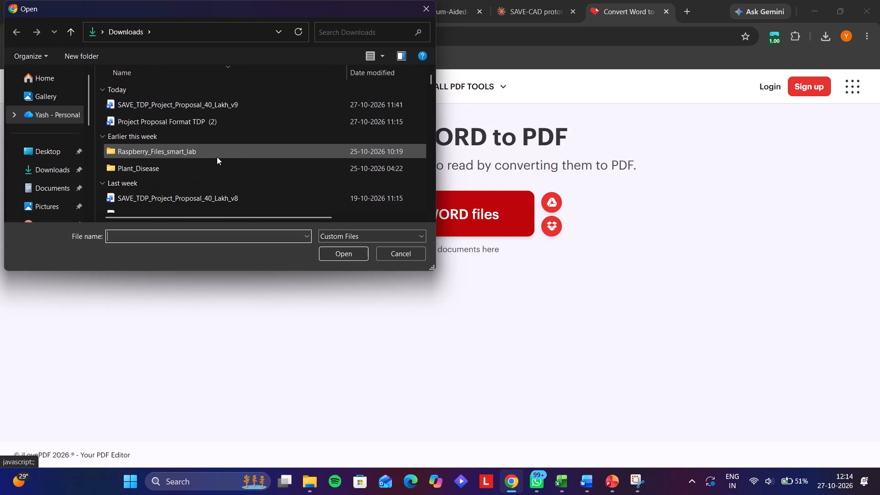
pyautogui.click(183, 105)
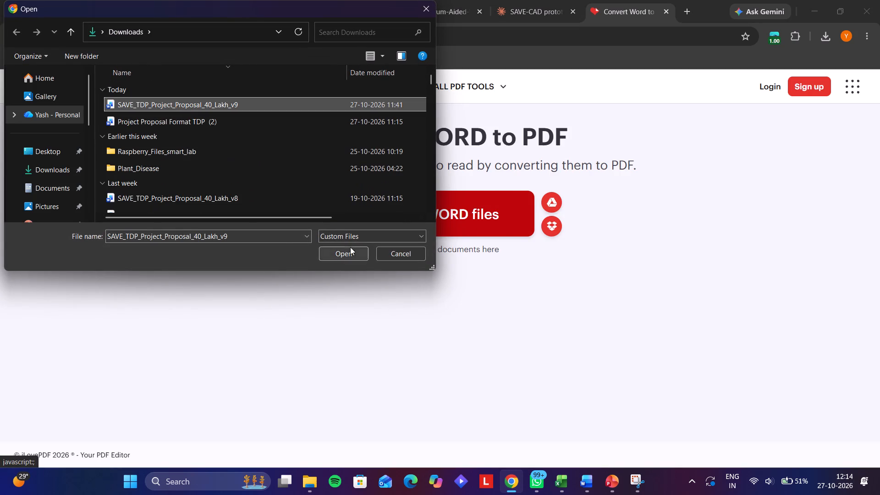
pyautogui.click(351, 250)
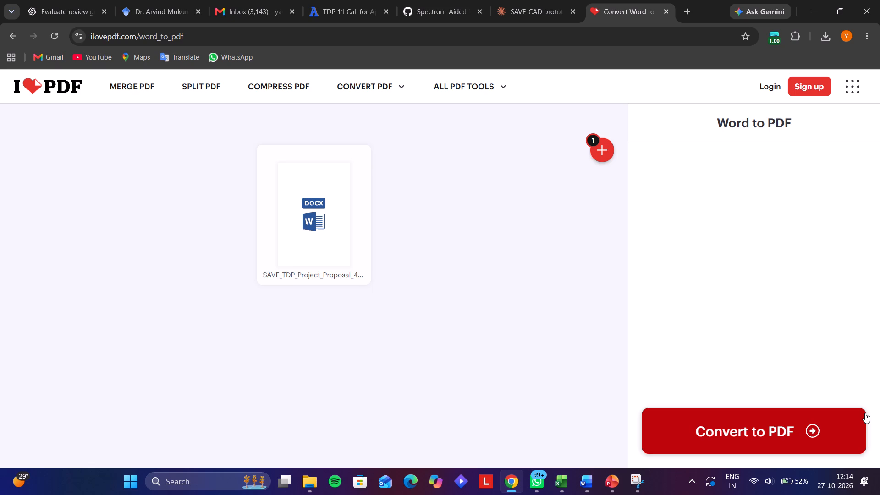
pyautogui.click(820, 418)
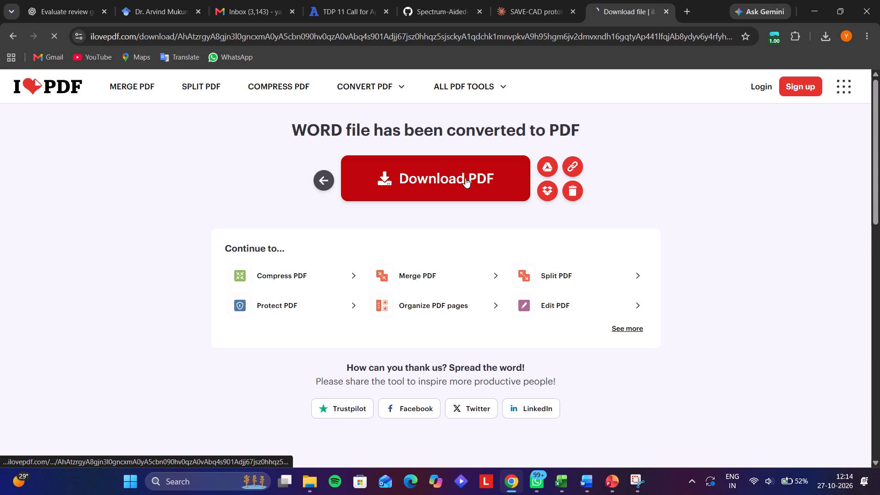
# Open the downloaded SAVE_TDP_Project_Proposal PDF in Acrobat and check its opening pages.
pyautogui.click(832, 42)
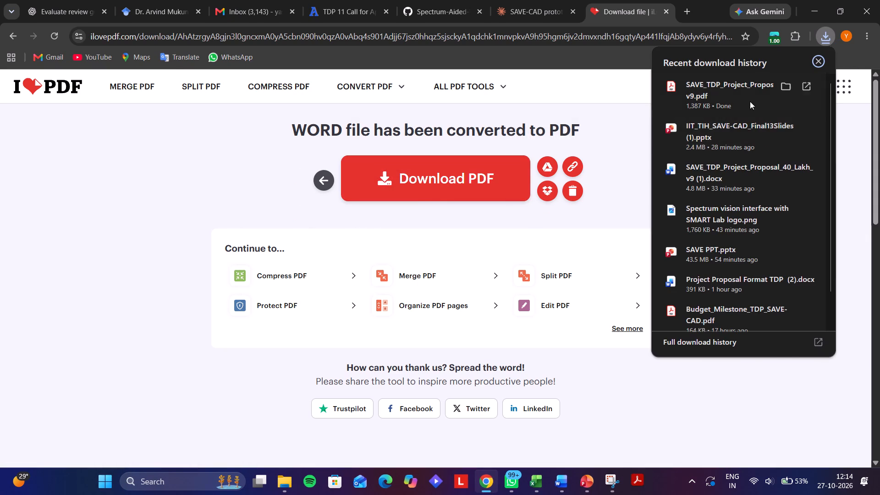
pyautogui.scroll(-12, 685, 215)
pyautogui.scroll(1, 685, 219)
pyautogui.scroll(-13, 685, 219)
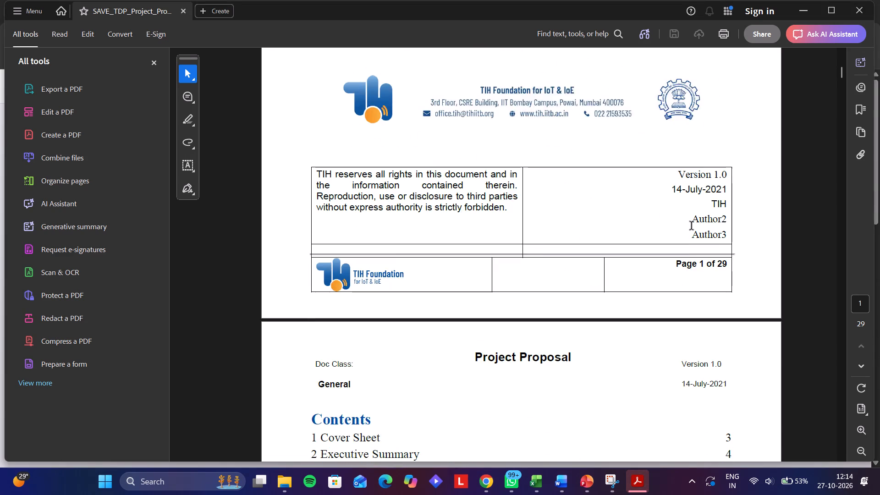
pyautogui.scroll(-7, 692, 226)
pyautogui.scroll(4, 692, 226)
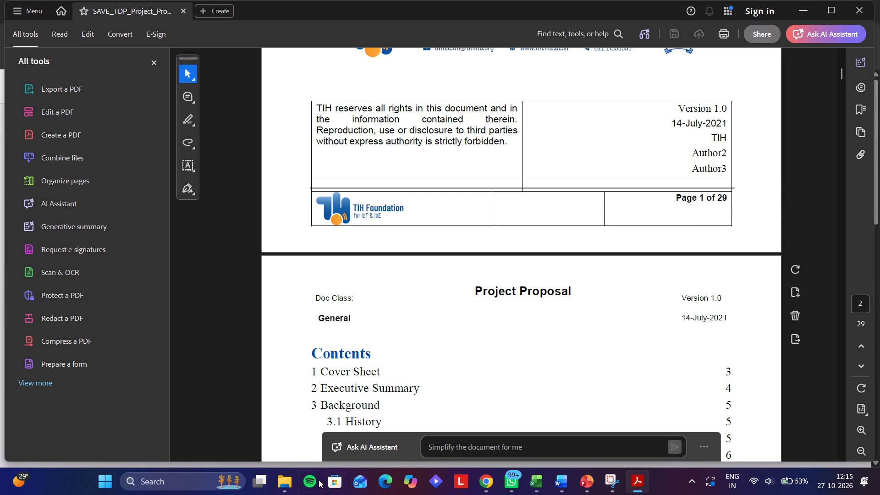
# Open the Word version of SAVE_TDP_Project_Proposal_40_Lakh_v9 from Downloads, examine its opening pages and return to the PDF.
pyautogui.click(292, 487)
pyautogui.scroll(9, 306, 205)
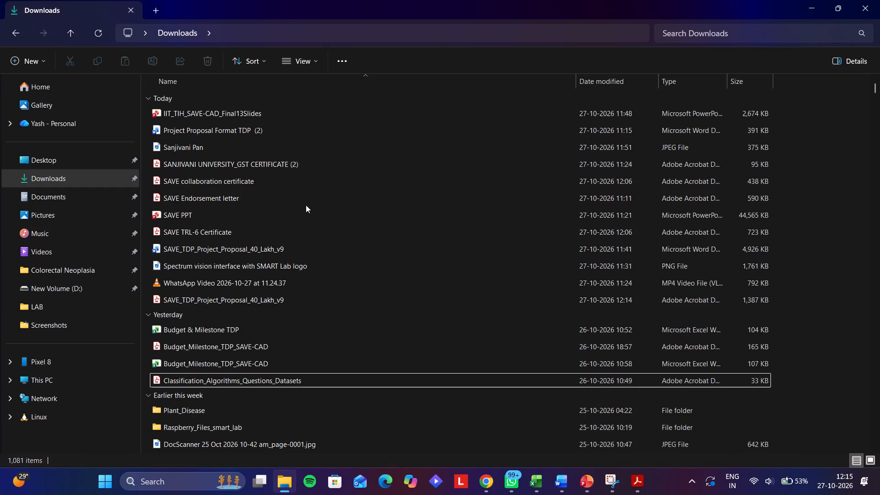
pyautogui.scroll(7, 306, 205)
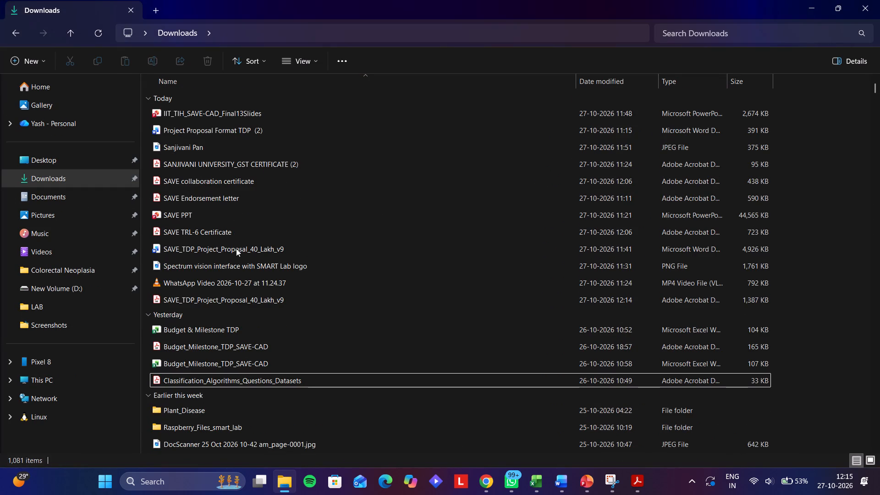
pyautogui.doubleClick(247, 251)
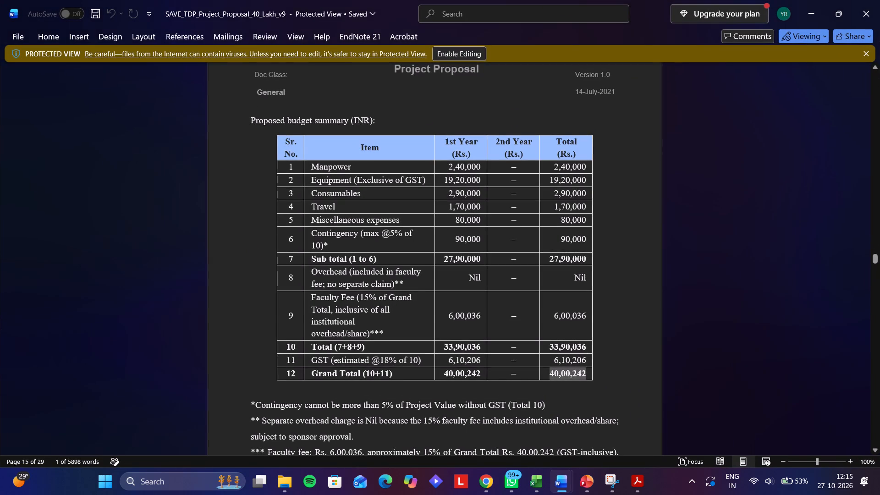
pyautogui.scroll(8, 564, 244)
pyautogui.moveTo(874, 251); pyautogui.dragTo(868, 57)
pyautogui.scroll(-16, 577, 339)
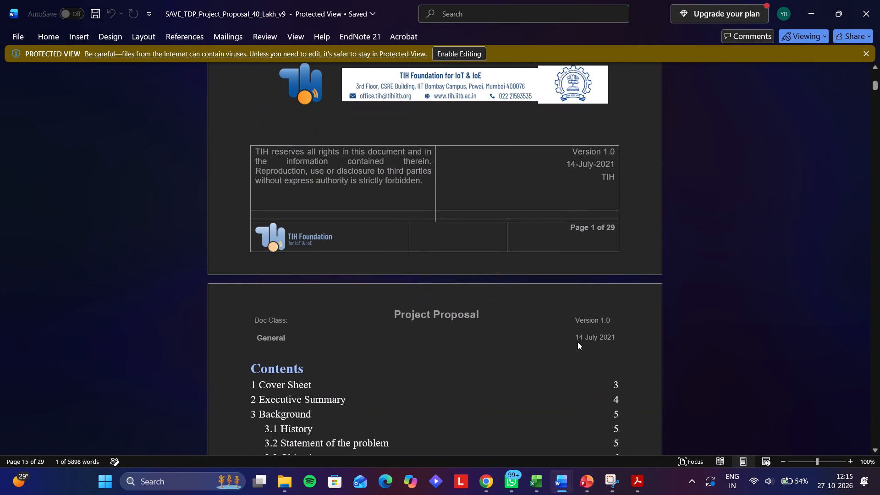
pyautogui.scroll(-5, 574, 343)
pyautogui.scroll(1, 573, 345)
pyautogui.scroll(-9, 573, 345)
pyautogui.scroll(1, 573, 345)
pyautogui.scroll(-18, 573, 345)
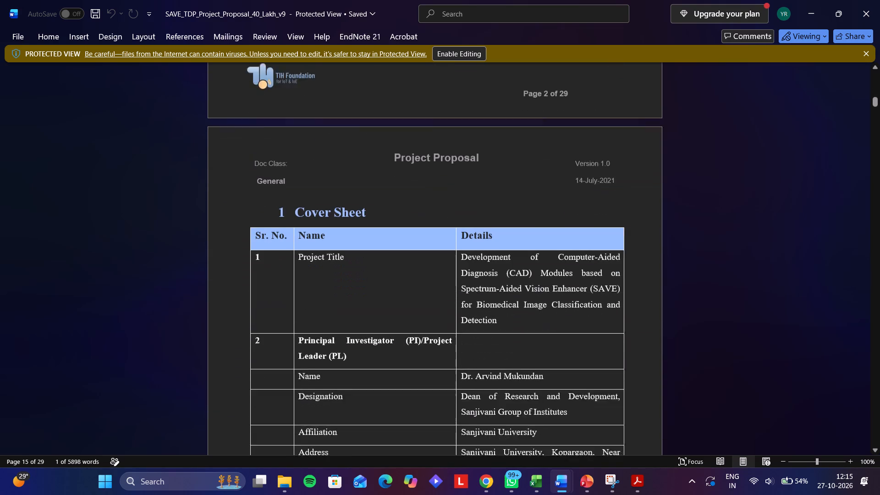
pyautogui.scroll(20, 573, 345)
pyautogui.scroll(1, 573, 345)
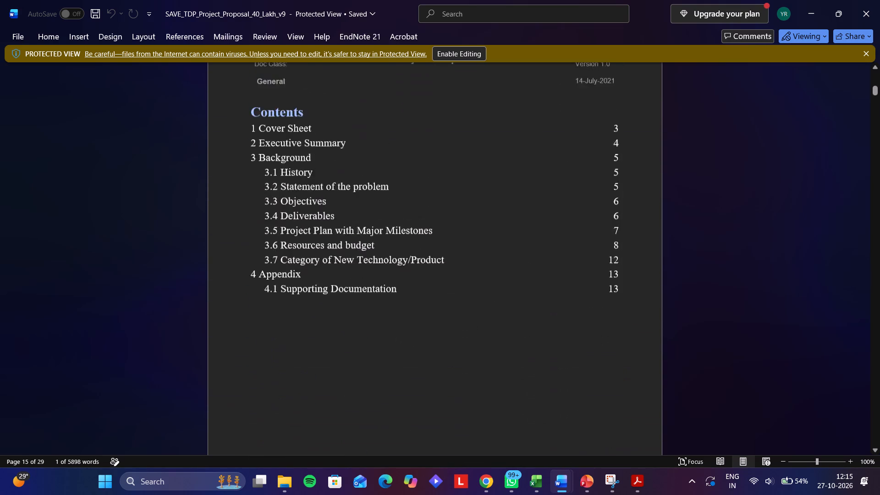
pyautogui.scroll(16, 573, 345)
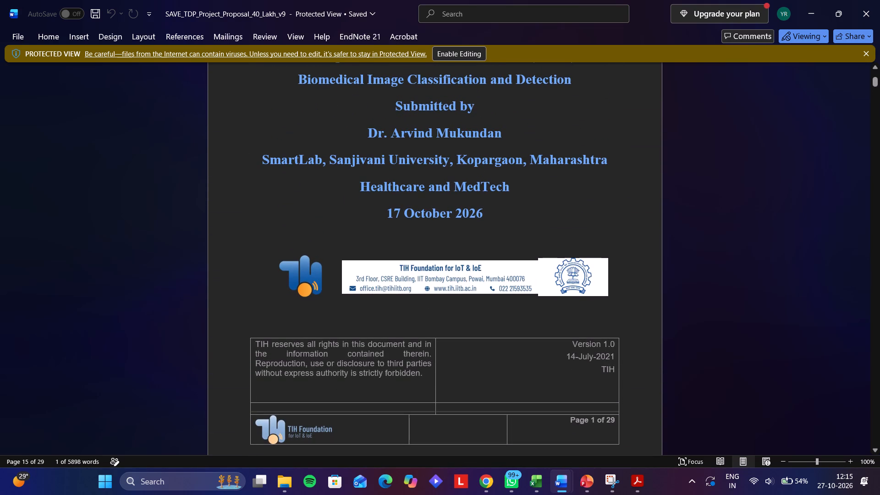
pyautogui.click(808, 3)
pyautogui.click(592, 5)
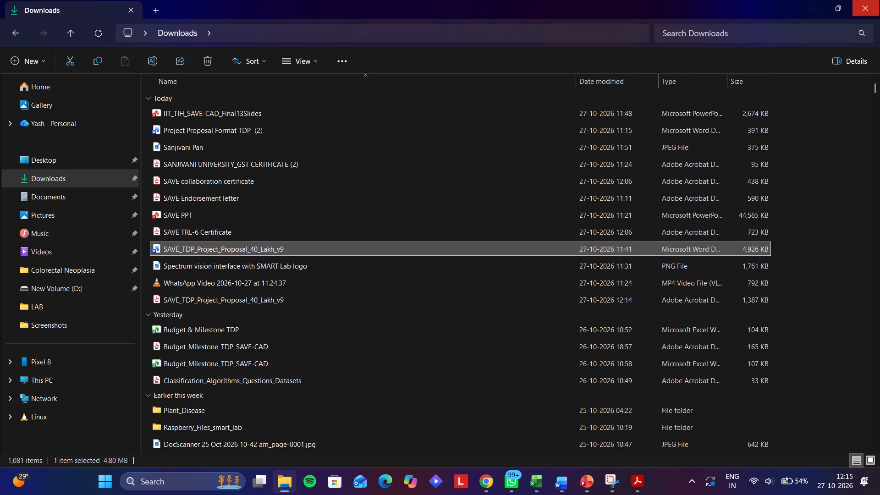
pyautogui.click(819, 2)
# Compare the Author2 and Author3 lines on the PDF's first page with the Word proposal, and close the Word document.
pyautogui.moveTo(692, 151); pyautogui.dragTo(722, 152)
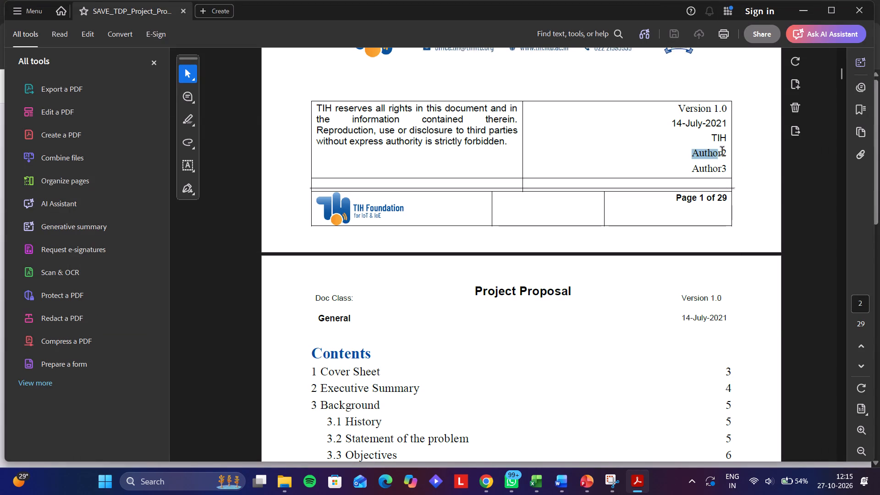
pyautogui.moveTo(722, 152); pyautogui.dragTo(735, 153)
pyautogui.click(649, 174)
pyautogui.click(554, 491)
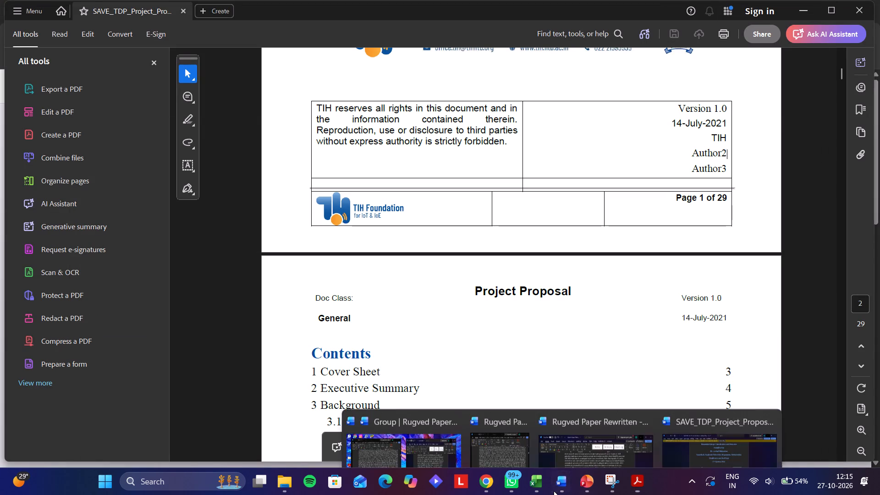
pyautogui.click(701, 435)
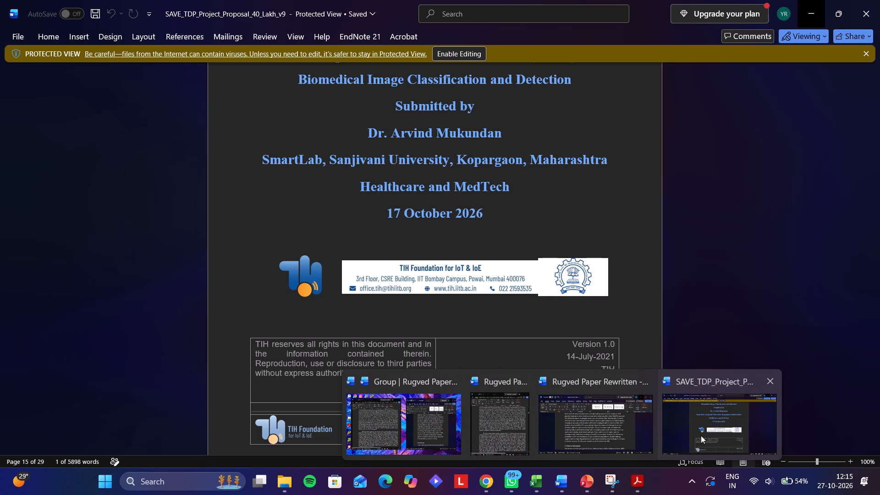
pyautogui.scroll(-11, 652, 277)
pyautogui.scroll(1, 652, 280)
pyautogui.scroll(-4, 652, 280)
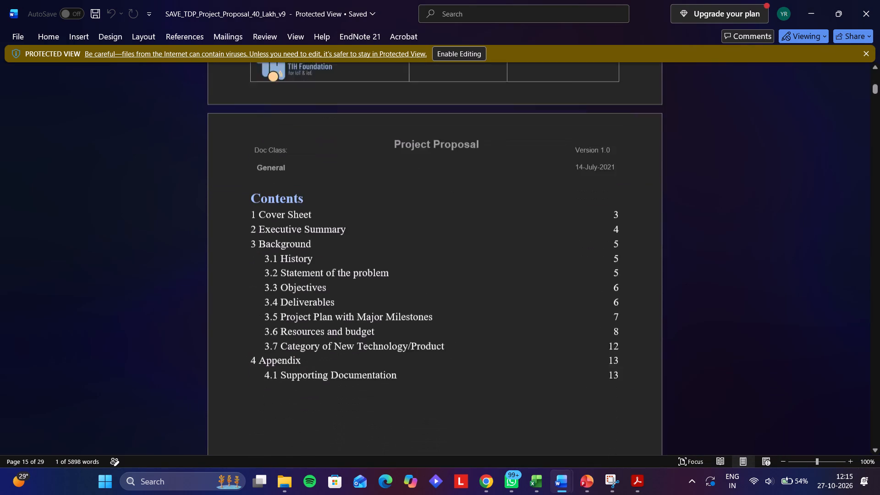
pyautogui.click(863, 0)
# Review the contents, cover sheet and first-page author lines of the proposal PDF, and close it.
pyautogui.scroll(-12, 698, 189)
pyautogui.scroll(1, 698, 207)
pyautogui.scroll(-8, 696, 203)
pyautogui.scroll(2, 696, 216)
pyautogui.scroll(-20, 696, 216)
pyautogui.scroll(-2, 696, 216)
pyautogui.scroll(-6, 693, 299)
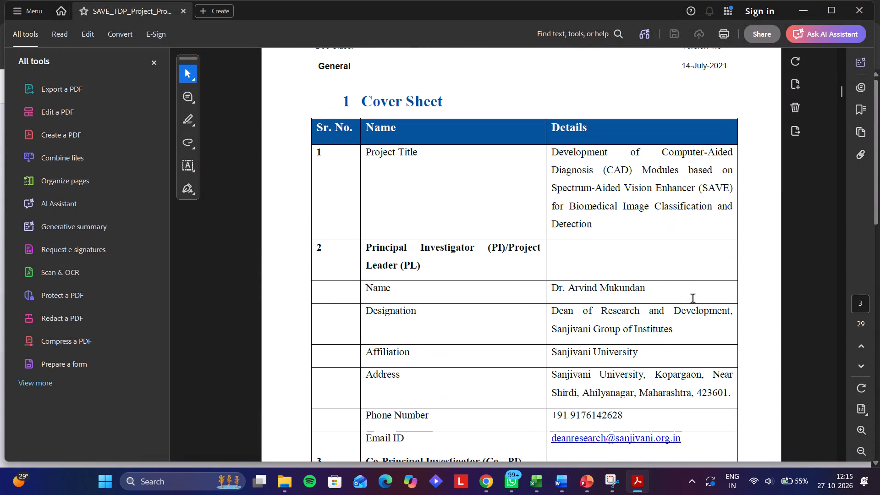
pyautogui.scroll(-1, 693, 299)
pyautogui.scroll(20, 693, 299)
pyautogui.scroll(5, 693, 299)
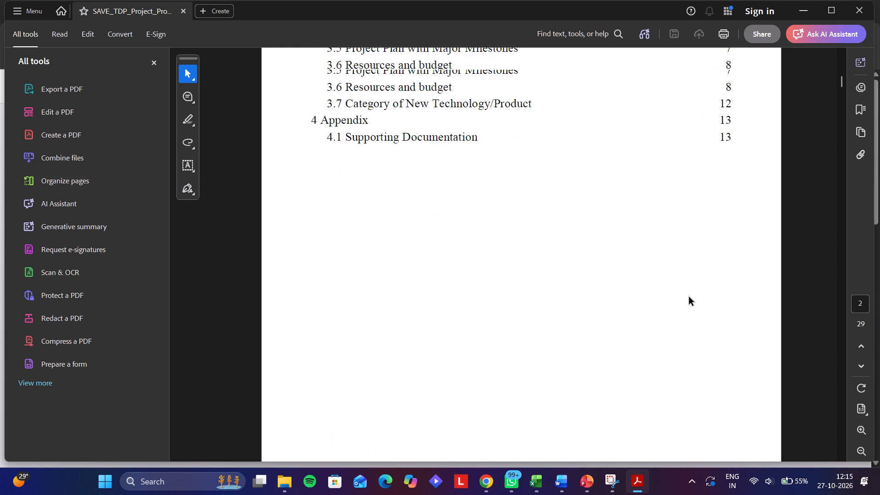
pyautogui.scroll(20, 689, 297)
pyautogui.scroll(1, 689, 297)
pyautogui.click(706, 170)
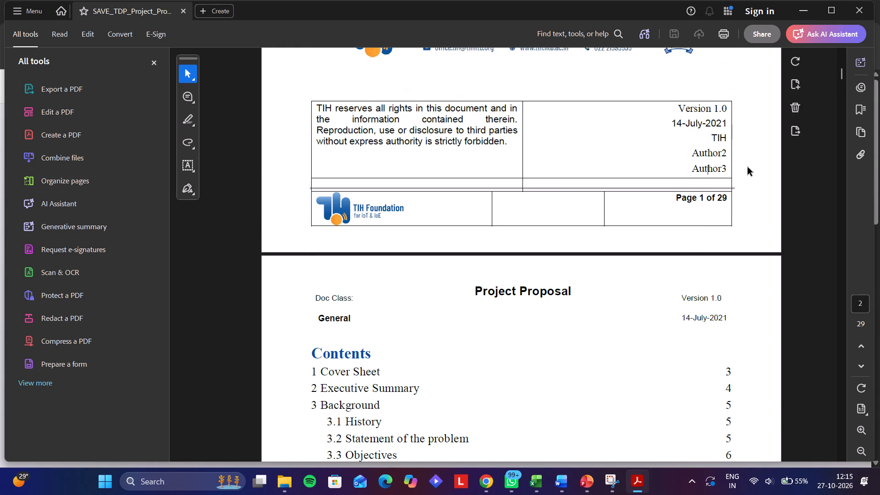
pyautogui.click(874, 5)
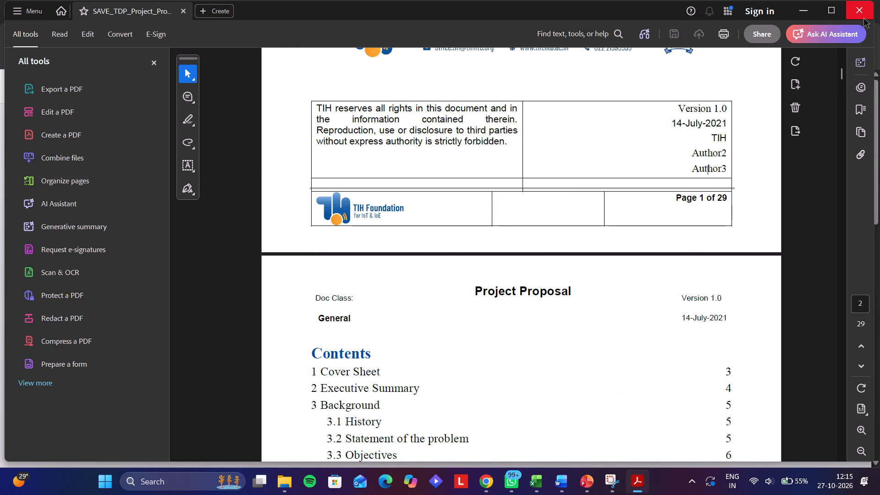
pyautogui.click(864, 19)
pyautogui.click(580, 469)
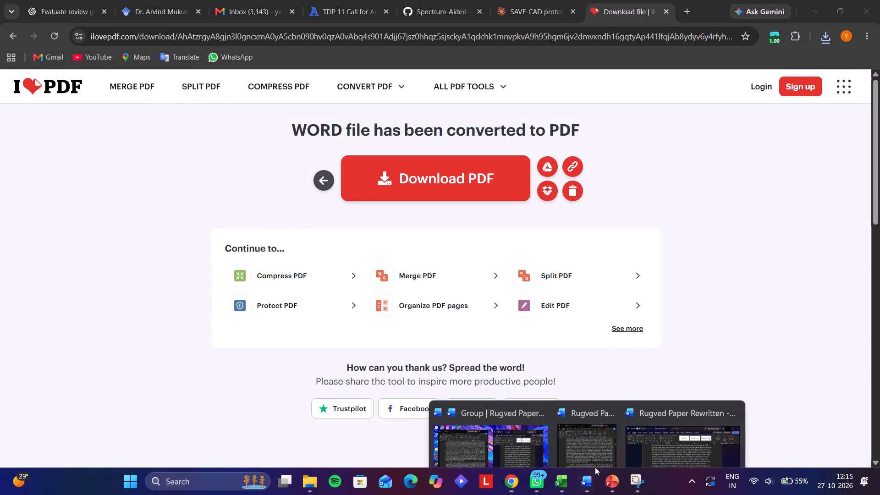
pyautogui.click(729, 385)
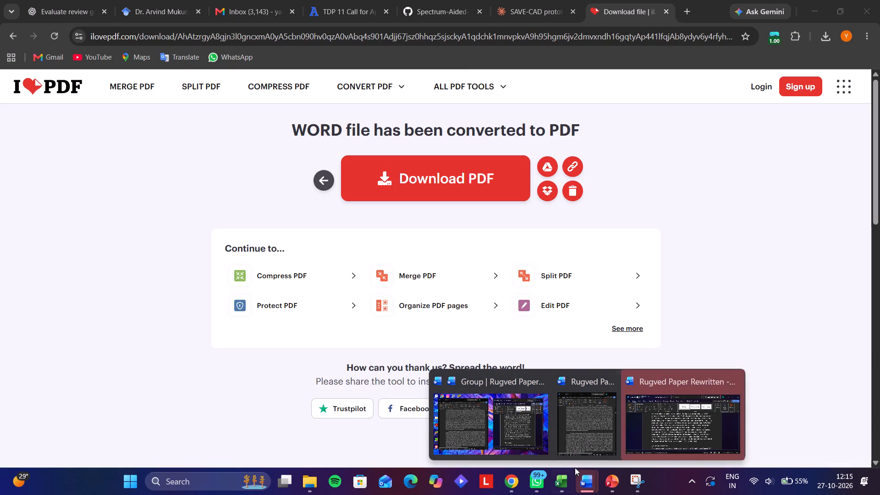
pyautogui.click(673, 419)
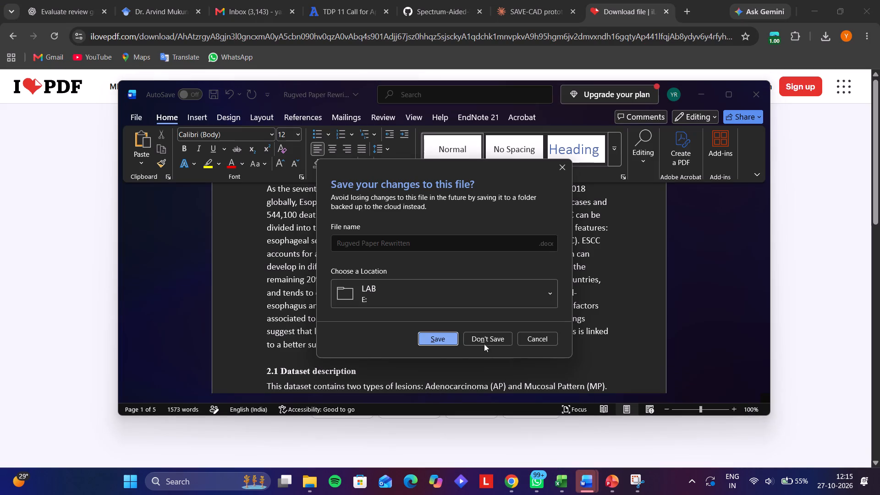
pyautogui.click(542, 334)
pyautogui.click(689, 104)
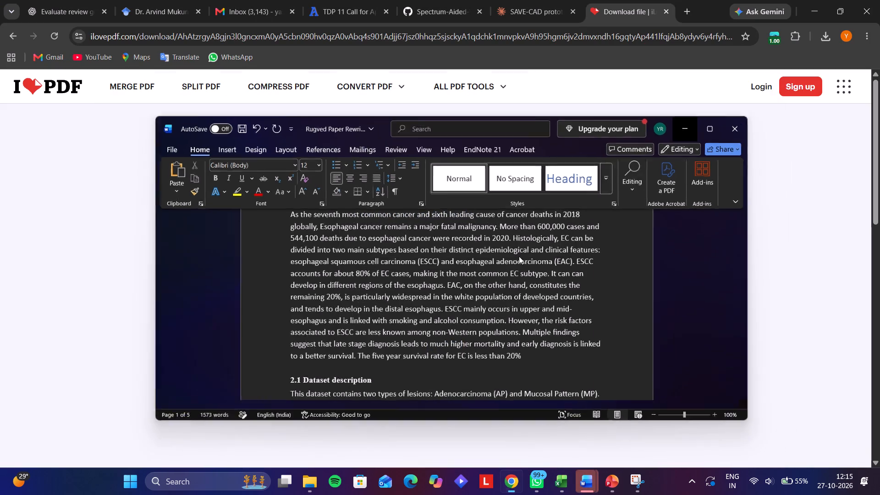
# Open the Word file SAVE_TDP_Project_Proposal_40_Lakh_v9 from Downloads and enable editing.
pyautogui.click(324, 468)
pyautogui.click(311, 478)
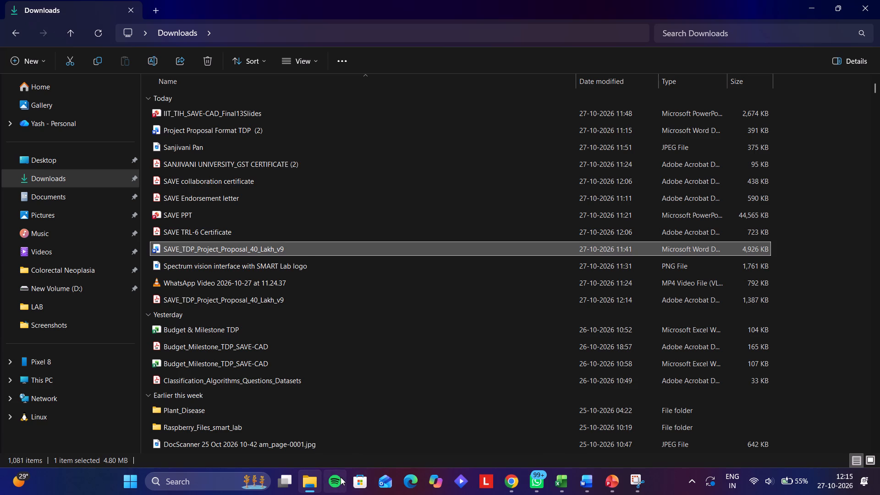
pyautogui.click(344, 477)
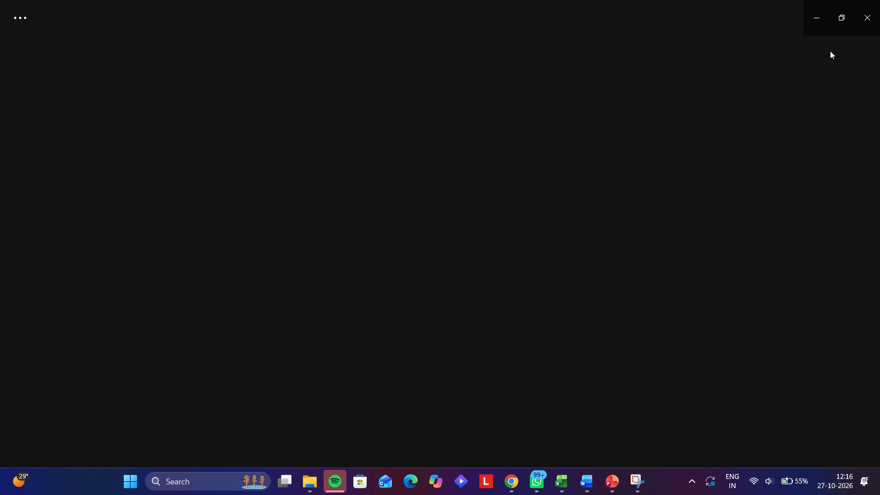
pyautogui.click(870, 20)
pyautogui.scroll(9, 459, 260)
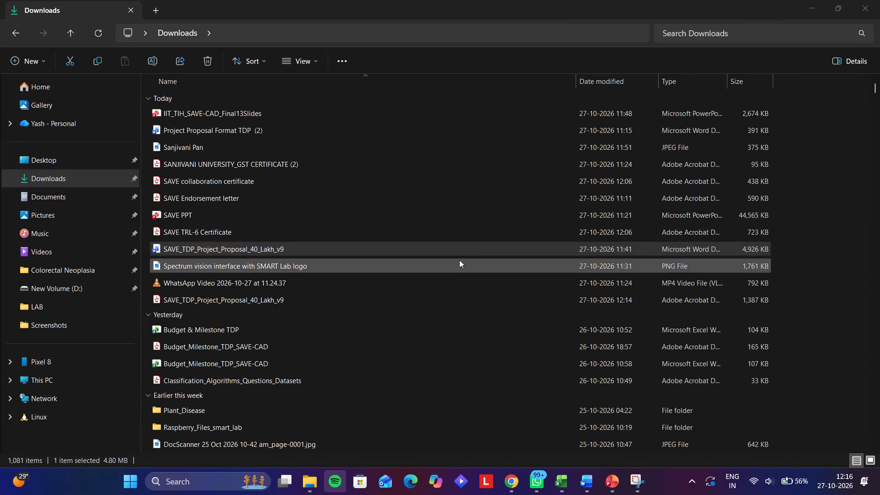
pyautogui.scroll(1, 459, 260)
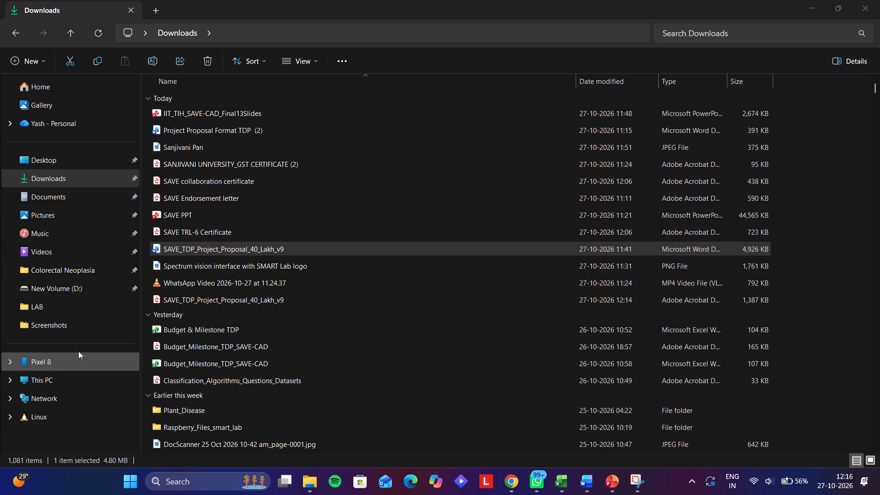
pyautogui.scroll(5, 202, 241)
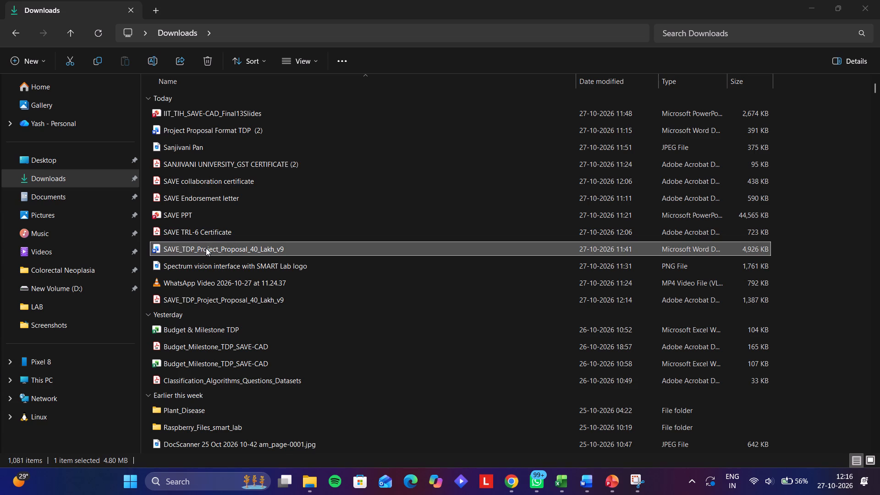
pyautogui.doubleClick(206, 248)
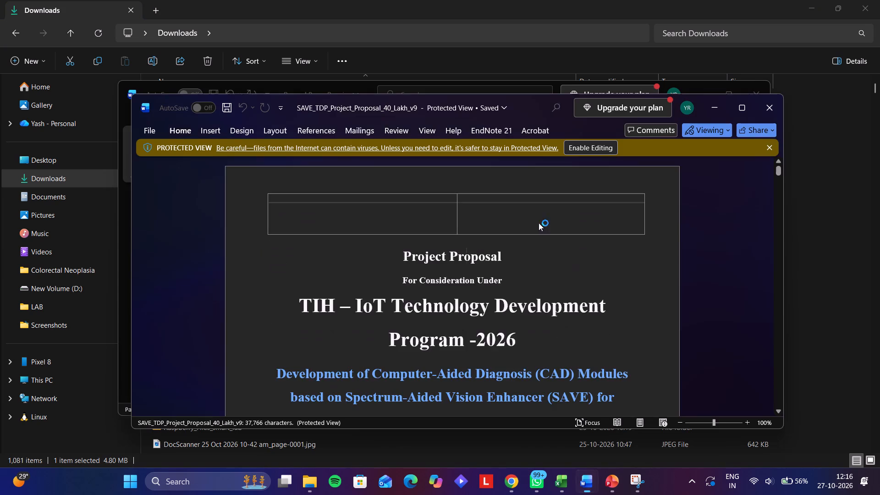
pyautogui.scroll(-17, 463, 216)
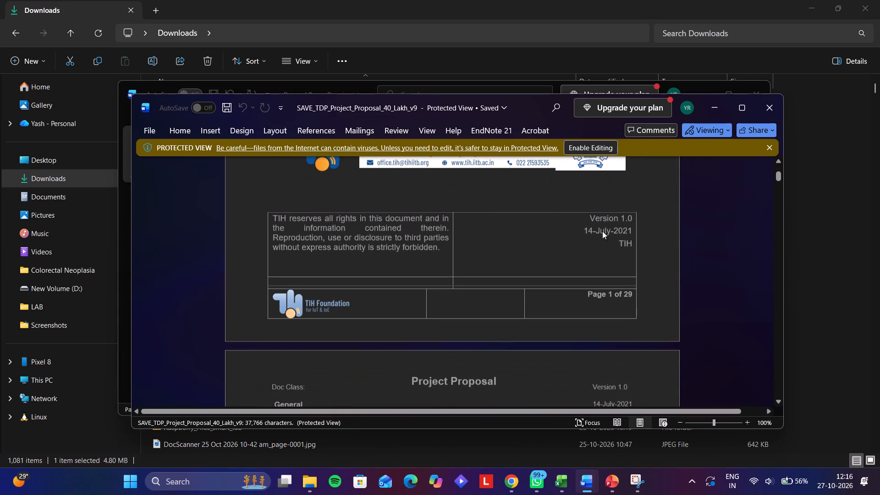
pyautogui.click(603, 254)
pyautogui.click(735, 106)
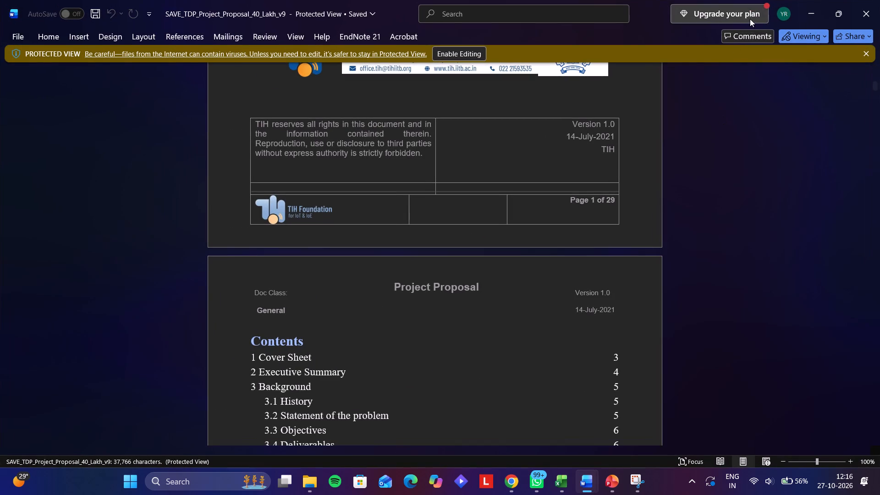
pyautogui.click(433, 53)
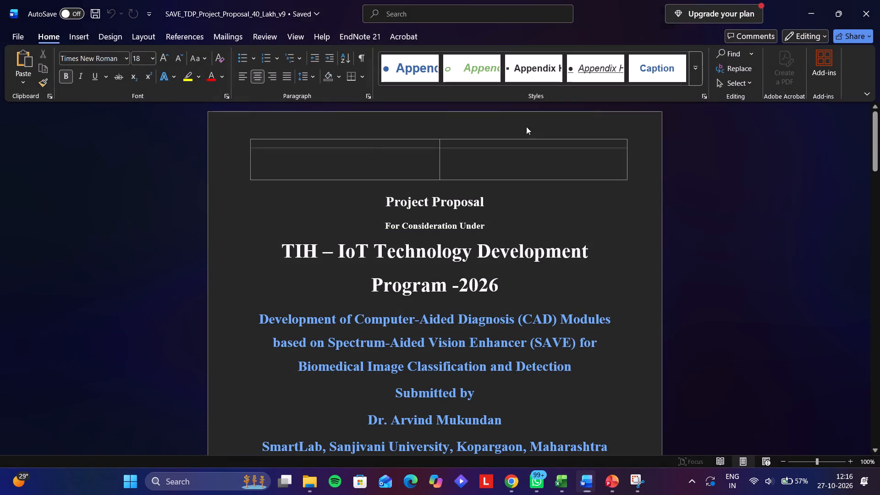
# Examine the version block on the first page, the contents and the cover sheet of the Word proposal, and close it.
pyautogui.scroll(-13, 589, 238)
pyautogui.scroll(-4, 706, 254)
pyautogui.click(587, 203)
pyautogui.click(598, 203)
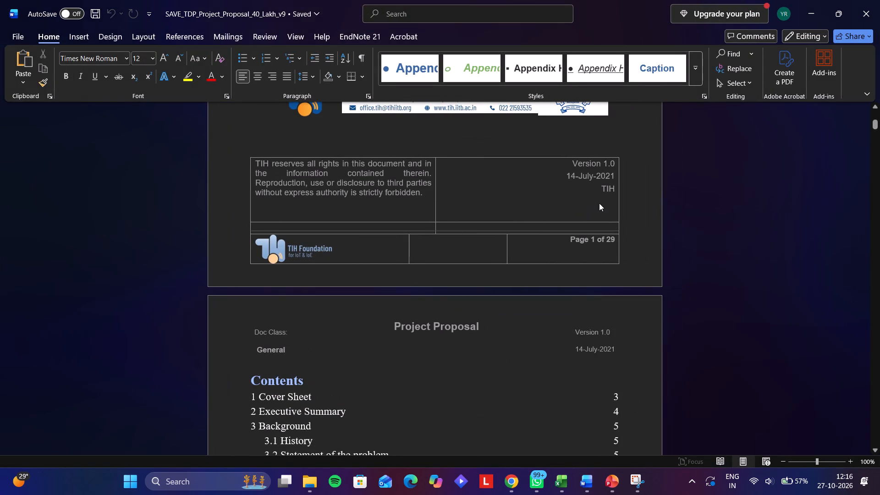
pyautogui.click(605, 207)
pyautogui.scroll(-17, 605, 207)
pyautogui.scroll(1, 605, 207)
pyautogui.scroll(-6, 605, 207)
pyautogui.scroll(1, 605, 207)
pyautogui.scroll(-3, 605, 207)
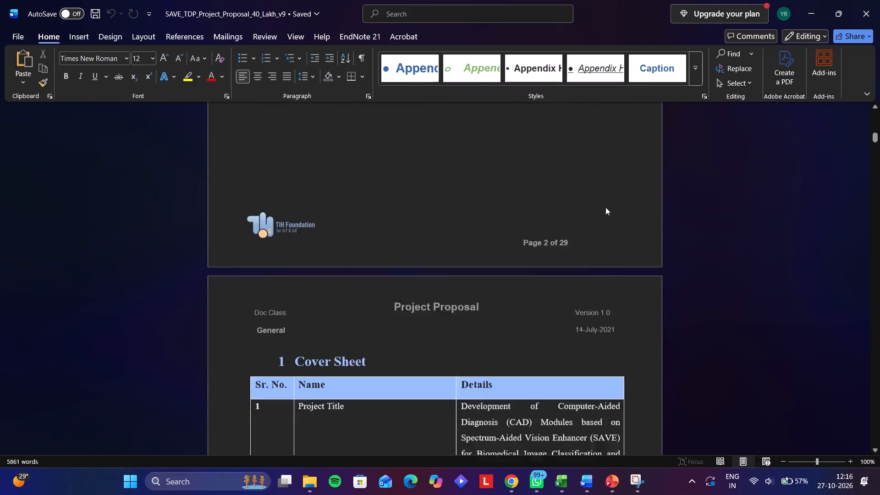
pyautogui.scroll(-15, 605, 207)
pyautogui.scroll(3, 605, 207)
pyautogui.scroll(-5, 605, 207)
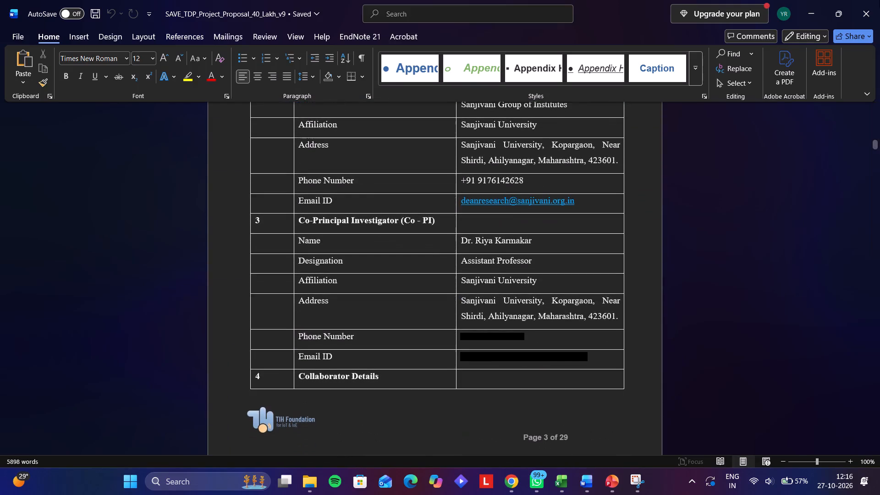
pyautogui.click(879, 1)
# Return to iLovePDF in Chrome and convert the SAVE_TDP_Project_Proposal_40_Lakh_v9 Word file to PDF again.
pyautogui.click(815, 0)
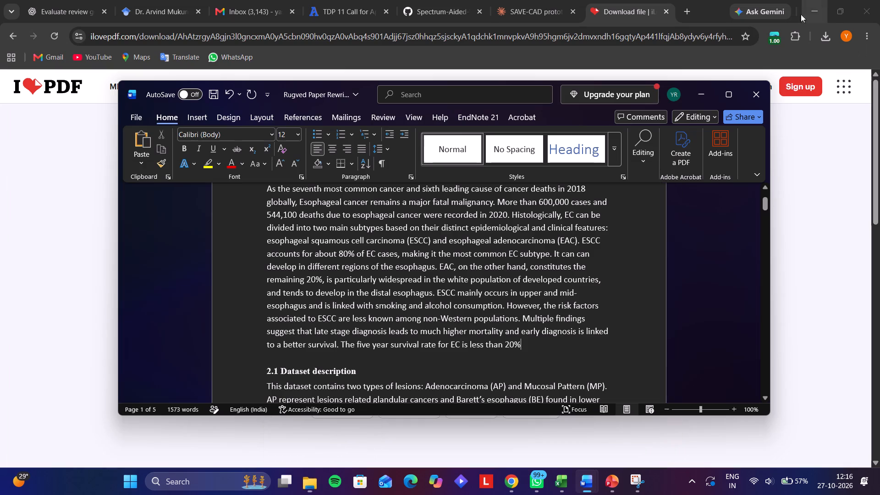
pyautogui.click(706, 93)
pyautogui.click(0, 38)
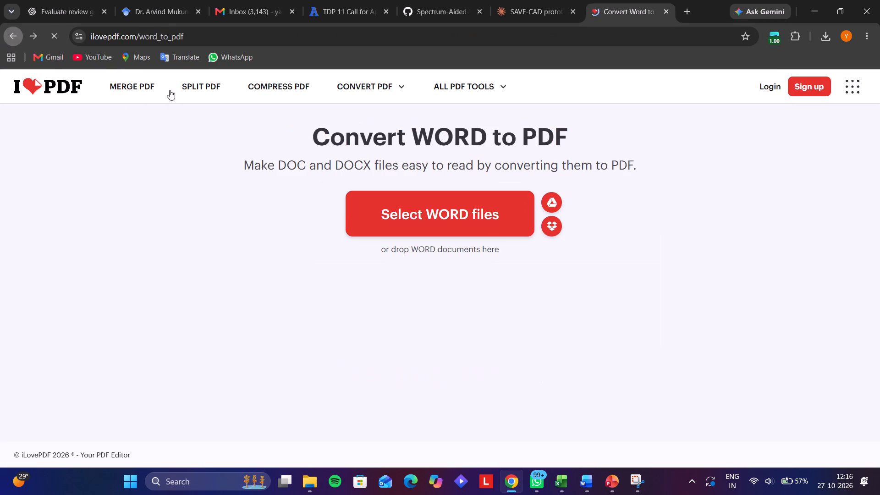
pyautogui.click(400, 211)
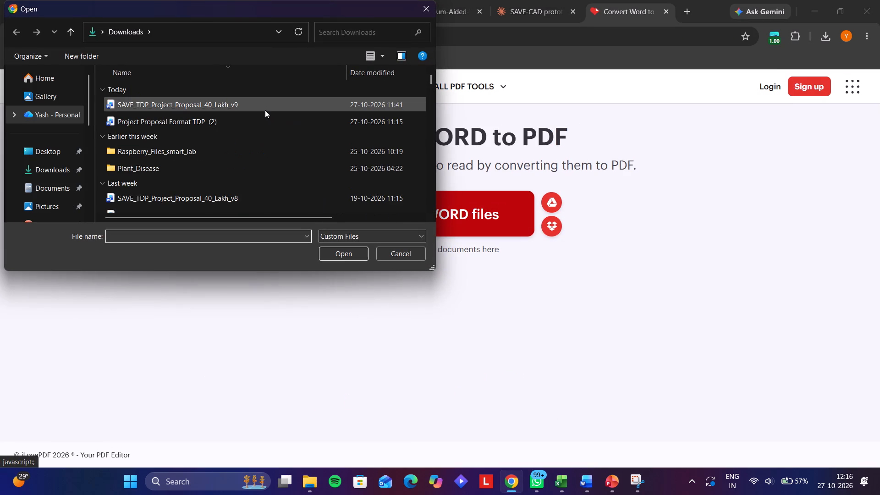
pyautogui.scroll(4, 264, 110)
pyautogui.click(263, 107)
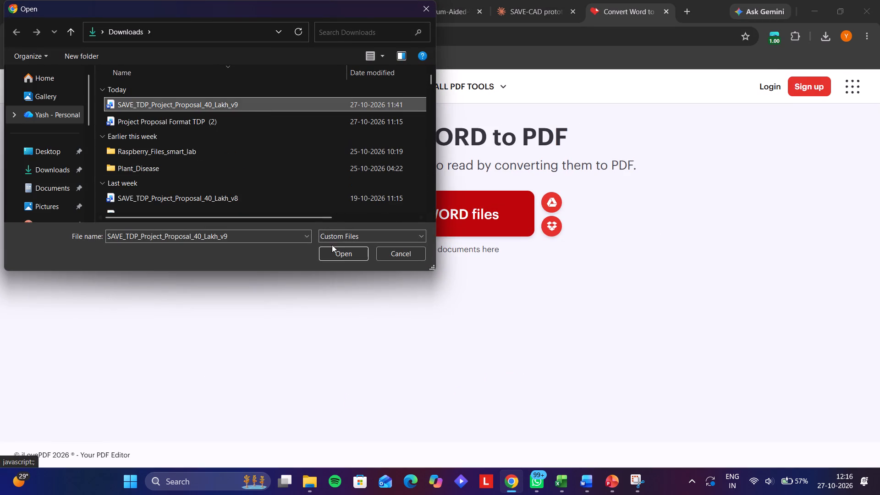
pyautogui.click(333, 246)
pyautogui.click(335, 250)
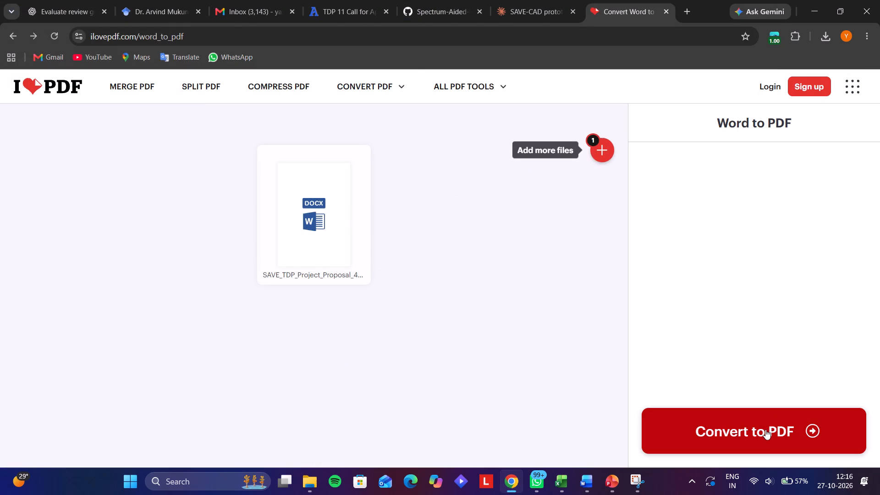
pyautogui.click(757, 432)
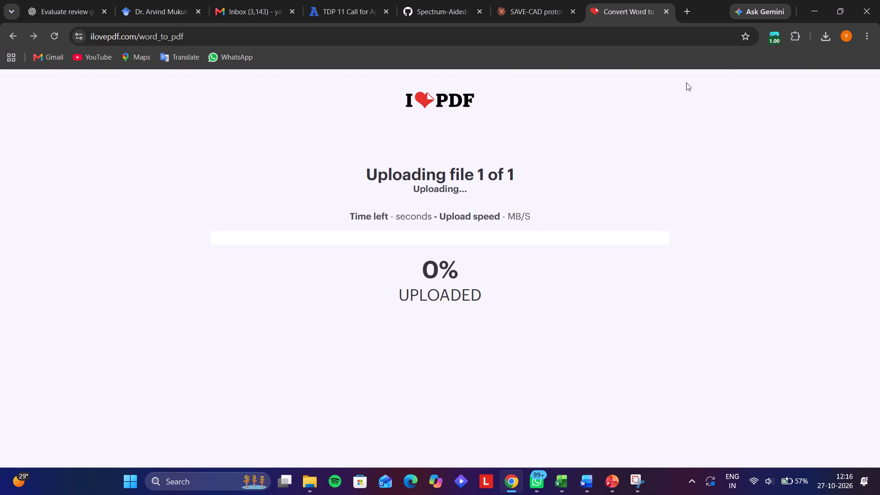
pyautogui.click(830, 36)
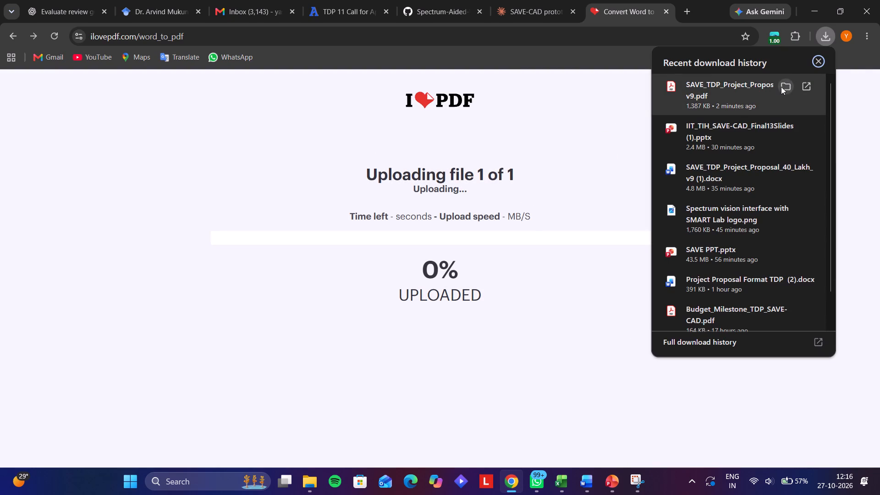
pyautogui.click(781, 87)
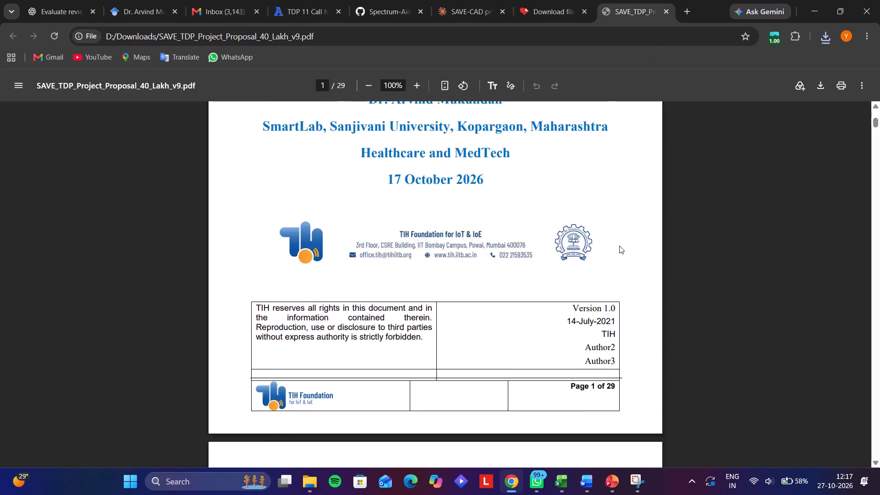
pyautogui.scroll(3, 619, 246)
pyautogui.click(614, 209)
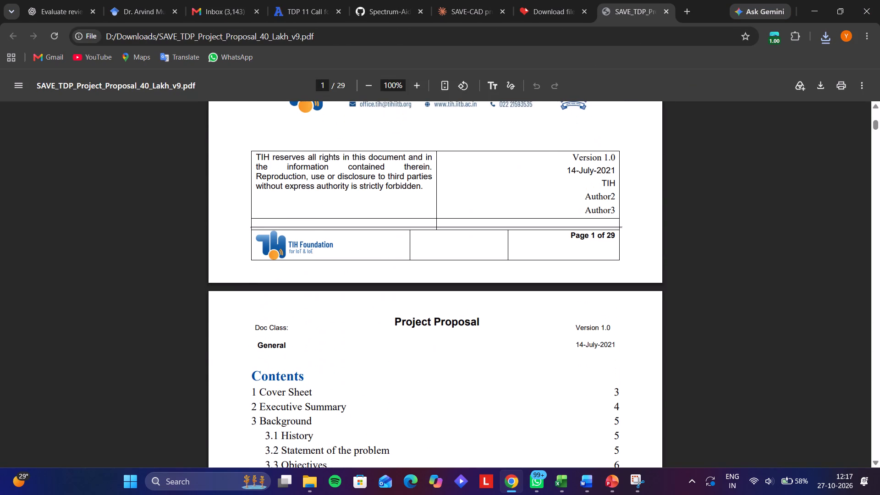
pyautogui.click(613, 209)
pyautogui.doubleClick(613, 209)
pyautogui.scroll(-6, 717, 211)
pyautogui.scroll(3, 717, 215)
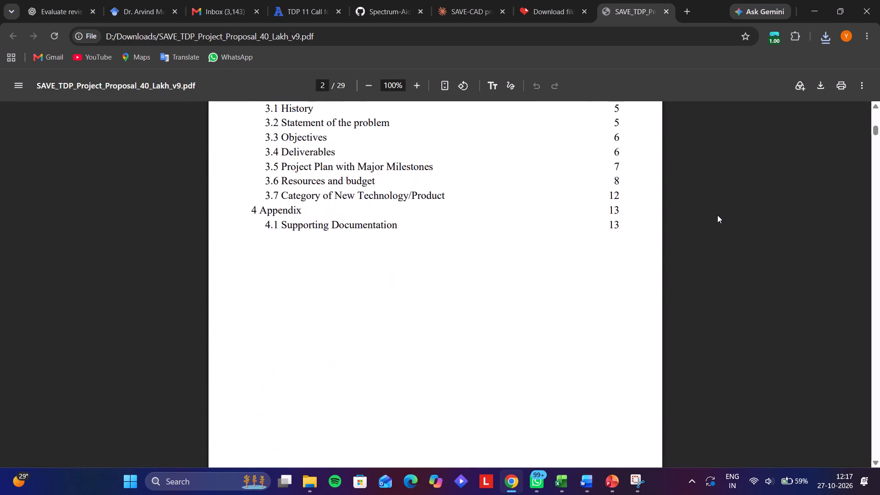
pyautogui.scroll(1, 717, 215)
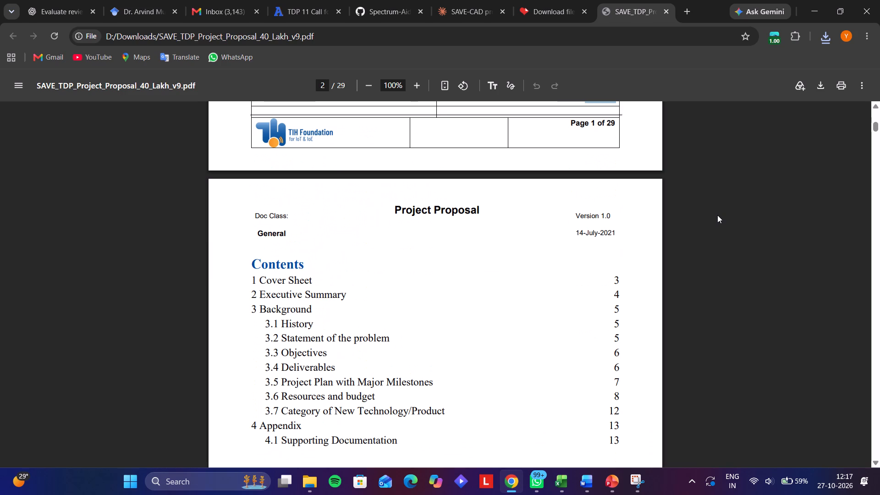
pyautogui.scroll(-14, 717, 215)
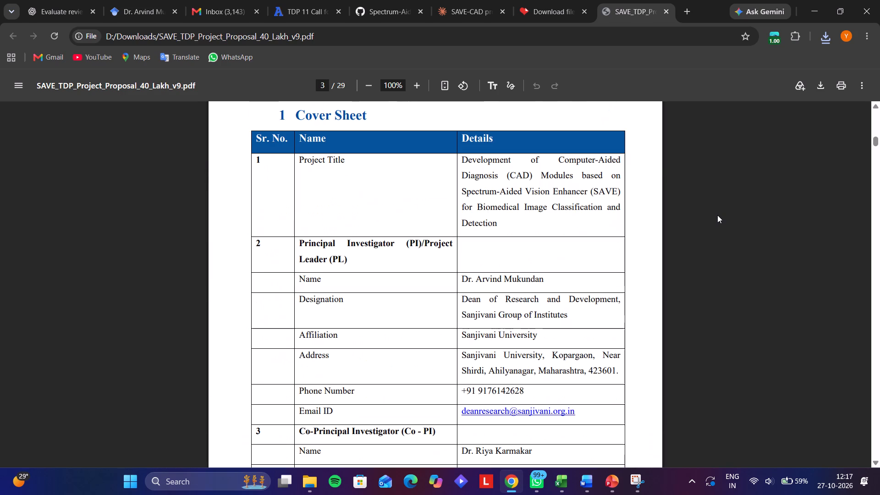
# Reopen the SAVE_TDP_Project_Proposal_40_Lakh_v9 Word document from Downloads in a maximized window.
pyautogui.click(589, 479)
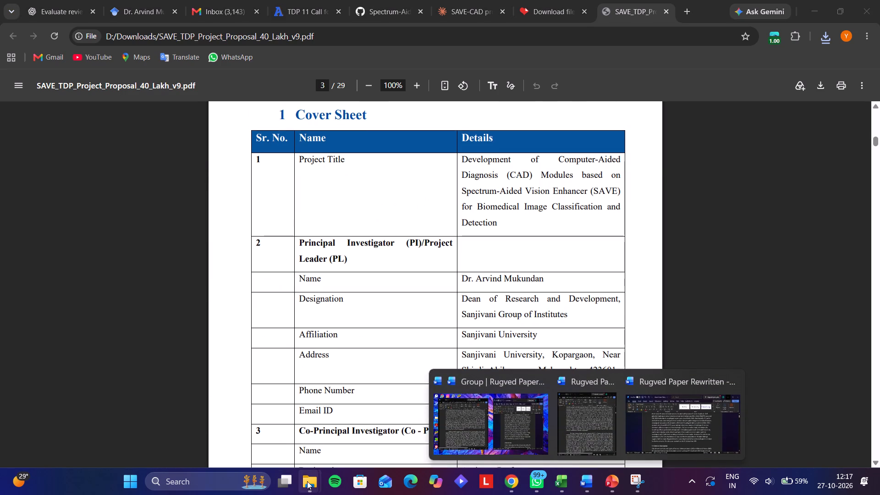
pyautogui.click(307, 481)
pyautogui.click(368, 429)
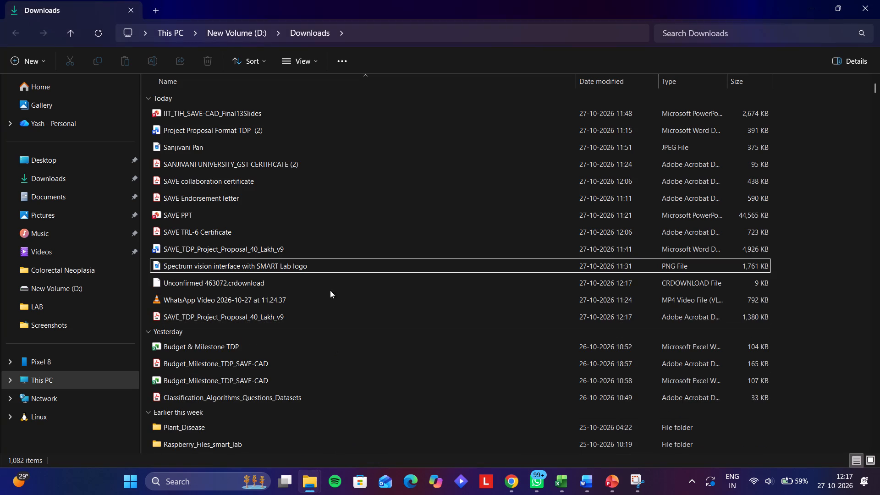
pyautogui.doubleClick(273, 253)
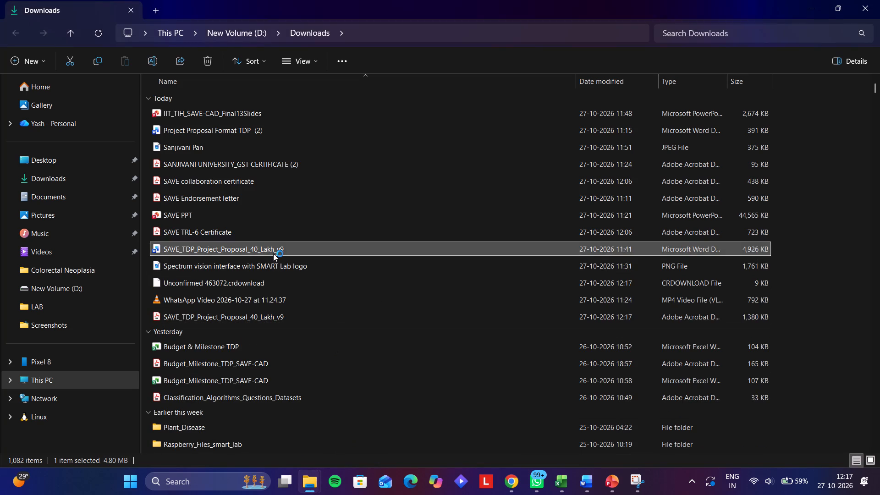
pyautogui.click(735, 102)
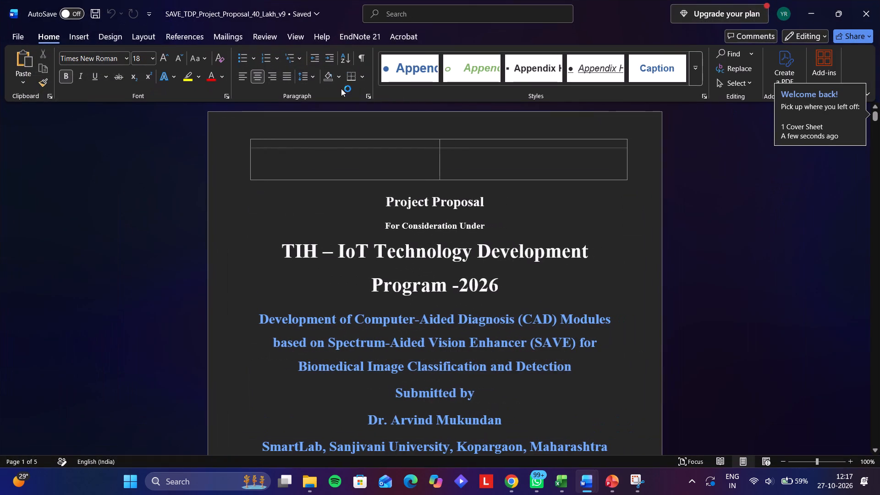
# Switch the Word proposal's dark page background to light.
pyautogui.click(300, 38)
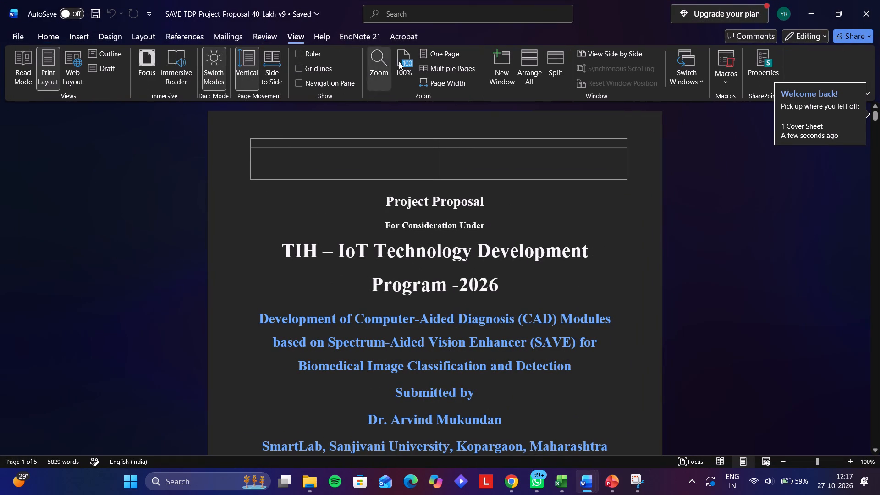
pyautogui.click(225, 75)
# Open the first-page footer for editing and place the cursor below TIH in the version cell.
pyautogui.scroll(-2, 695, 272)
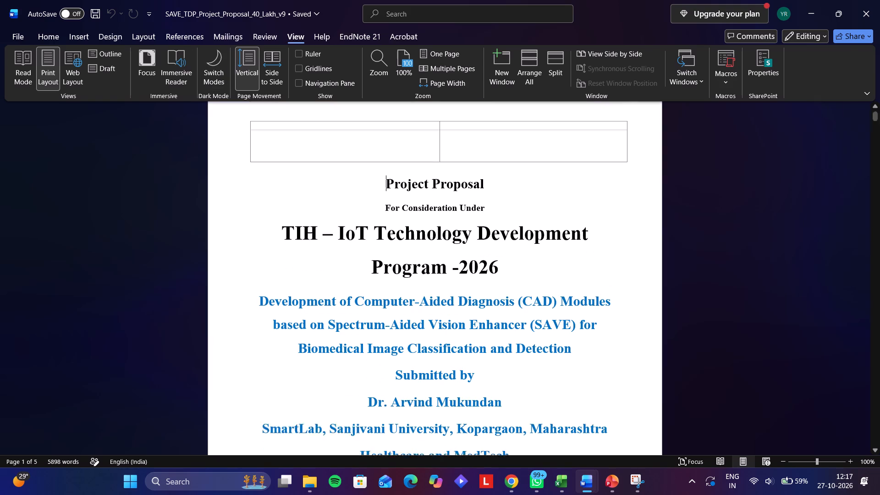
pyautogui.scroll(-8, 695, 272)
pyautogui.scroll(1, 695, 273)
pyautogui.scroll(-14, 695, 273)
pyautogui.scroll(4, 695, 276)
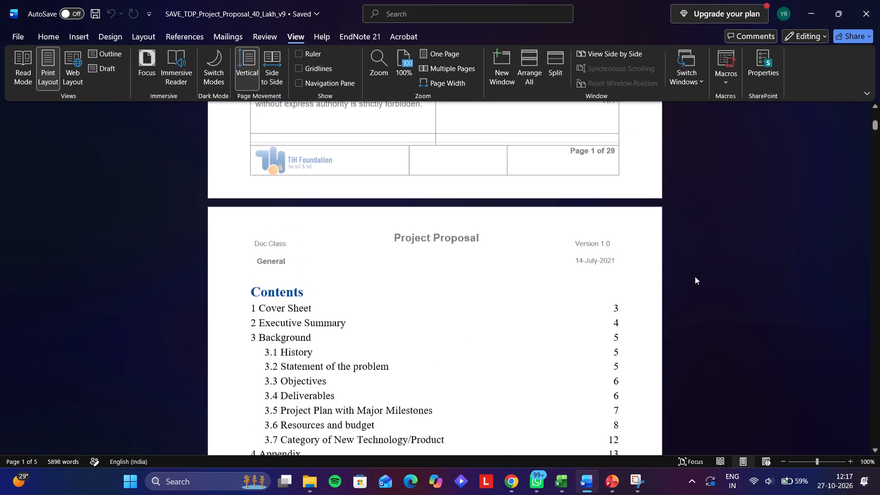
pyautogui.click(590, 199)
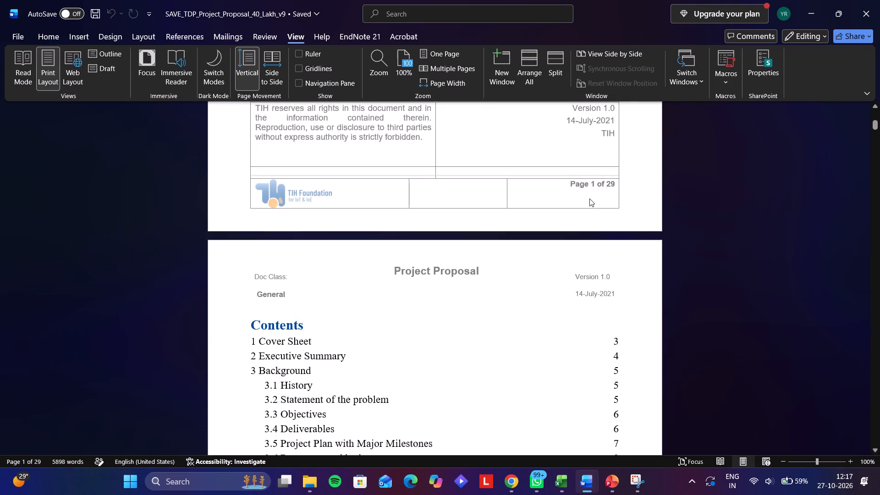
pyautogui.click(586, 144)
pyautogui.doubleClick(601, 142)
pyautogui.scroll(2, 603, 145)
pyautogui.tripleClick(607, 180)
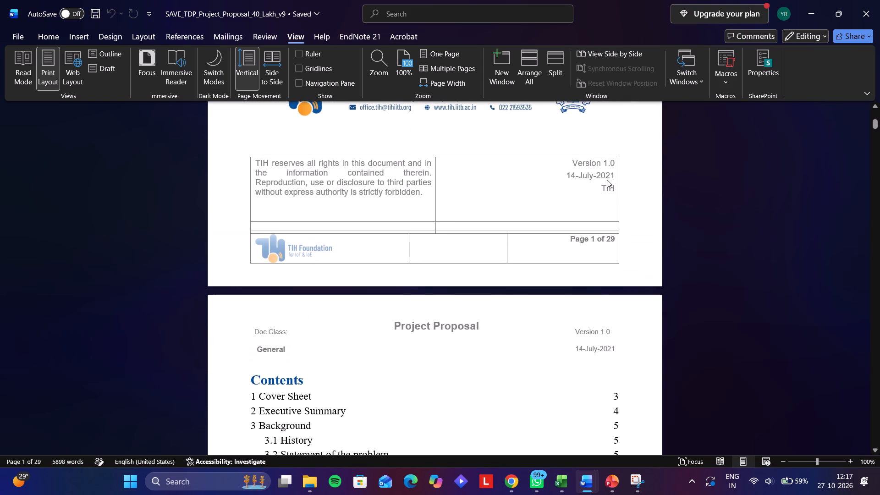
pyautogui.tripleClick(607, 180)
pyautogui.click(579, 211)
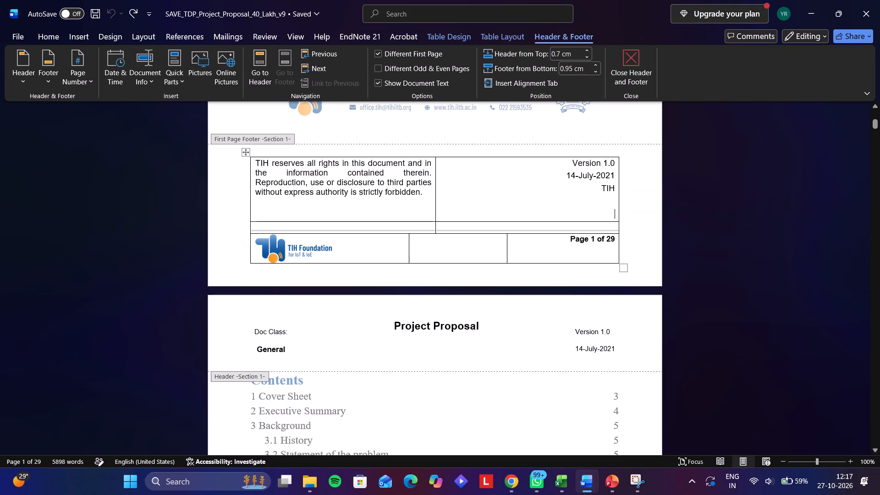
# Examine the headers and footers across the contents page and the cover sheet page.
pyautogui.scroll(-16, 579, 211)
pyautogui.scroll(2, 579, 211)
pyautogui.scroll(-10, 579, 211)
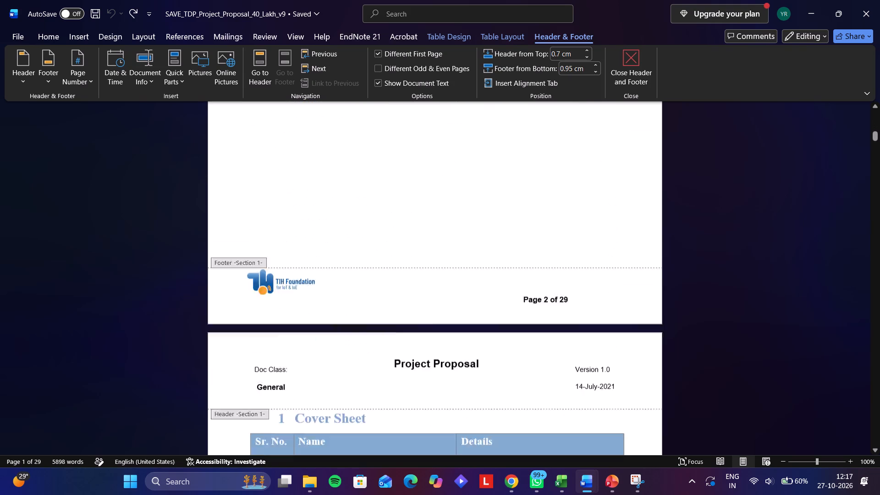
pyautogui.scroll(-9, 579, 211)
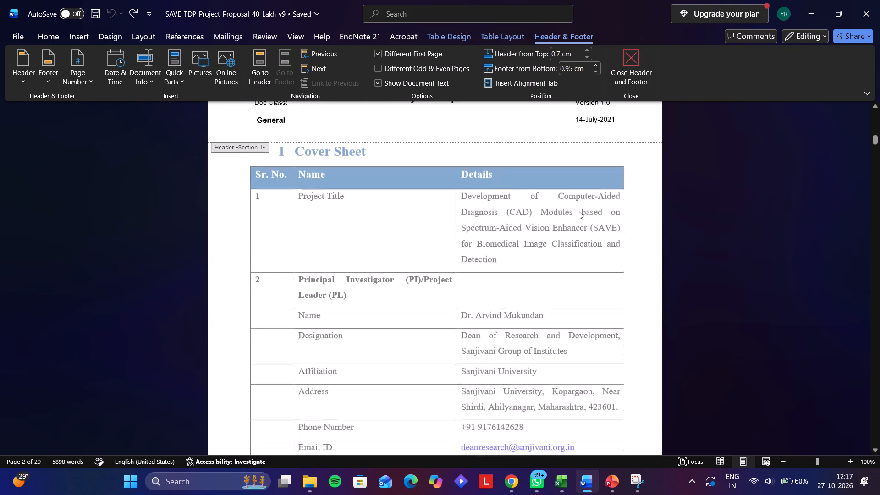
pyautogui.click(783, 221)
pyautogui.scroll(5, 751, 239)
pyautogui.scroll(19, 751, 239)
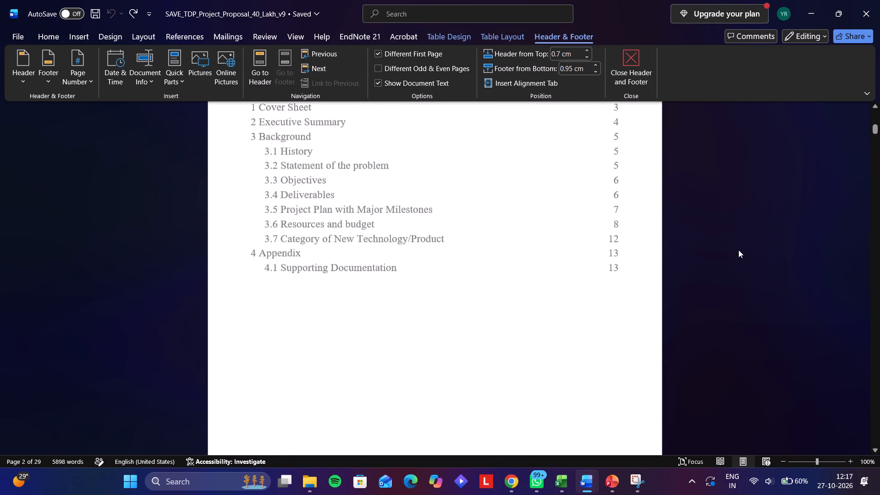
pyautogui.scroll(10, 738, 250)
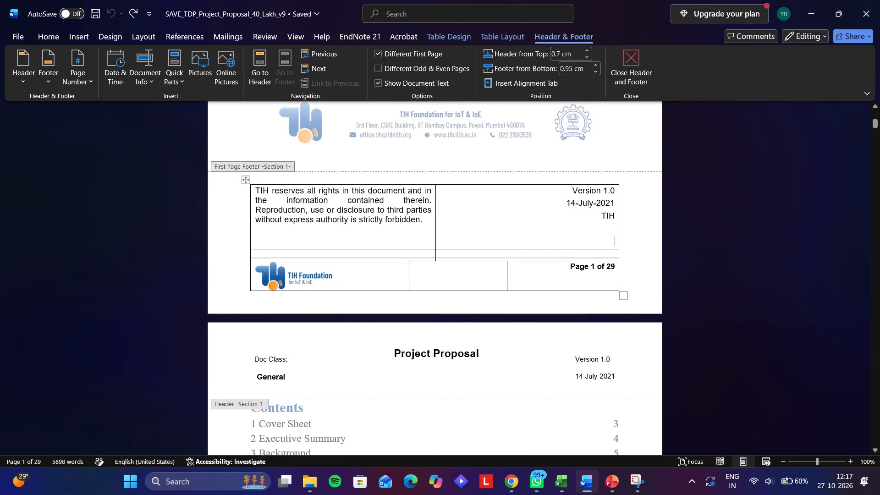
# Delete the empty lines below TIH in the first-page footer's version cell.
pyautogui.press('BackSpace')
pyautogui.press('BackSpace')
pyautogui.press('BackSpace')
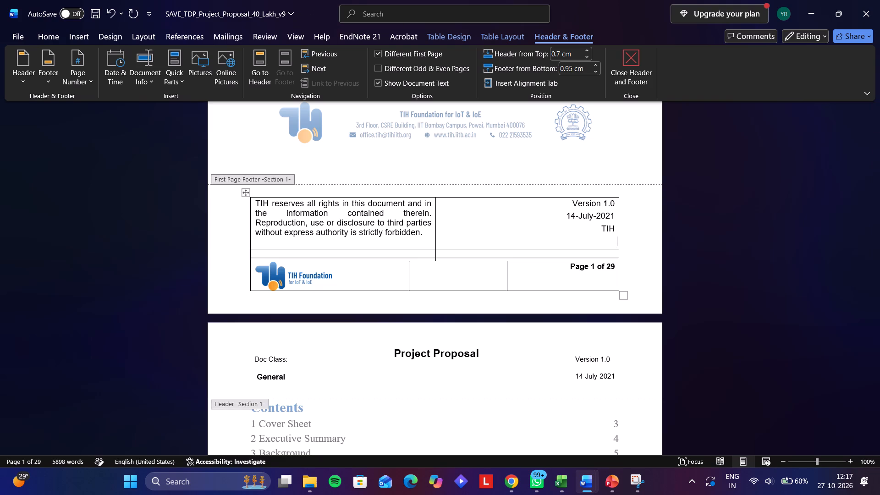
pyautogui.press('BackSpace')
pyautogui.press('BackSpace')
pyautogui.press('BackSpace')
pyautogui.press('BackSpace')
pyautogui.press('BackSpace')
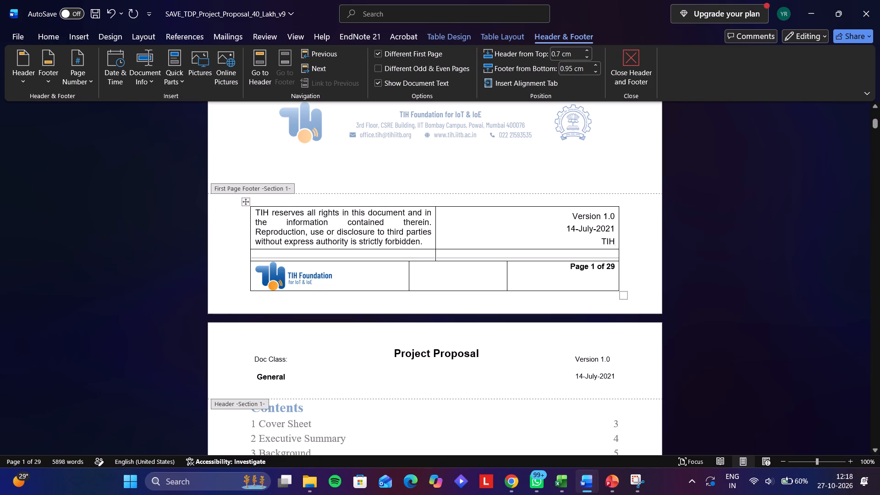
# Save the proposal Word document and close it.
pyautogui.scroll(-20, 577, 302)
pyautogui.scroll(-3, 577, 302)
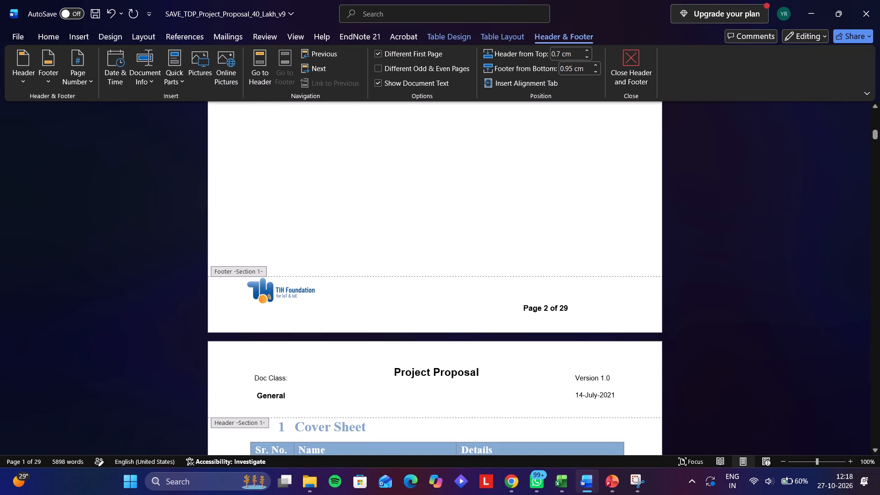
pyautogui.hotkey('ctrl', 's')
pyautogui.click(879, 0)
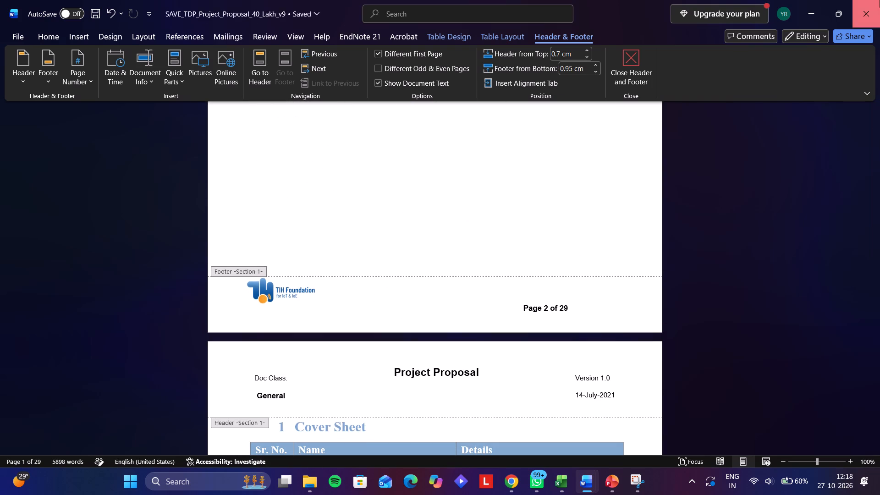
# Return to Chrome and close the outdated proposal PDF.
pyautogui.click(706, 88)
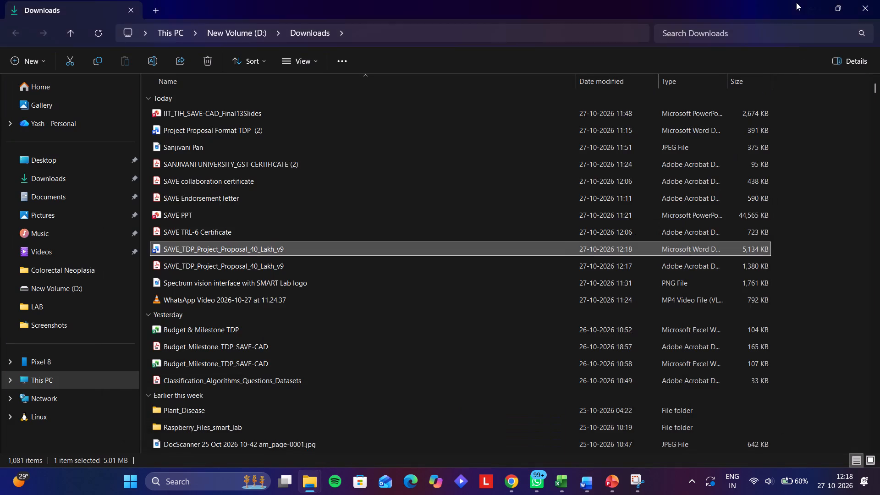
pyautogui.click(809, 0)
pyautogui.scroll(5, 509, 178)
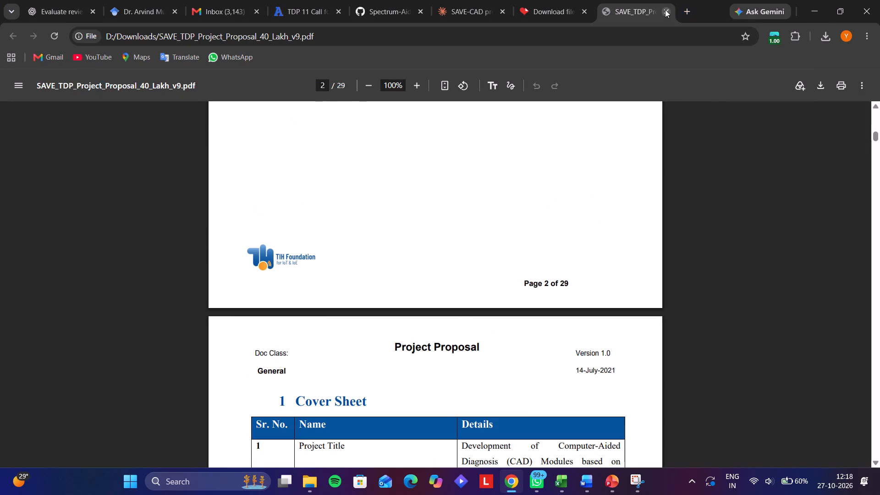
pyautogui.click(665, 10)
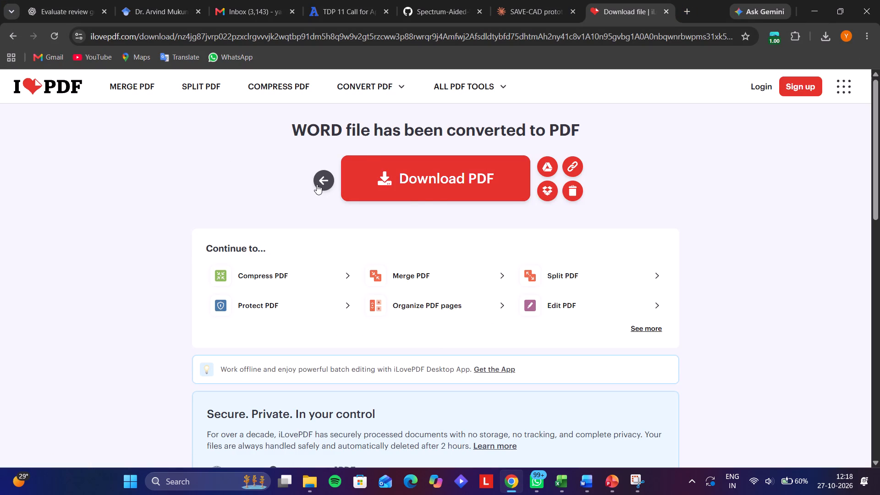
# Start a new Word to PDF conversion of the edited SAVE_TDP_Project_Proposal_40_Lakh_v9 document in iLovePDF.
pyautogui.click(317, 184)
pyautogui.click(492, 233)
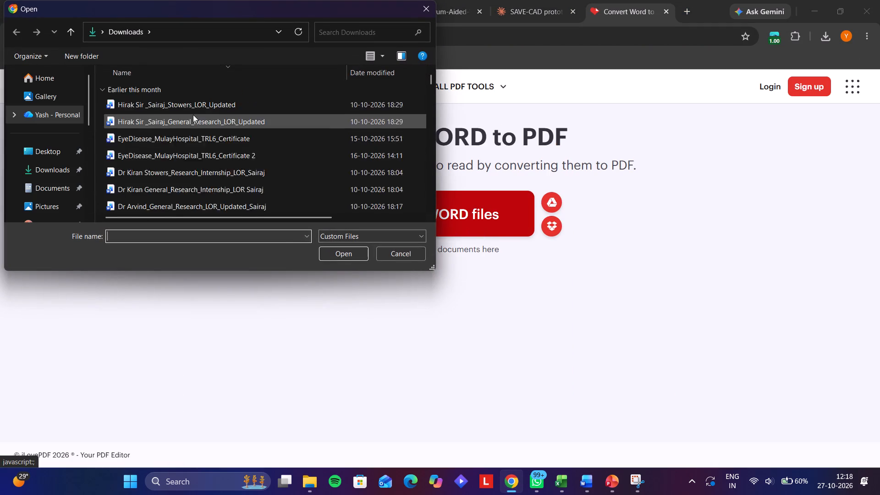
pyautogui.click(196, 109)
pyautogui.click(344, 256)
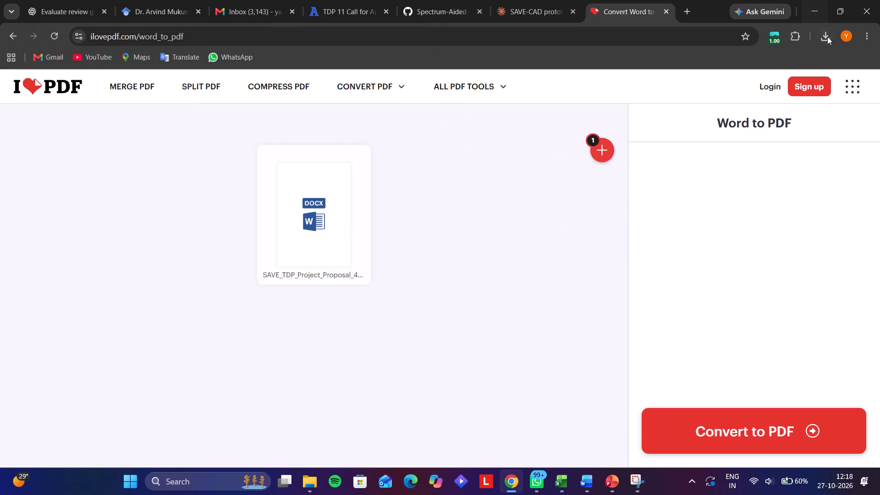
pyautogui.click(827, 37)
pyautogui.click(777, 437)
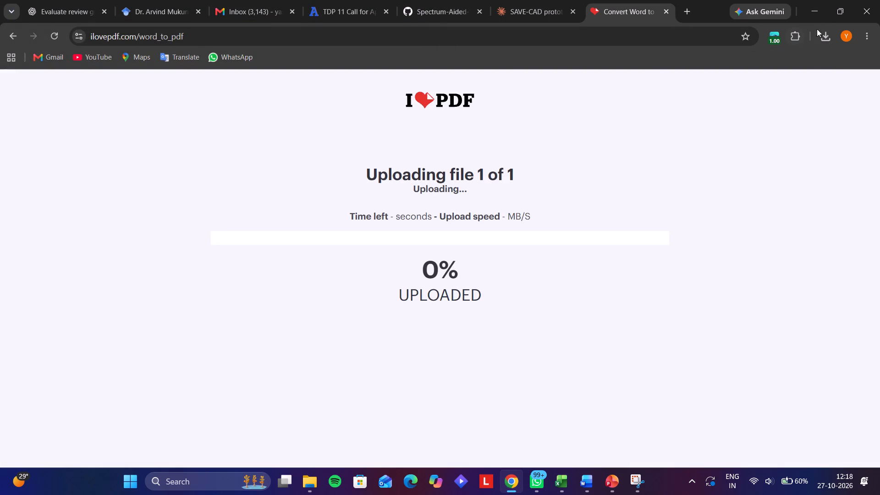
# Delete the earlier SAVE_TDP_Project_Proposal_40_Lakh_v9 PDF from the Downloads folder and return to the conversion page.
pyautogui.click(821, 34)
pyautogui.click(788, 88)
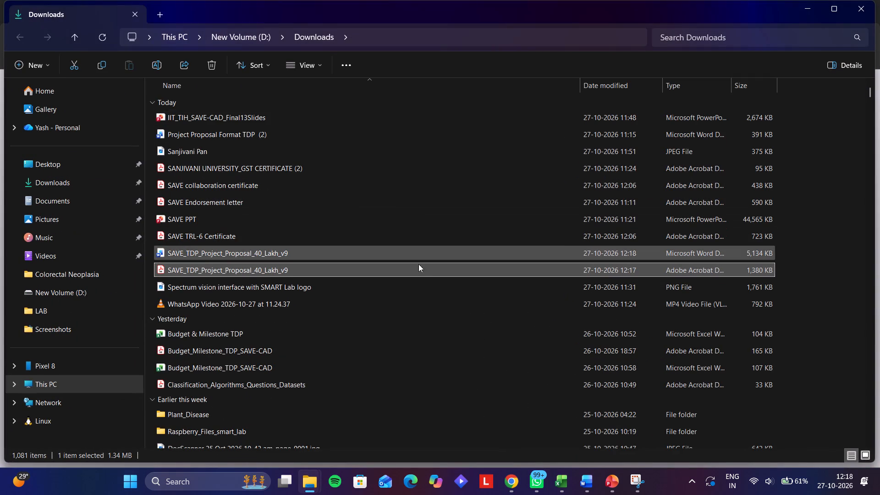
pyautogui.press('Delete')
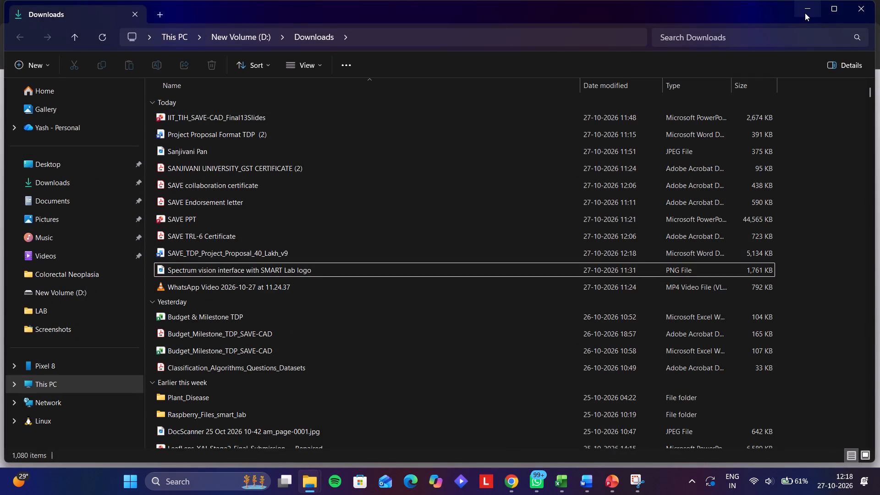
pyautogui.scroll(3, 663, 116)
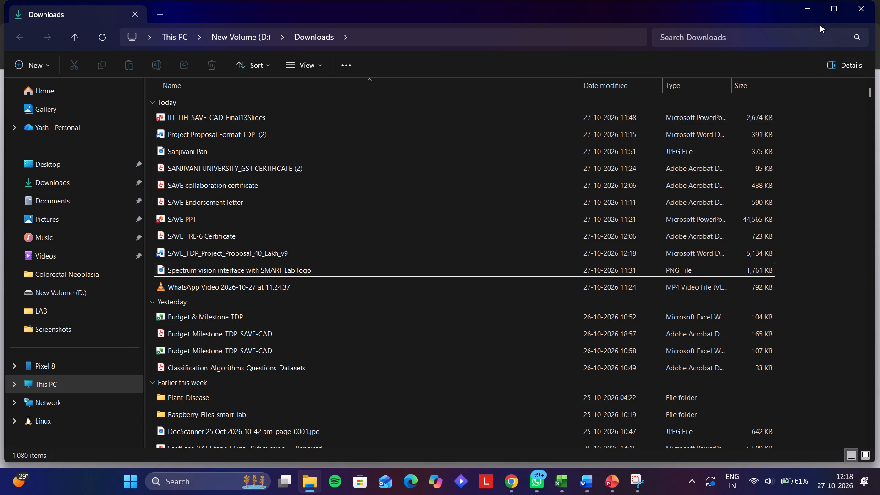
pyautogui.click(816, 15)
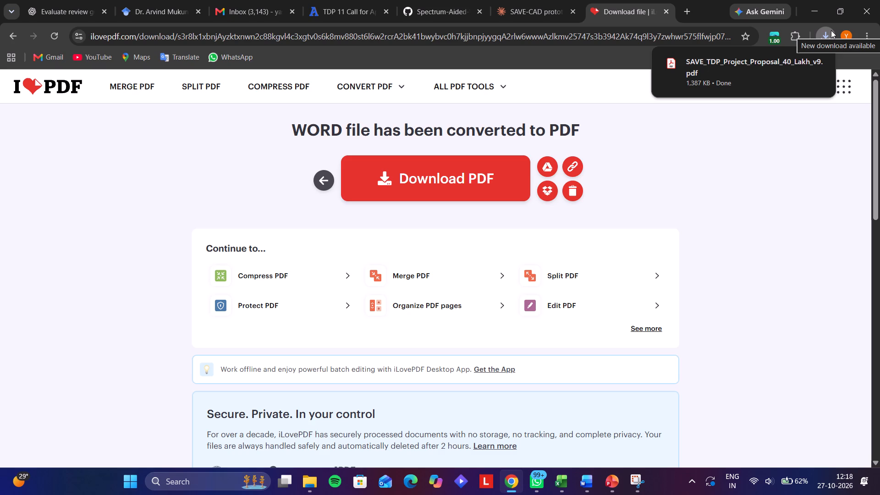
# Open the newly converted proposal PDF and check its first-page footer for stray author lines.
pyautogui.click(721, 78)
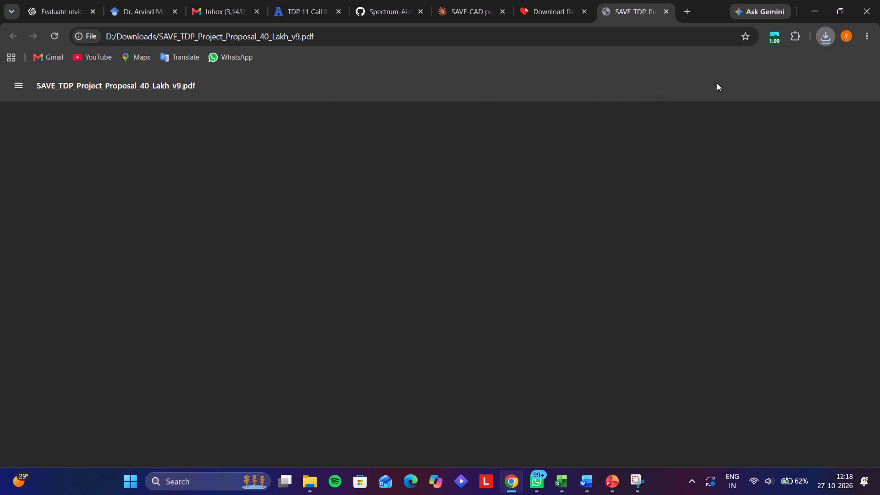
pyautogui.scroll(-13, 618, 232)
pyautogui.scroll(6, 618, 239)
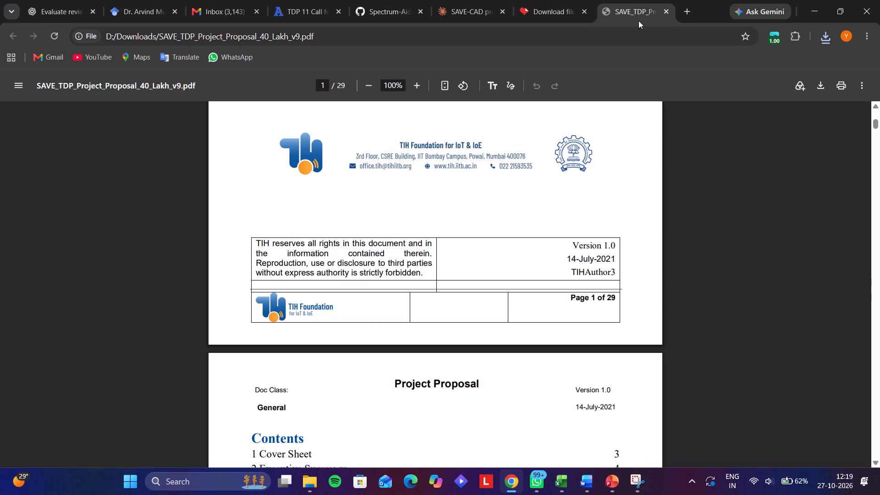
pyautogui.click(661, 13)
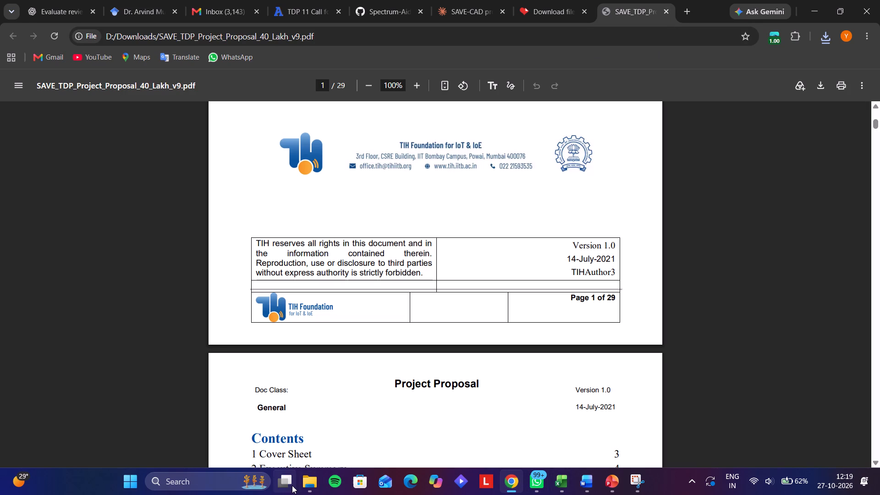
# Reopen the SAVE_TDP_Project_Proposal_40_Lakh_v9 Word document through File Explorer.
pyautogui.click(298, 485)
pyautogui.click(385, 438)
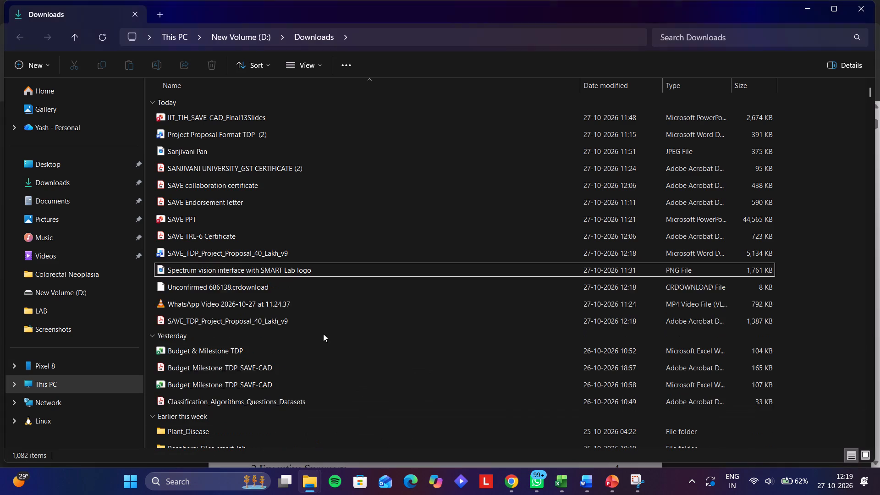
# Open the SAVE_TDP_Project_Proposal_40_Lakh_v9 Word document from the Downloads folder.
pyautogui.doubleClick(262, 258)
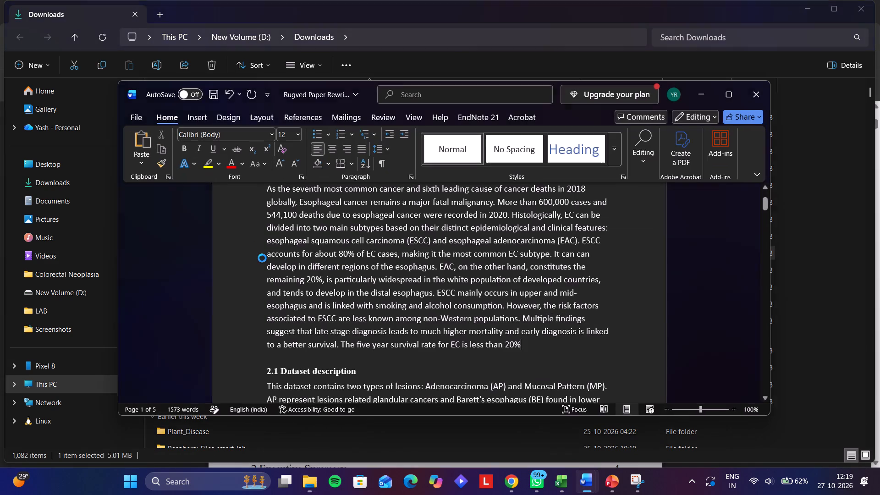
pyautogui.click(734, 106)
# Examine the proposal's cover page, its footer table and the transition to the contents page for stray lines.
pyautogui.scroll(-3, 712, 239)
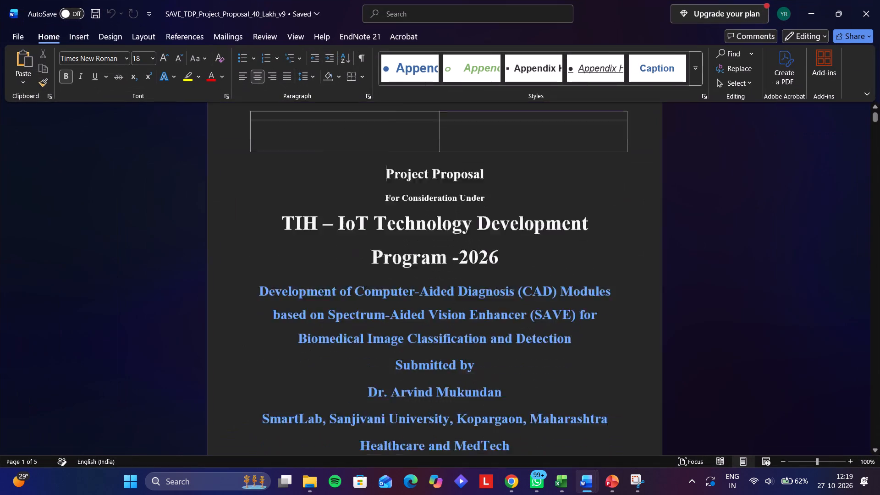
pyautogui.scroll(-9, 712, 244)
pyautogui.scroll(1, 710, 251)
pyautogui.scroll(-4, 710, 251)
pyautogui.click(610, 269)
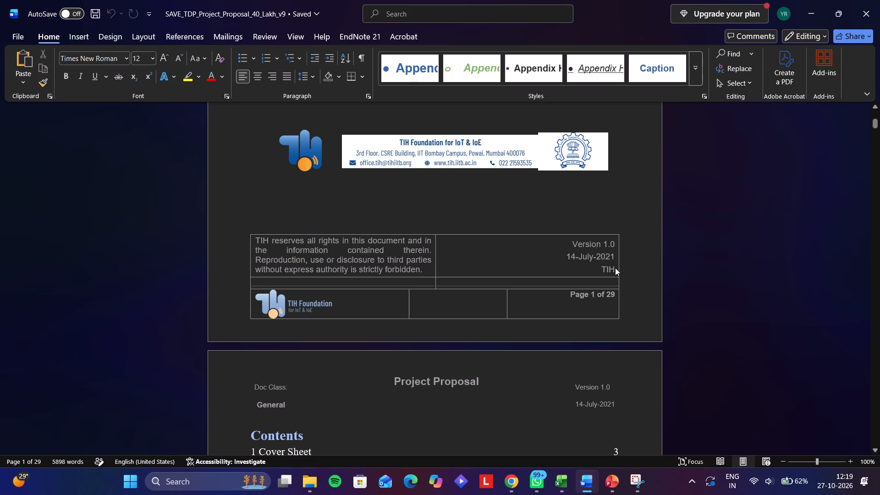
pyautogui.scroll(16, 842, 260)
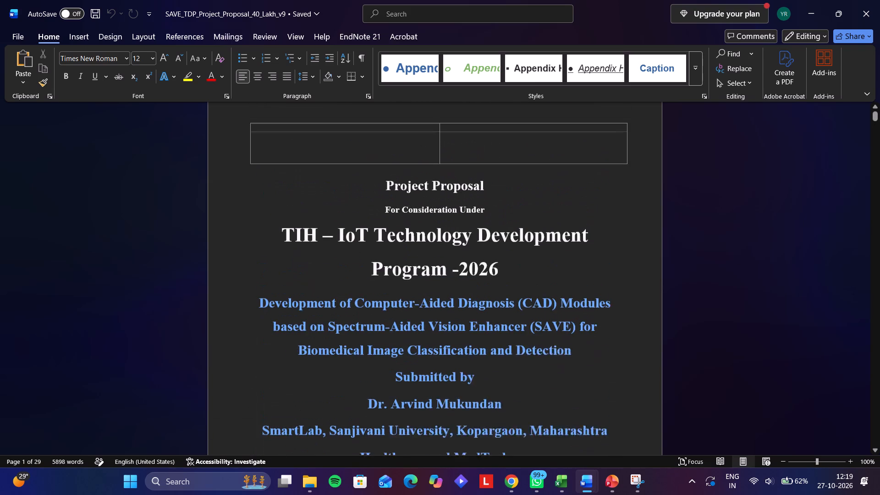
pyautogui.scroll(9, 842, 260)
pyautogui.scroll(-18, 842, 260)
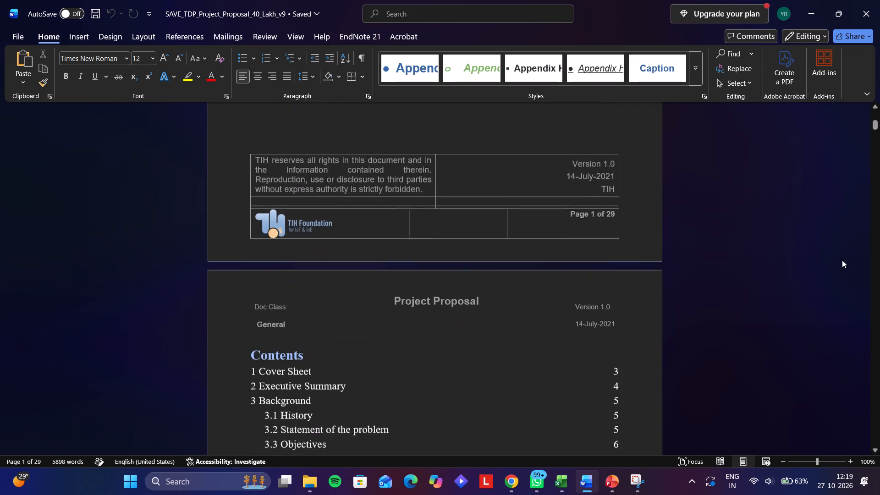
pyautogui.scroll(-2, 842, 260)
pyautogui.scroll(3, 842, 260)
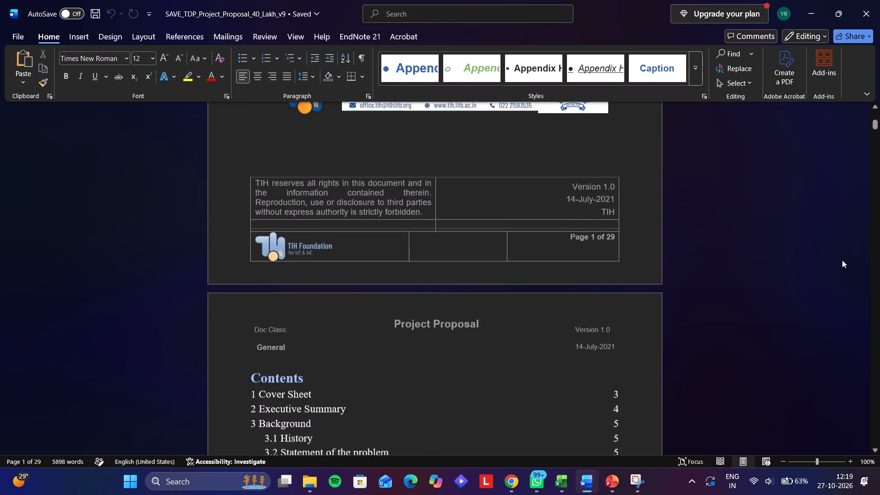
pyautogui.scroll(-3, 842, 260)
pyautogui.scroll(1, 842, 260)
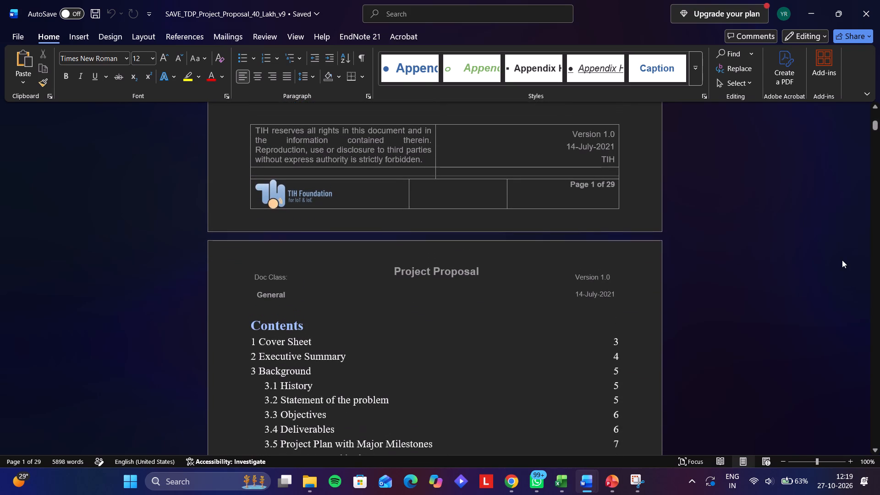
pyautogui.scroll(9, 842, 260)
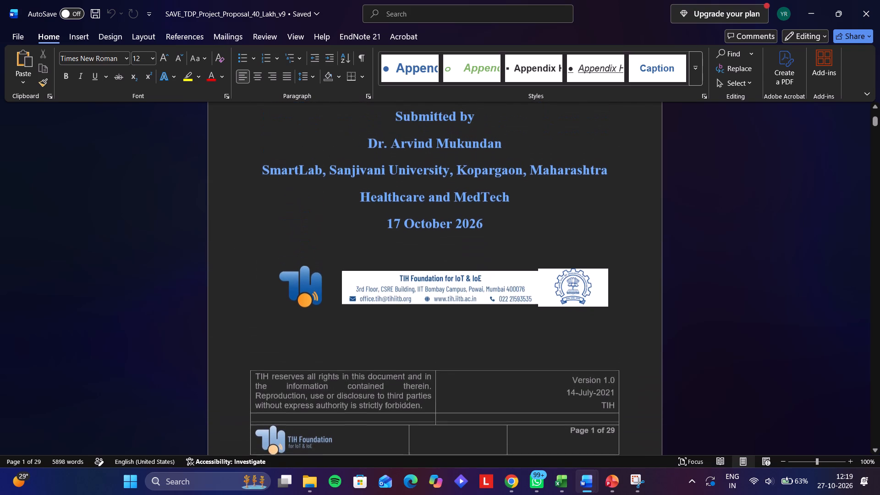
pyautogui.scroll(-1, 842, 260)
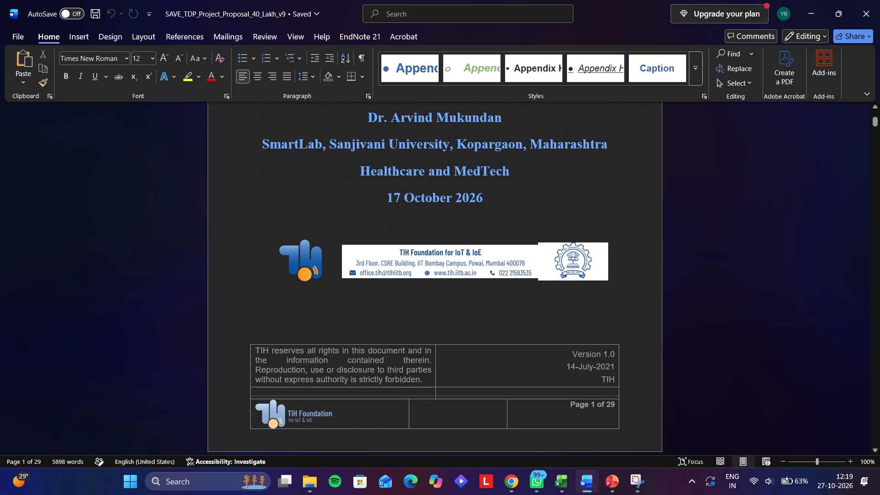
pyautogui.scroll(-2, 842, 260)
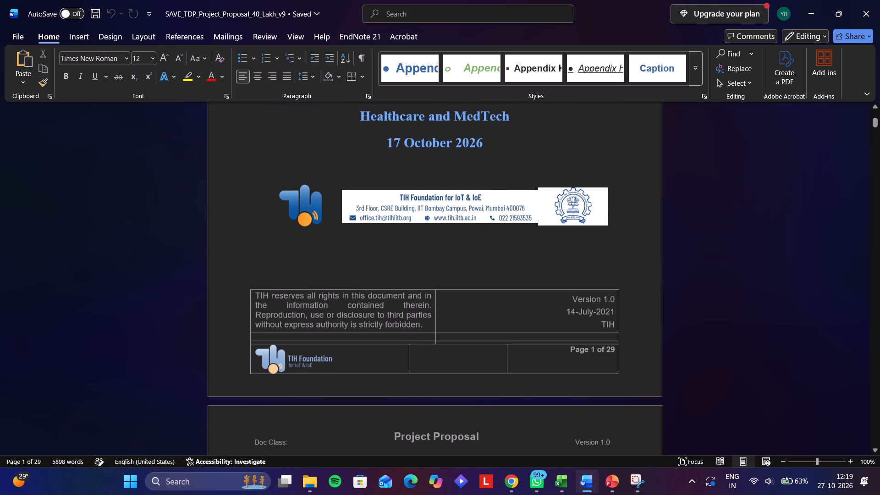
pyautogui.scroll(10, 675, 264)
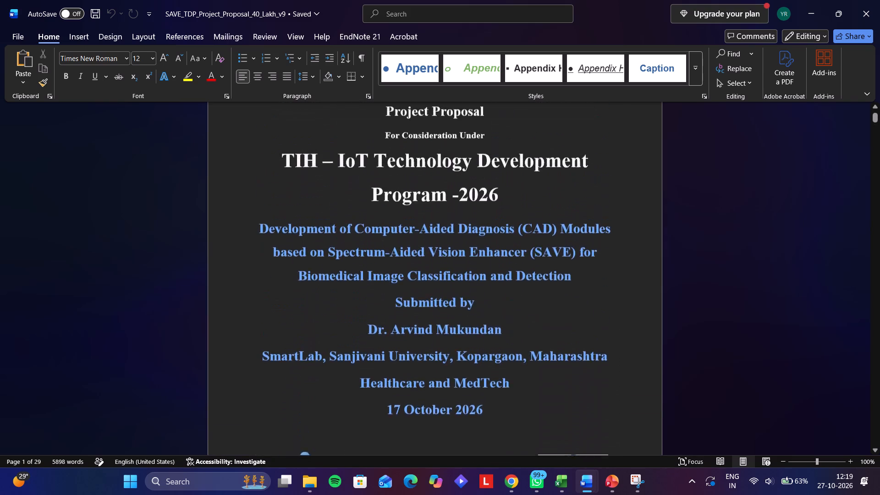
pyautogui.scroll(10, 675, 264)
pyautogui.scroll(-20, 495, 242)
pyautogui.scroll(-1, 495, 242)
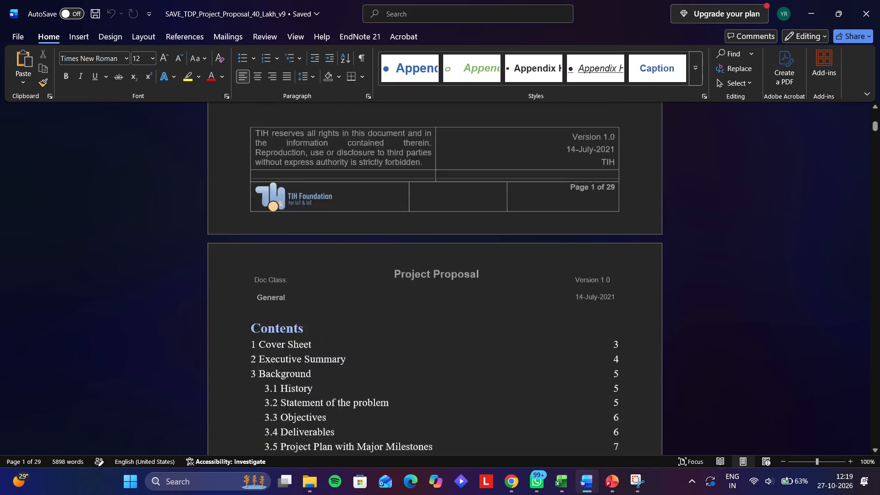
pyautogui.scroll(2, 585, 184)
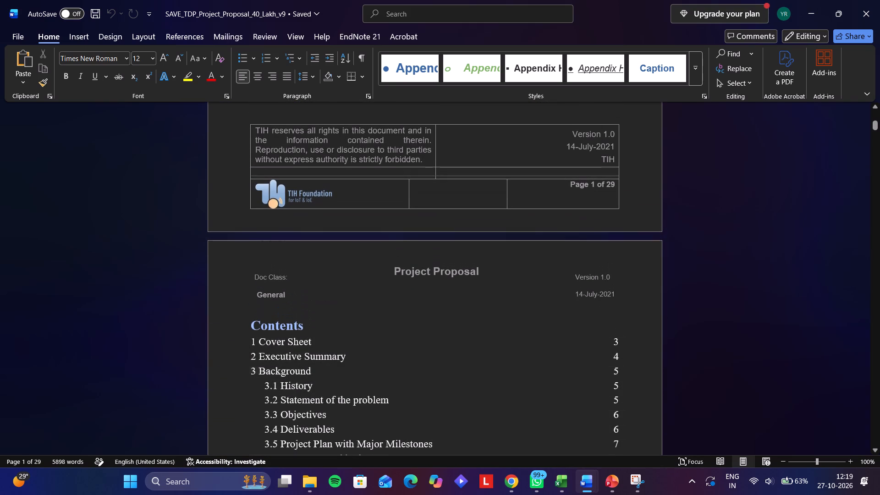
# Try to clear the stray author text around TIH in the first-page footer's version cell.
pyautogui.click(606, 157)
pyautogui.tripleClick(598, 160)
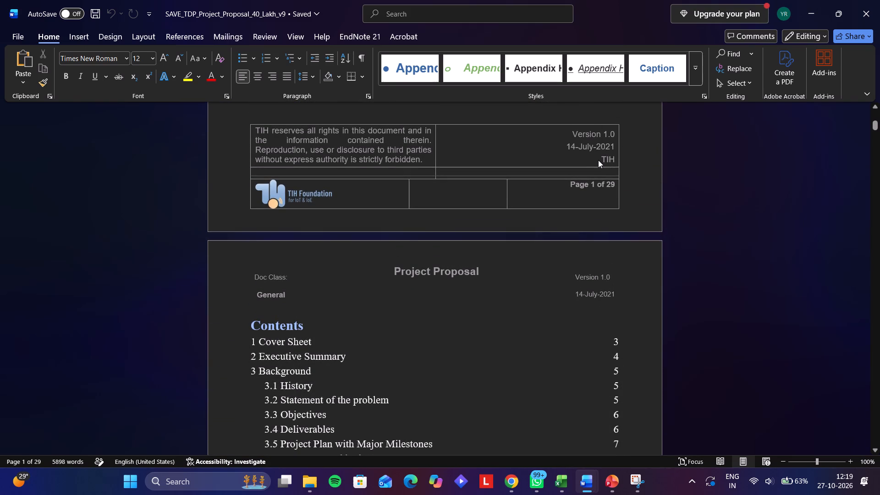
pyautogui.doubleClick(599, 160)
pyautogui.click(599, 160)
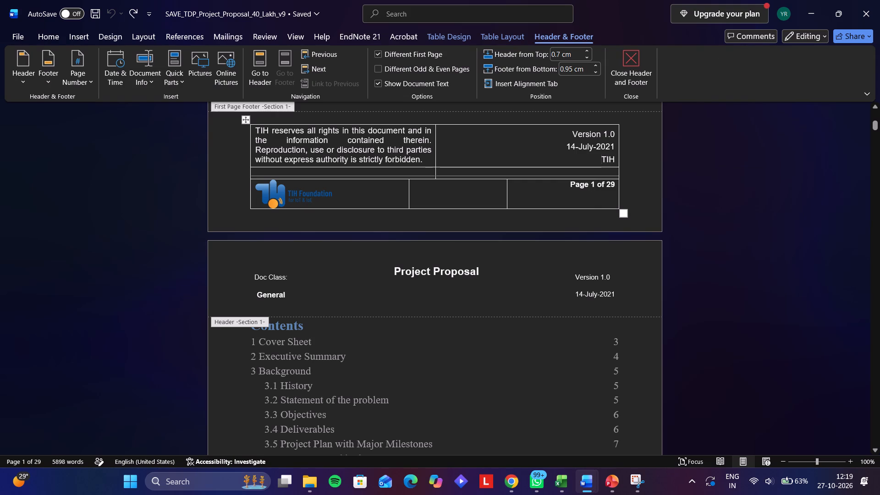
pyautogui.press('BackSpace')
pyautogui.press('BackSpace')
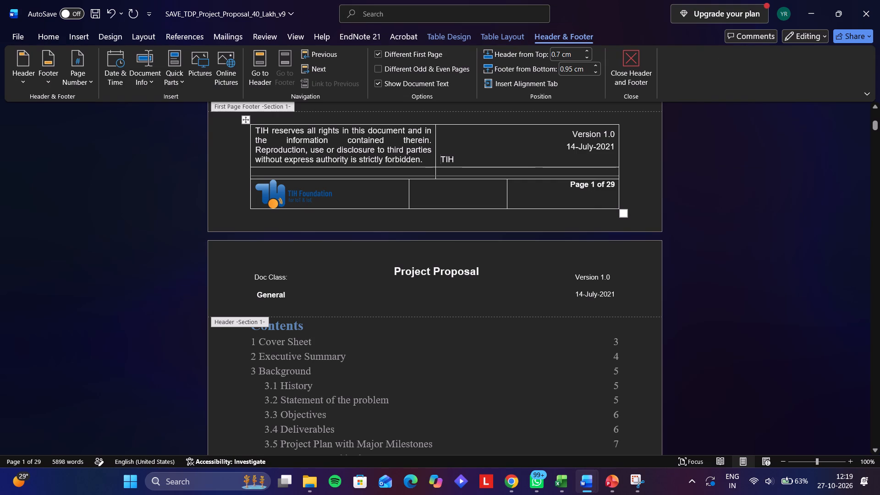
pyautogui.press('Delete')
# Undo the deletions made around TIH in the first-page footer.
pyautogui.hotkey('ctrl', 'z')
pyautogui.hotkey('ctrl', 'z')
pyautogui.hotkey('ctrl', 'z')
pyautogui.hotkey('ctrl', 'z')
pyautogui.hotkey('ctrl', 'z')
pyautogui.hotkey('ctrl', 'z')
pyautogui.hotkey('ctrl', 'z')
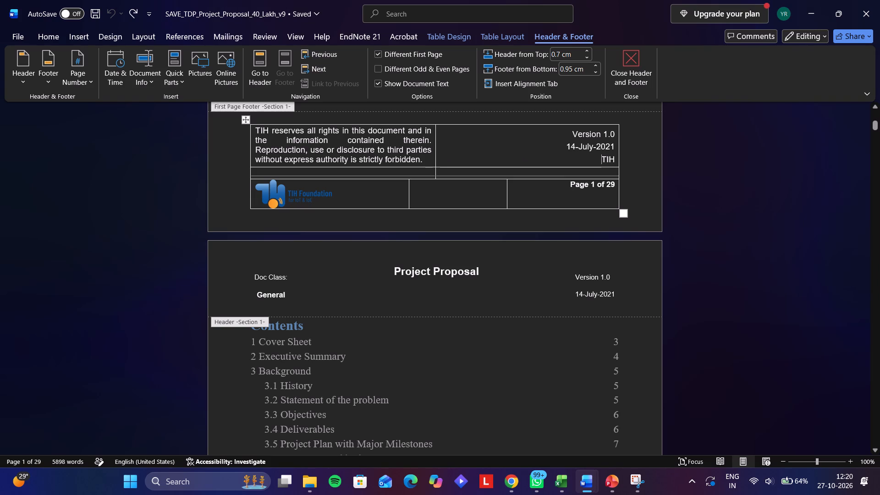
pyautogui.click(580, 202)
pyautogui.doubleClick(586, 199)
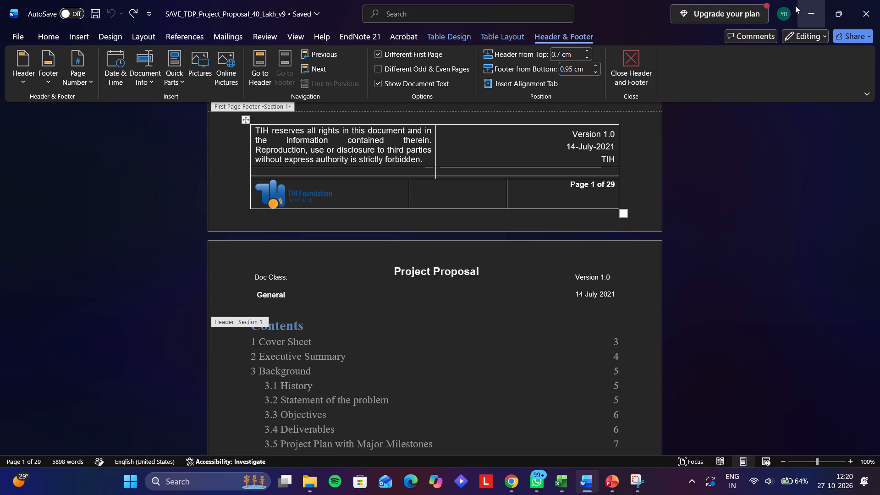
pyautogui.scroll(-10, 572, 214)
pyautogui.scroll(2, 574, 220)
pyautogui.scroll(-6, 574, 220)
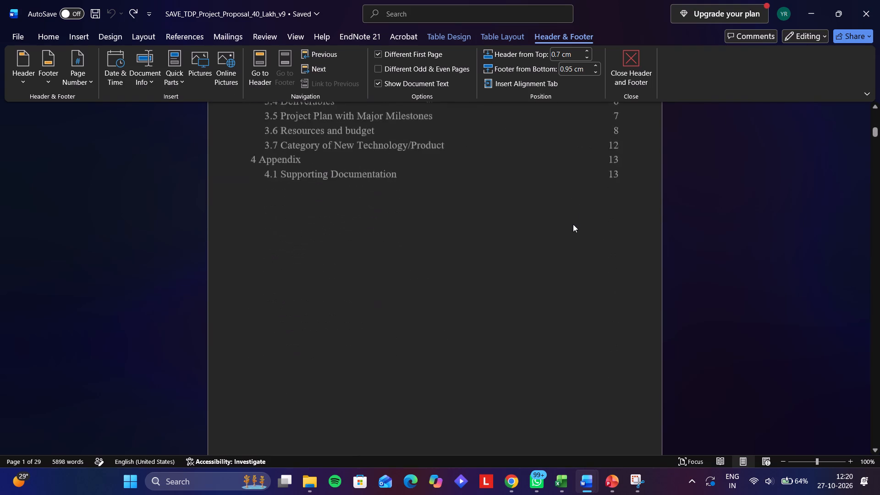
# Close the SAVE_TDP_Project_Proposal_40_Lakh_v9 Word document and return to the converted proposal PDF in Chrome.
pyautogui.scroll(-5, 573, 224)
pyautogui.click(877, 14)
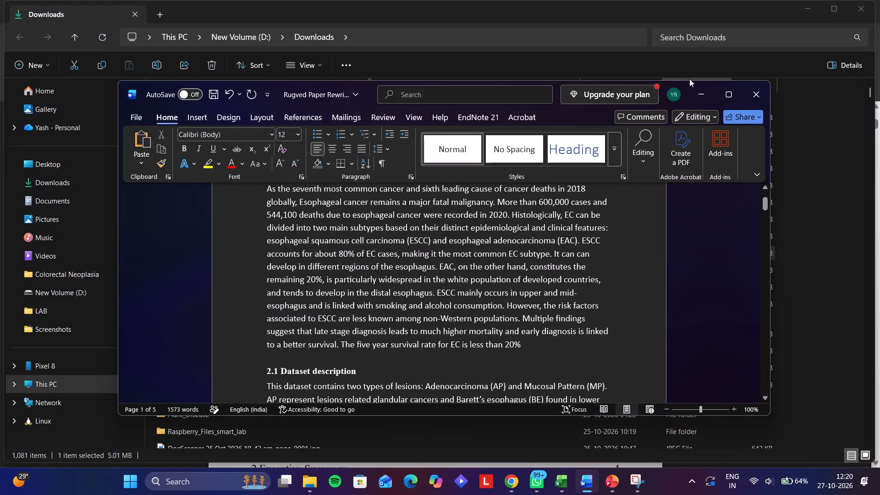
pyautogui.click(692, 87)
pyautogui.click(799, 4)
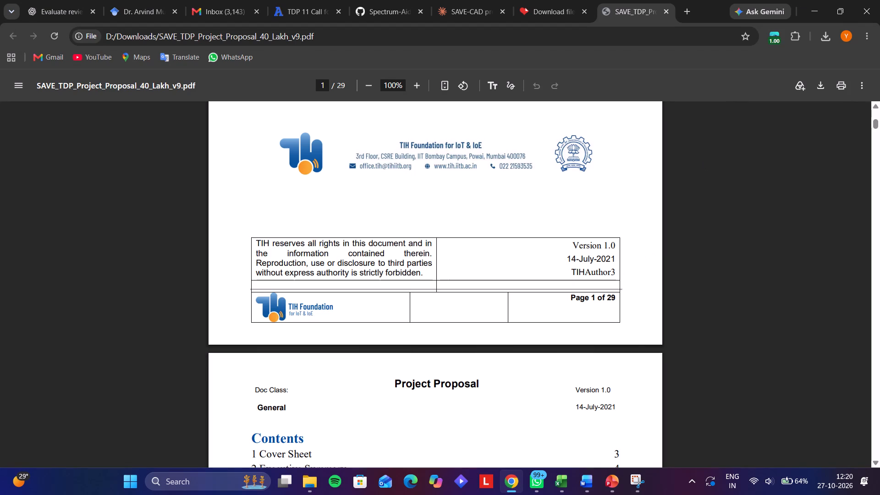
# Examine the author text beside TIH in the version cell of the proposal PDF's first-page footer.
pyautogui.click(582, 270)
pyautogui.click(587, 271)
pyautogui.moveTo(587, 271); pyautogui.dragTo(617, 274)
pyautogui.click(638, 274)
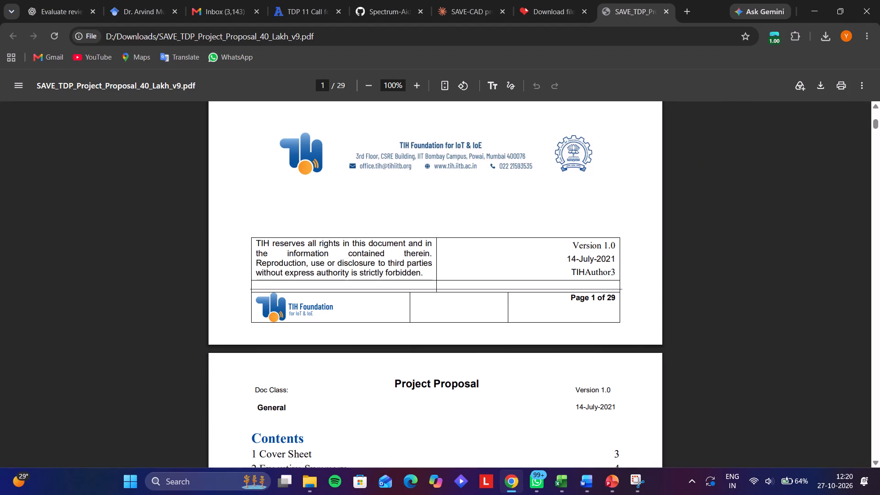
pyautogui.scroll(3, 763, 209)
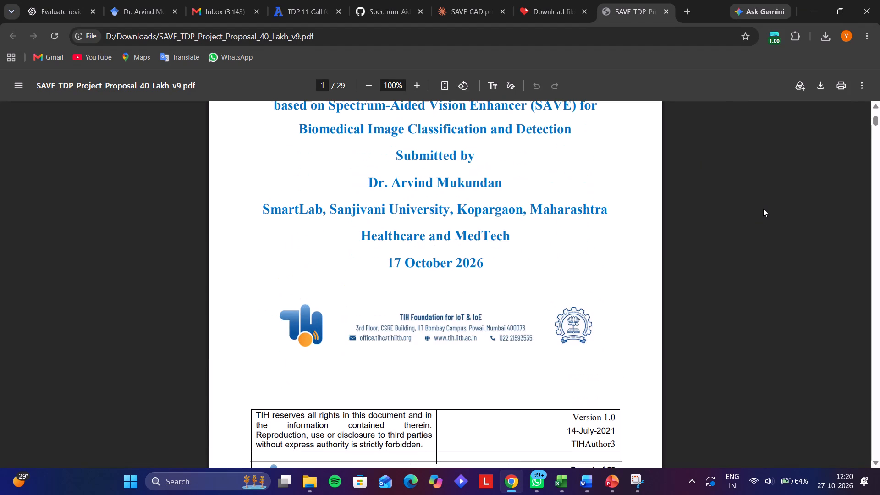
pyautogui.scroll(-5, 763, 213)
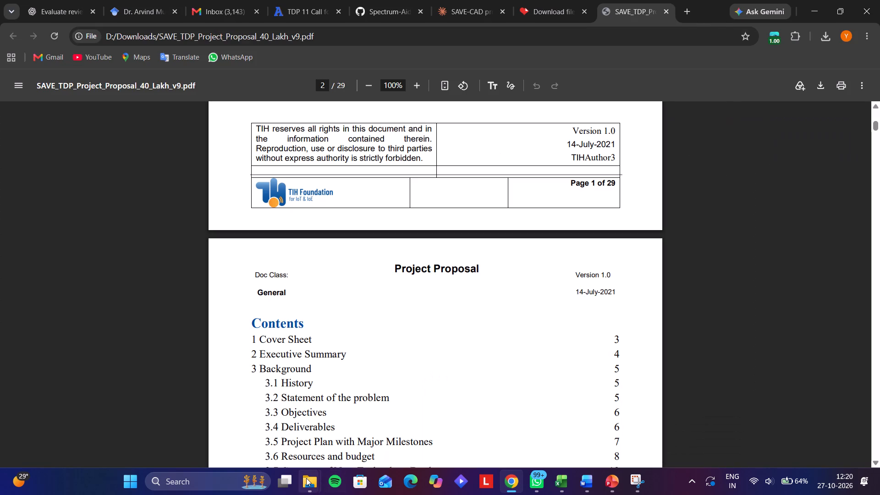
pyautogui.moveTo(585, 161); pyautogui.dragTo(613, 160)
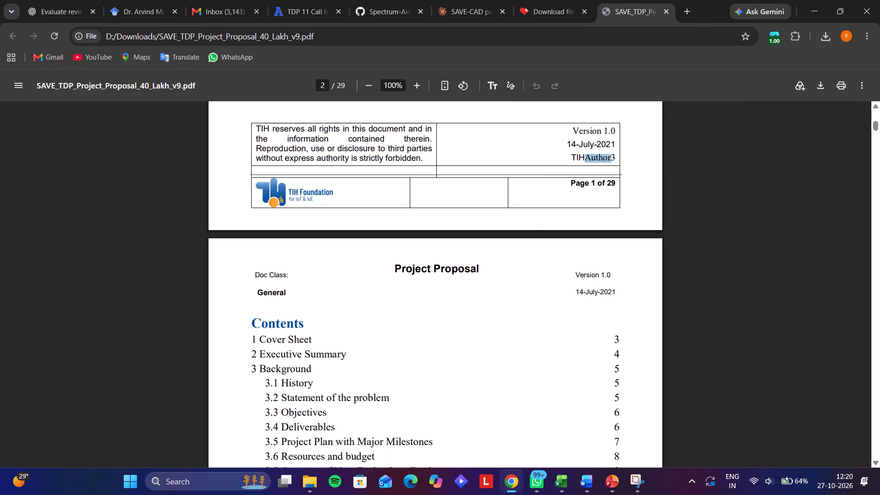
pyautogui.moveTo(613, 160); pyautogui.dragTo(617, 160)
# Reopen the SAVE_TDP_Project_Proposal_40_Lakh_v9 Word document from Downloads and compare its first-page footer with the PDF.
pyautogui.click(316, 474)
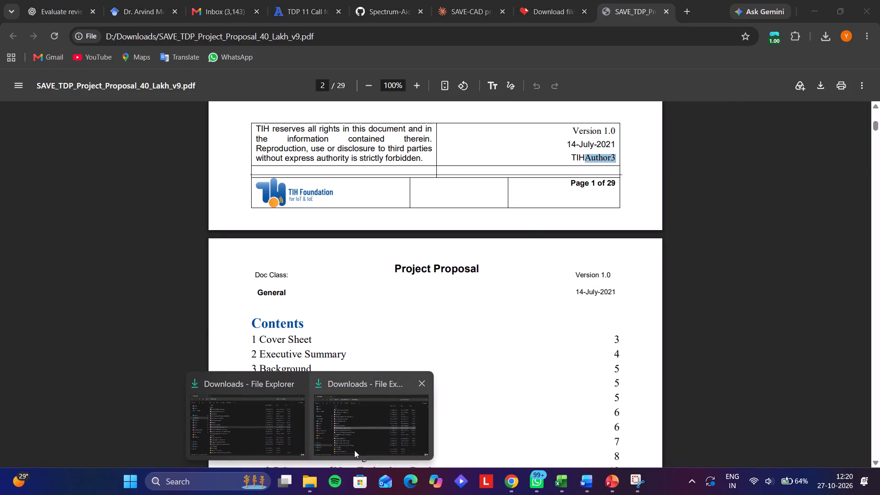
pyautogui.click(354, 450)
pyautogui.doubleClick(298, 247)
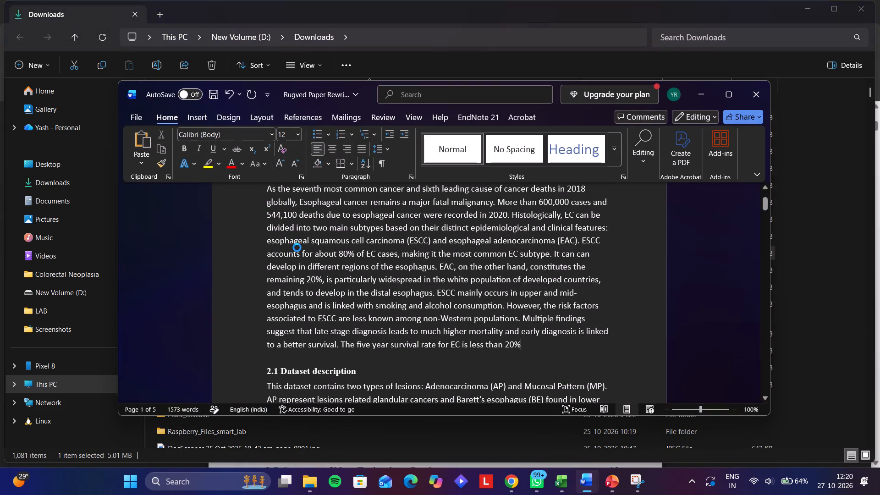
pyautogui.scroll(-5, 605, 332)
pyautogui.scroll(1, 606, 333)
pyautogui.scroll(-6, 607, 328)
pyautogui.scroll(1, 607, 328)
pyautogui.scroll(-5, 607, 328)
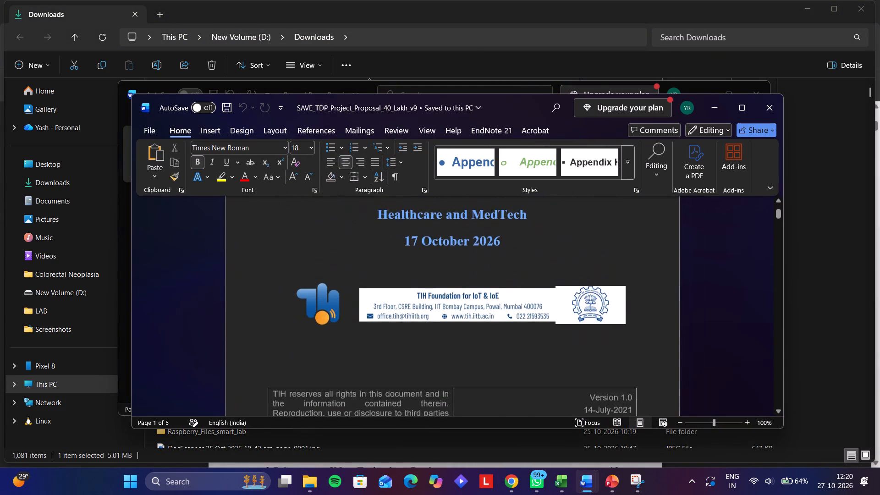
pyautogui.scroll(-4, 607, 328)
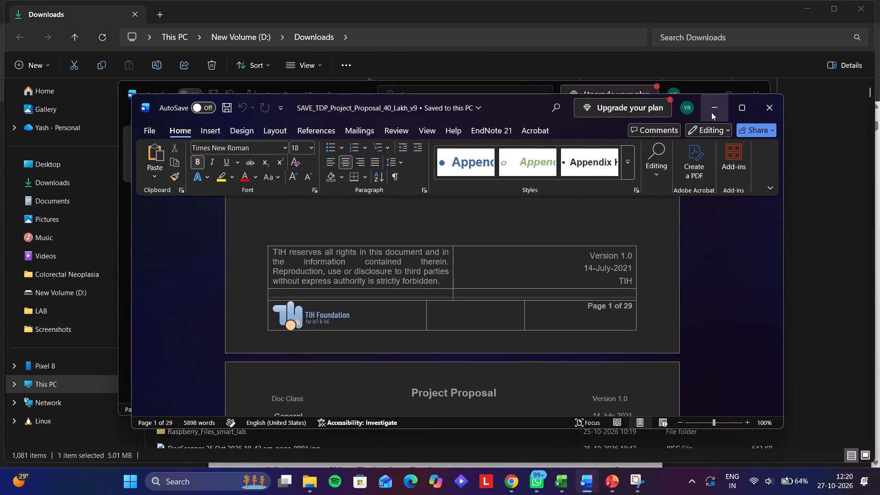
pyautogui.click(711, 112)
pyautogui.click(810, 9)
pyautogui.click(697, 93)
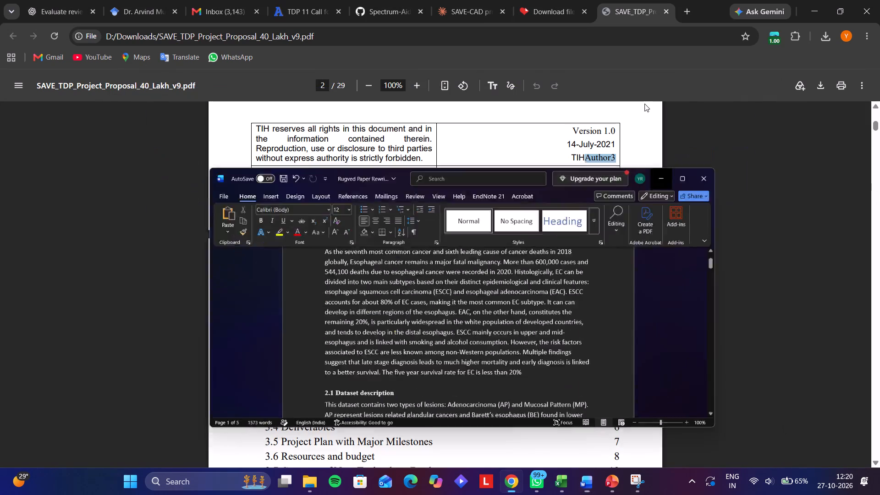
# Go back from iLovePDF to the word to pdf search results and open Smallpdf's Word to PDF converter.
pyautogui.click(45, 0)
pyautogui.scroll(-9, 473, 329)
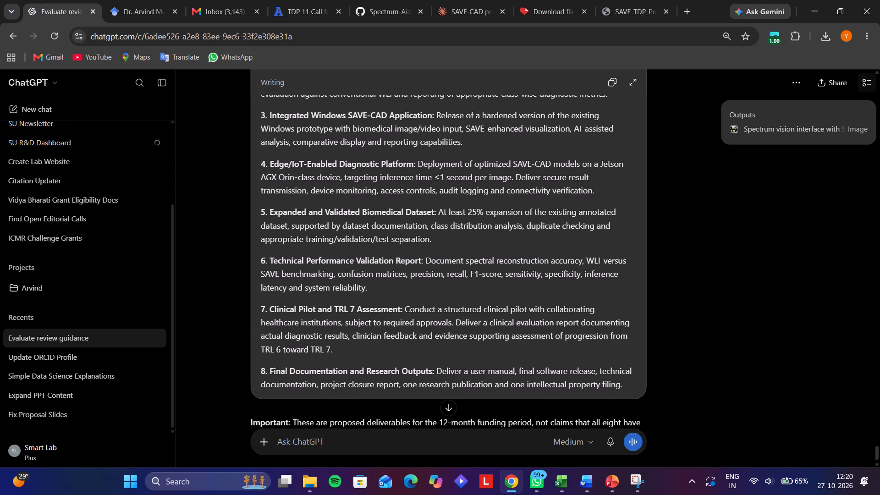
pyautogui.scroll(-3, 473, 329)
pyautogui.click(543, 0)
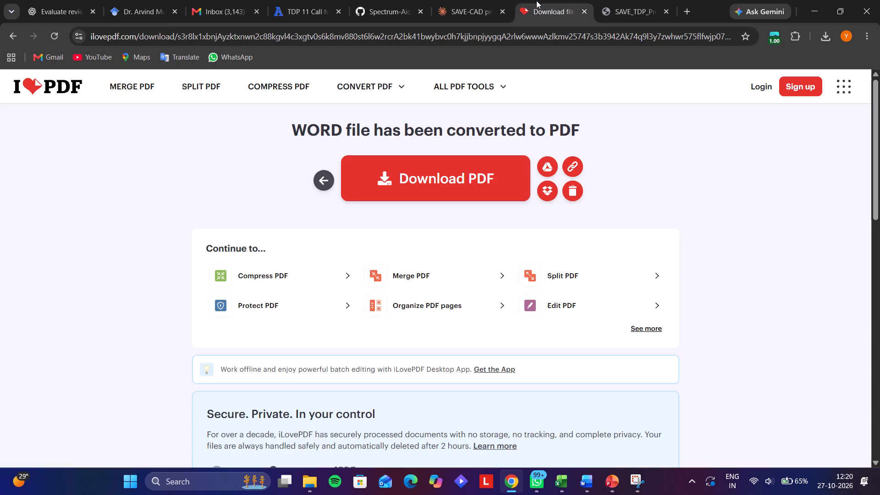
pyautogui.click(10, 40)
pyautogui.click(10, 40)
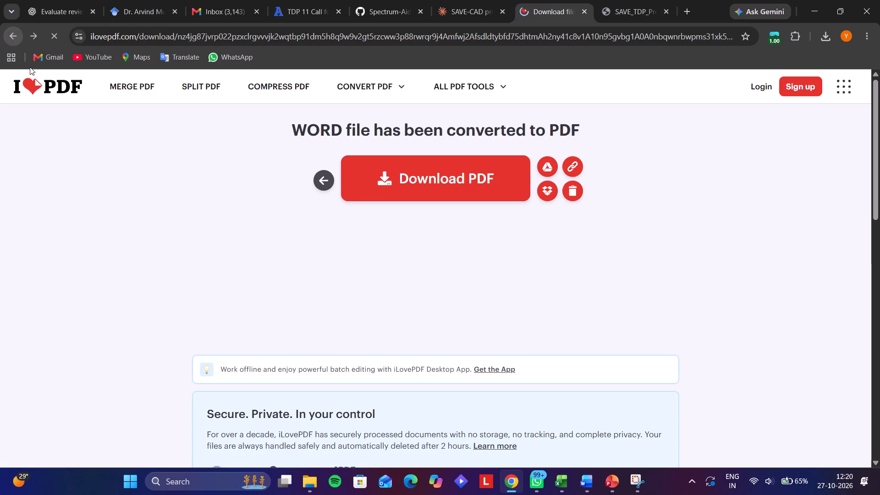
pyautogui.click(6, 42)
pyautogui.click(10, 42)
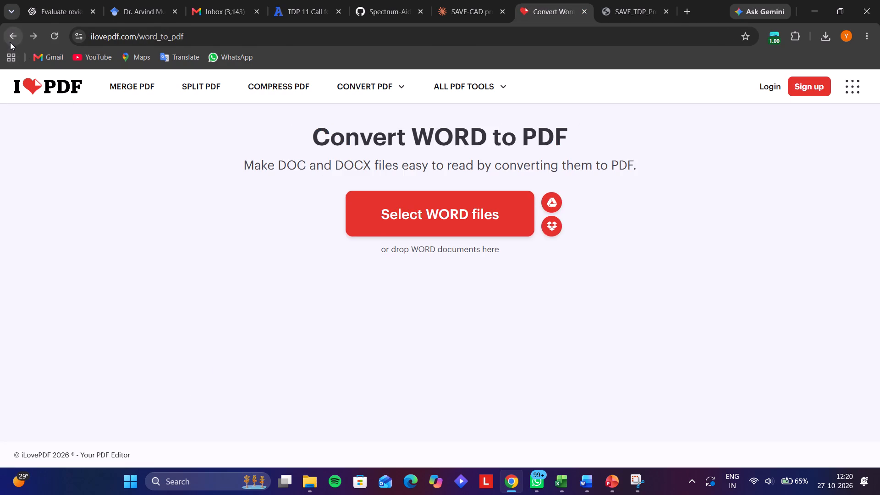
pyautogui.scroll(-2, 210, 296)
pyautogui.click(239, 169)
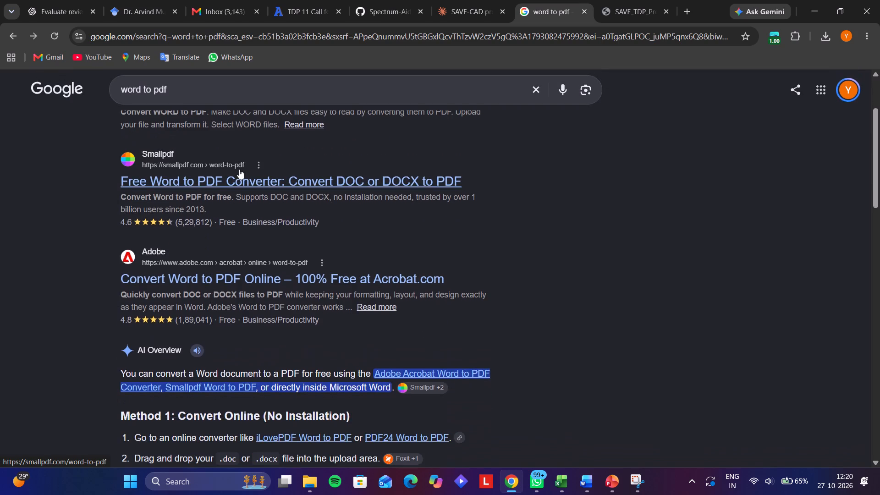
# Upload the SAVE_TDP_Project_Proposal_40_Lakh_v9 Word document for PDF conversion in Smallpdf and close the old proposal PDF's browser tab.
pyautogui.click(411, 248)
pyautogui.click(411, 257)
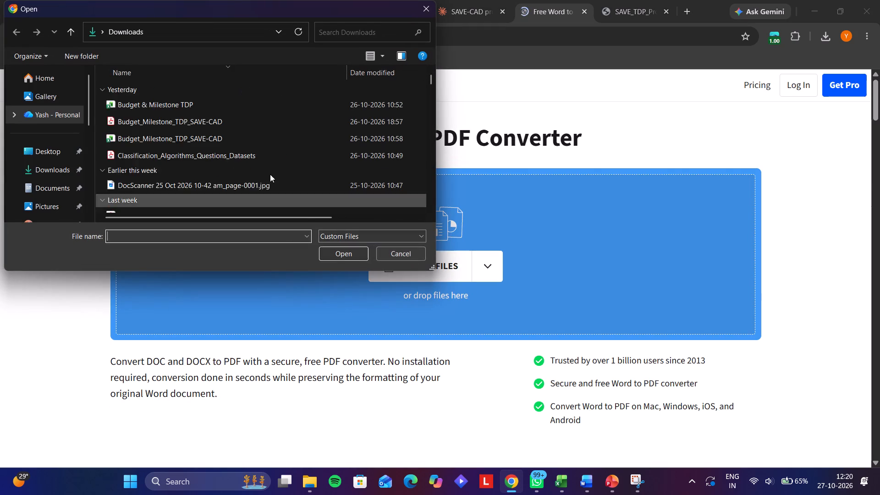
pyautogui.click(232, 141)
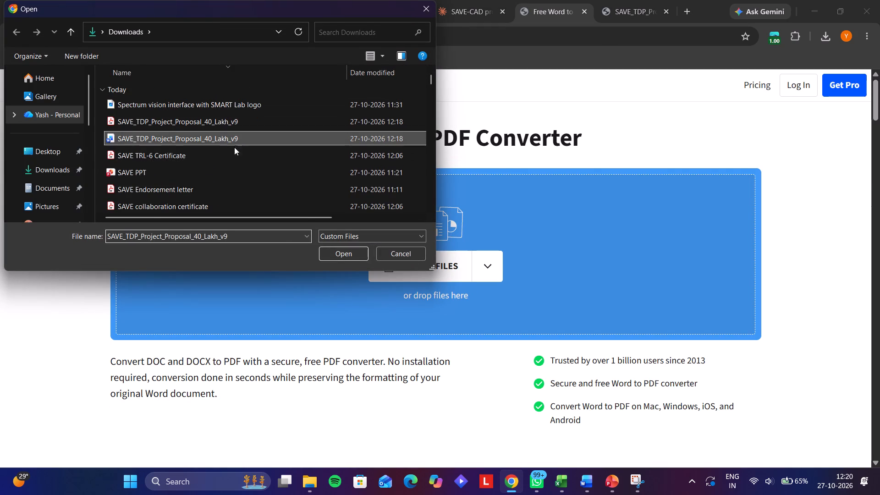
pyautogui.click(354, 251)
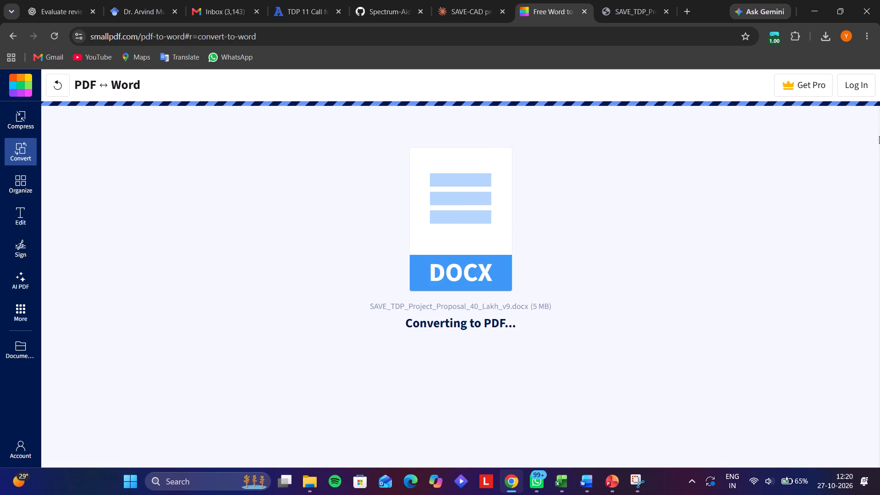
pyautogui.click(663, 0)
pyautogui.click(669, 12)
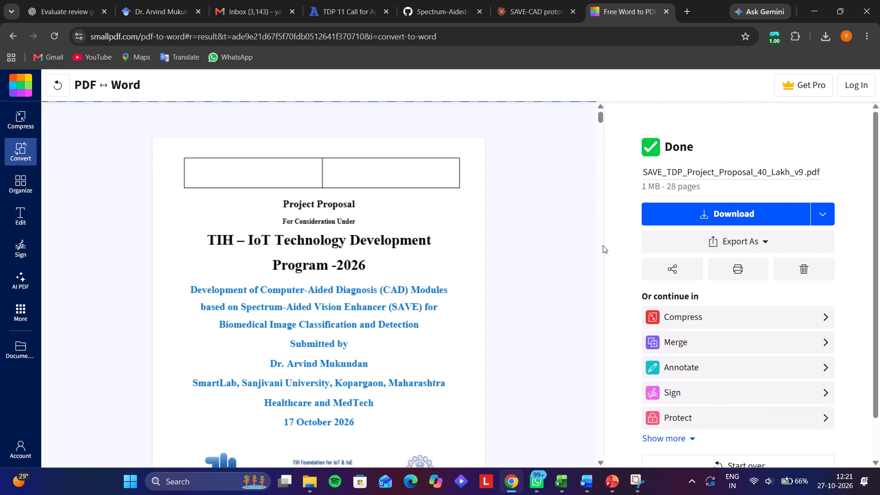
# Check the first-page footer in the Smallpdf conversion preview and download the converted proposal PDF.
pyautogui.scroll(-9, 407, 220)
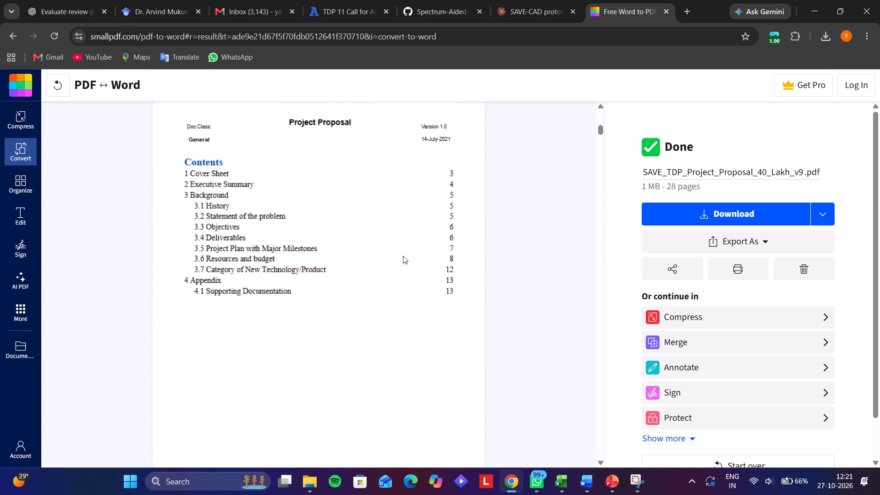
pyautogui.scroll(4, 403, 256)
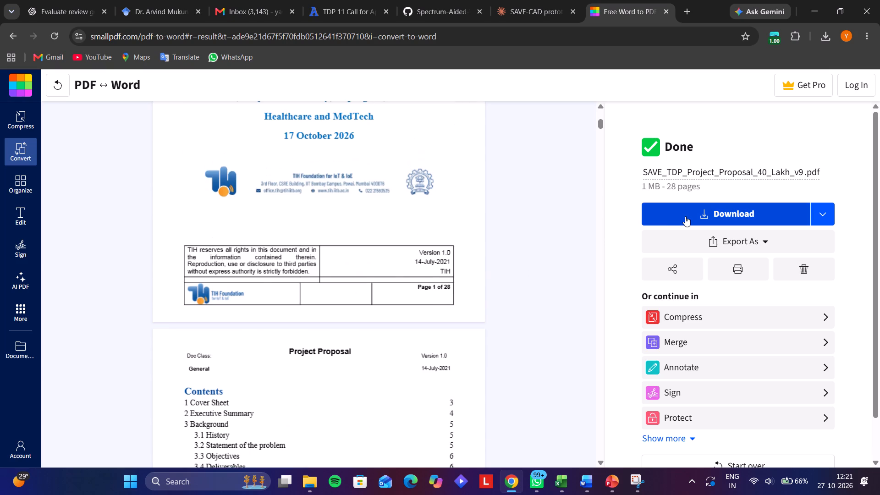
pyautogui.click(685, 216)
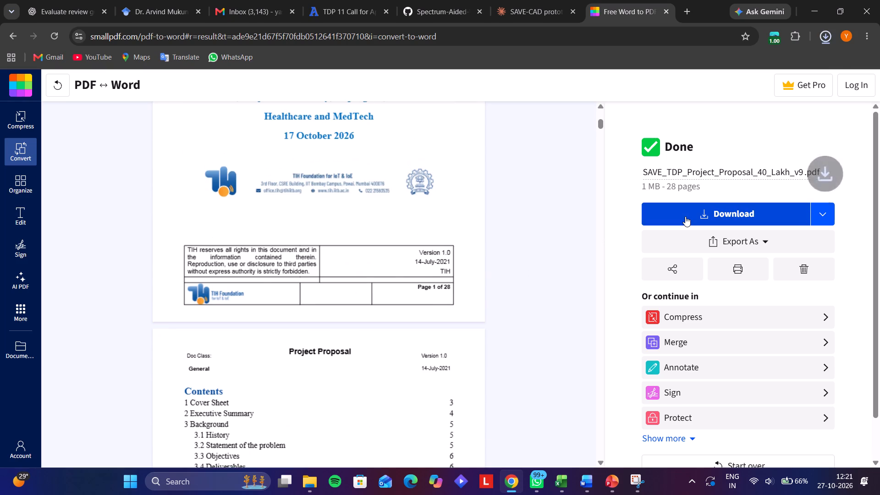
# Review the downloaded proposal PDF's opening pages in Adobe Acrobat, checking the headers, footers and page layout.
pyautogui.scroll(-9, 616, 269)
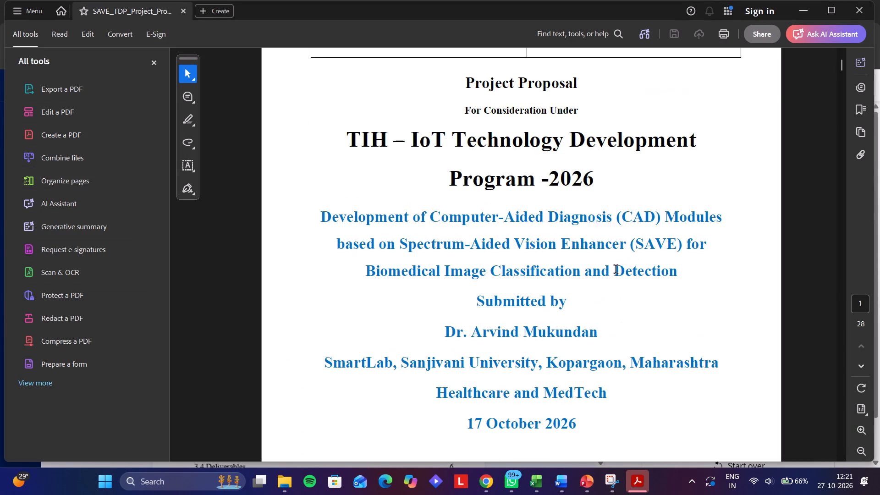
pyautogui.scroll(-4, 616, 270)
pyautogui.scroll(1, 616, 270)
pyautogui.scroll(-7, 616, 270)
pyautogui.scroll(1, 616, 270)
pyautogui.scroll(-7, 616, 270)
pyautogui.scroll(1, 616, 270)
pyautogui.scroll(-6, 616, 270)
pyautogui.scroll(-12, 736, 185)
pyautogui.moveTo(842, 78); pyautogui.dragTo(842, 100)
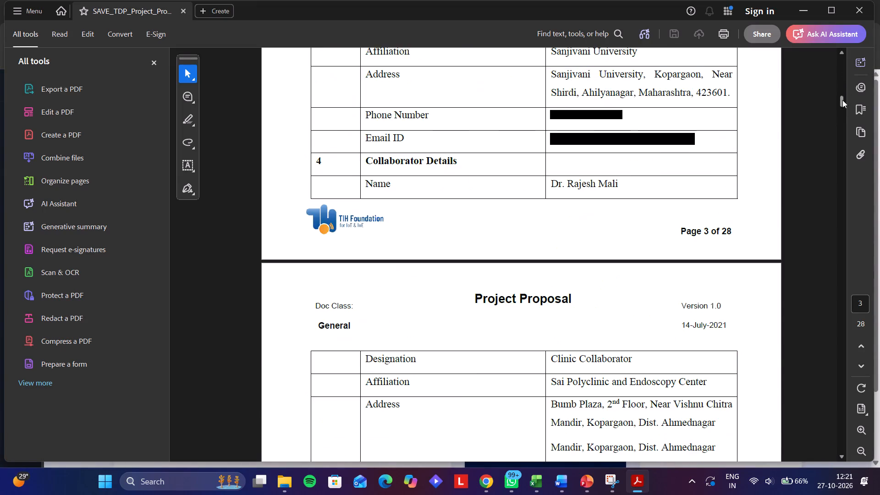
pyautogui.moveTo(842, 100); pyautogui.dragTo(842, 114)
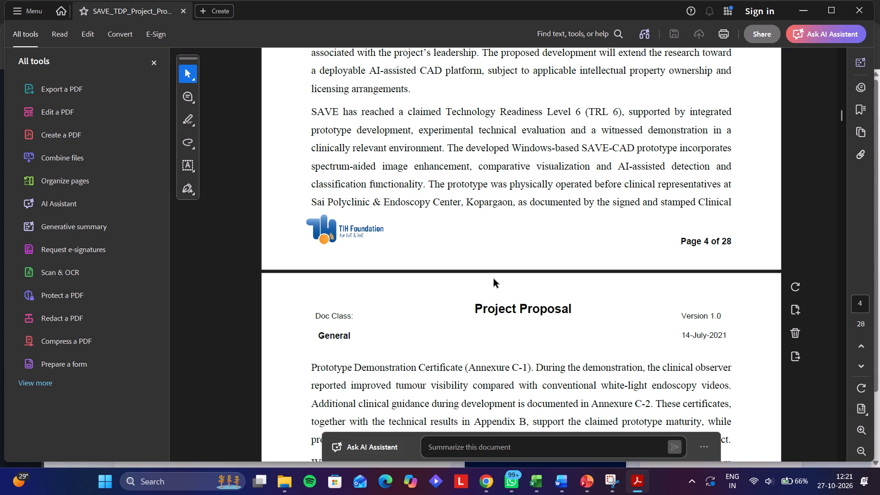
pyautogui.scroll(-3, 602, 223)
pyautogui.scroll(4, 588, 222)
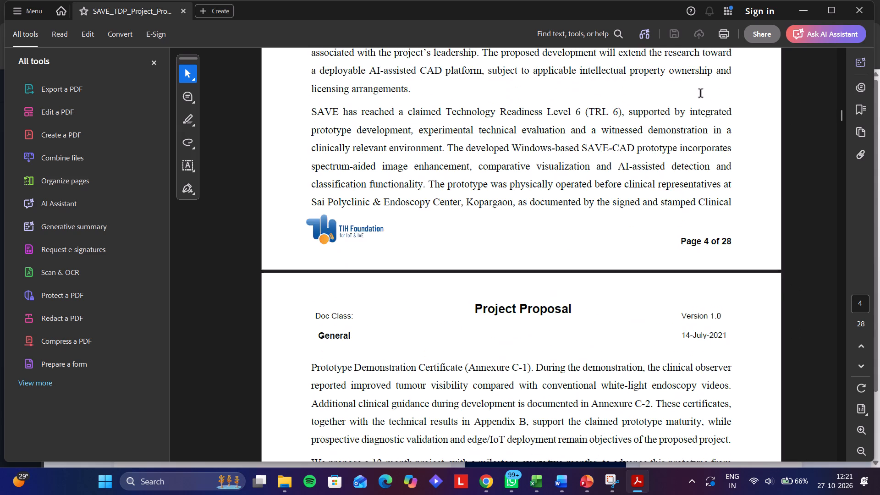
pyautogui.click(803, 4)
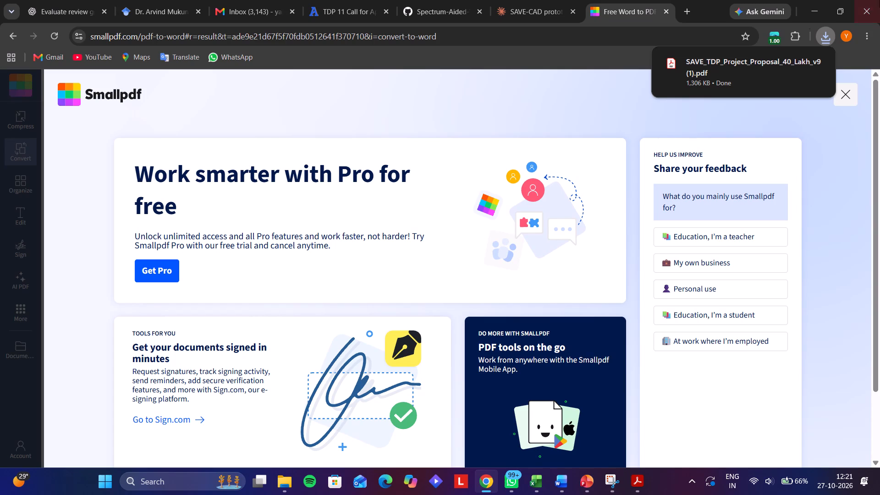
# Show the newly downloaded proposal PDF in the Downloads folder.
pyautogui.click(795, 64)
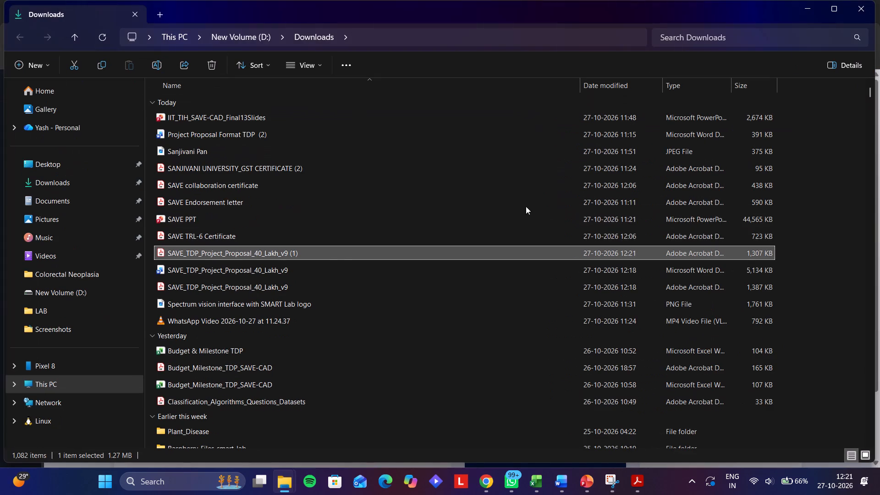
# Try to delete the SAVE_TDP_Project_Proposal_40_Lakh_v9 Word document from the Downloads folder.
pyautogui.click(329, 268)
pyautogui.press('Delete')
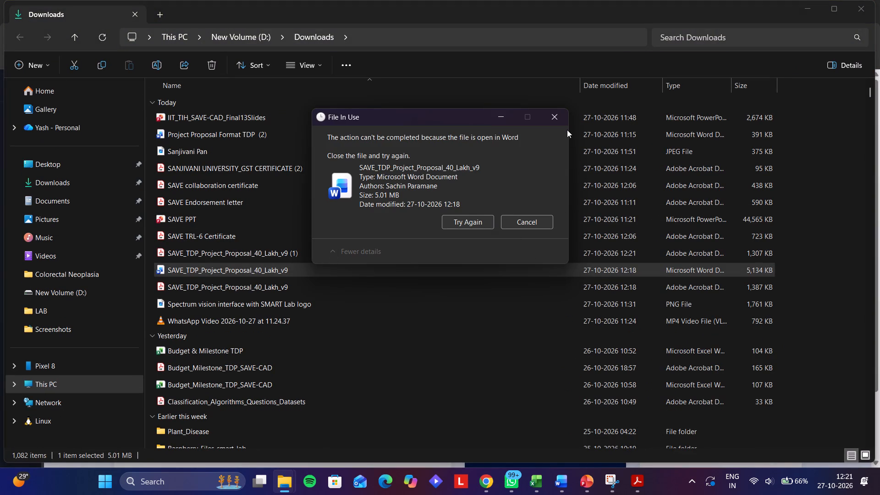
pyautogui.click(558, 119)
# Delete the older SAVE_TDP_Project_Proposal_40_Lakh_v9 PDF from the Downloads folder.
pyautogui.click(311, 291)
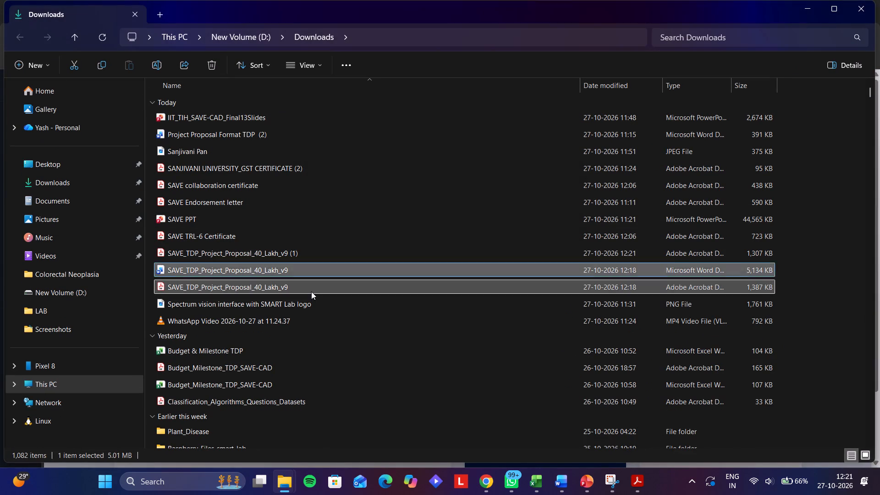
pyautogui.press('Delete')
# Rename the SAVE_TDP_Project_Proposal_40_Lakh_v9 (1) PDF as SAVE_TDP_Project_Proposal_40_Lakh_v9, closing it in Adobe Acrobat so it is not in use.
pyautogui.click(324, 257)
pyautogui.rightClick(324, 254)
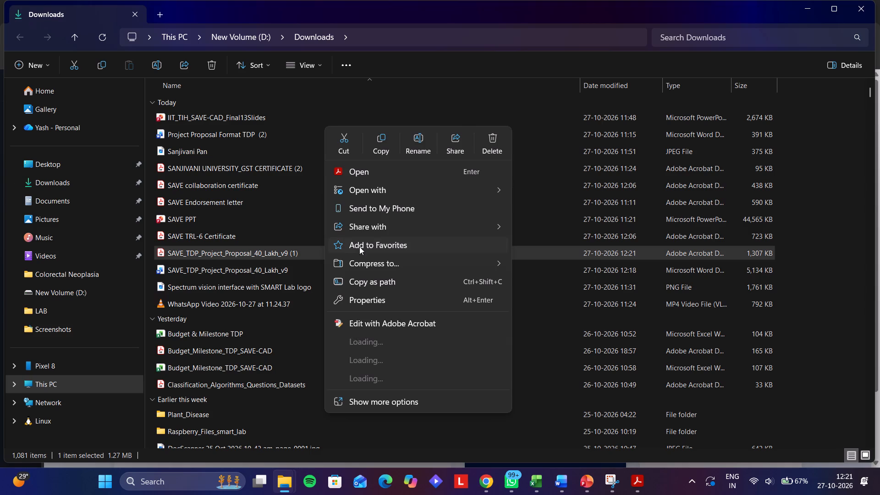
pyautogui.click(422, 147)
pyautogui.click(313, 254)
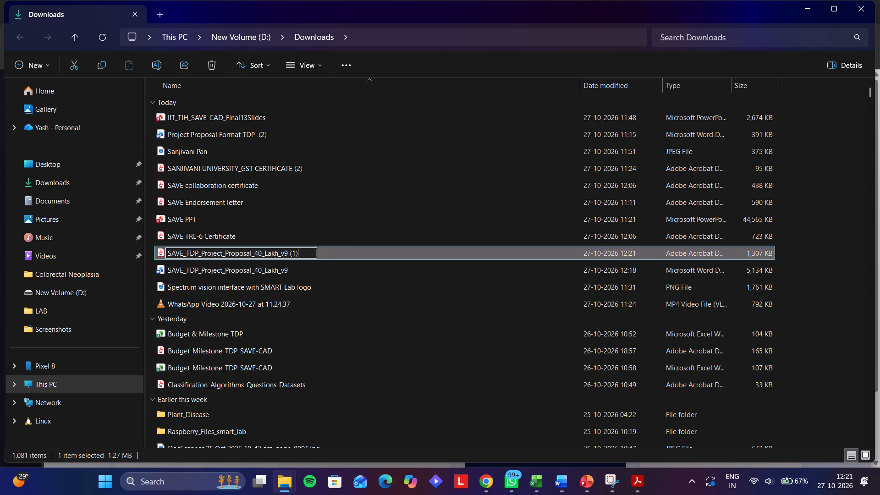
pyautogui.press('BackSpace')
pyautogui.press('BackSpace')
pyautogui.press('BackSpace')
pyautogui.press('BackSpace')
pyautogui.press('Return')
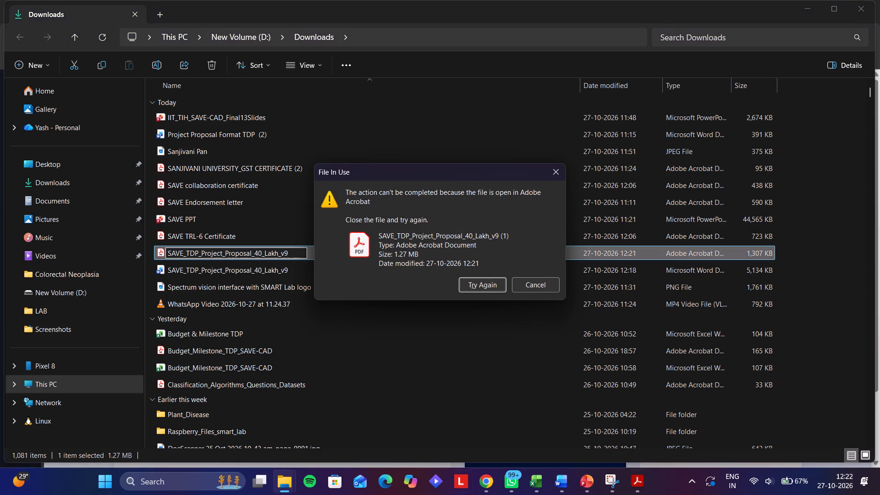
pyautogui.click(482, 479)
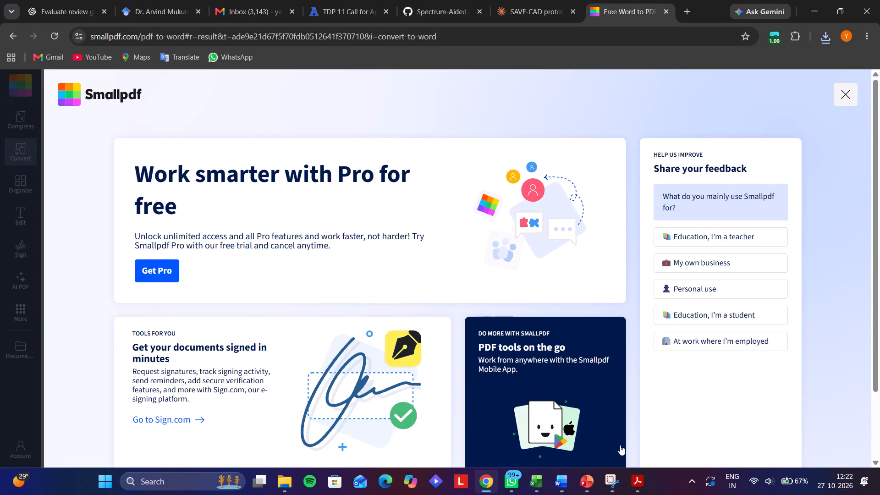
pyautogui.click(636, 482)
pyautogui.click(853, 11)
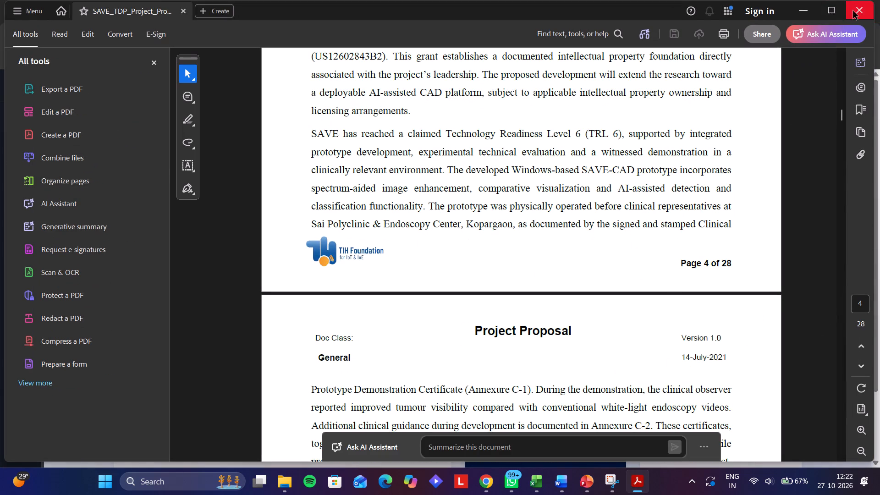
pyautogui.click(815, 12)
pyautogui.click(484, 280)
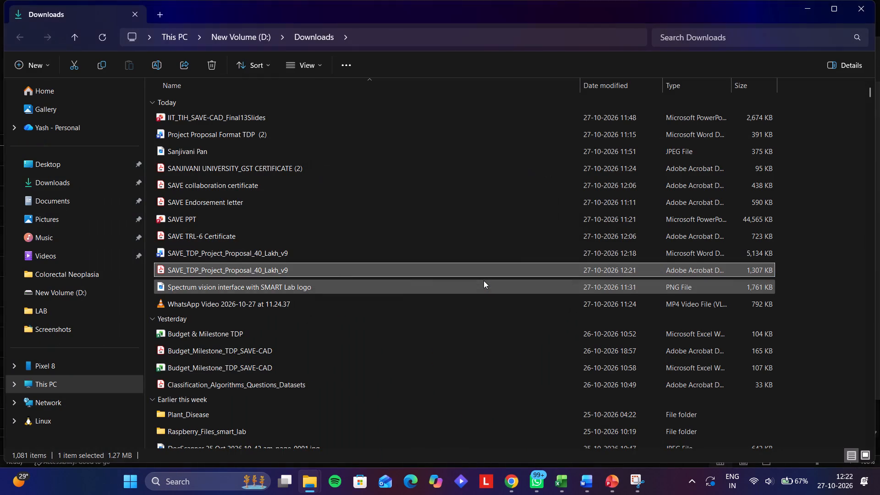
# Clear away the other open windows and return to the TDP 11 application form in Chrome.
pyautogui.click(805, 2)
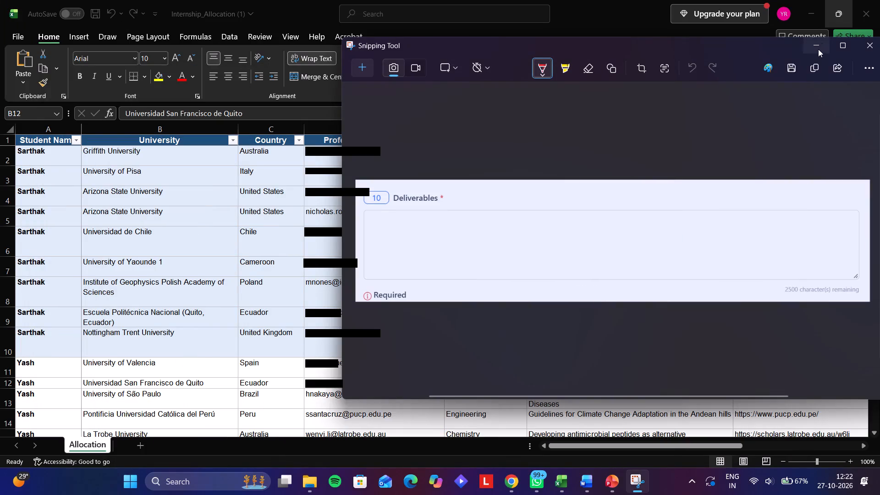
pyautogui.click(818, 49)
pyautogui.click(820, 22)
pyautogui.click(521, 478)
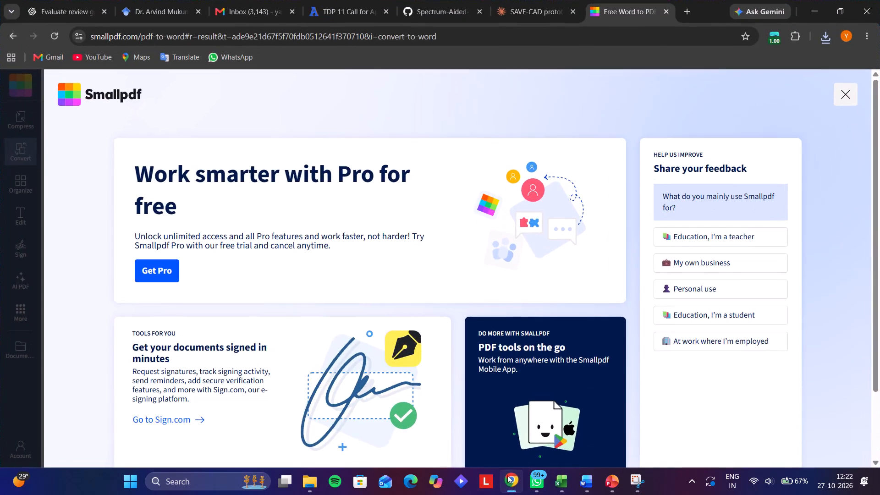
pyautogui.click(138, 0)
pyautogui.click(357, 1)
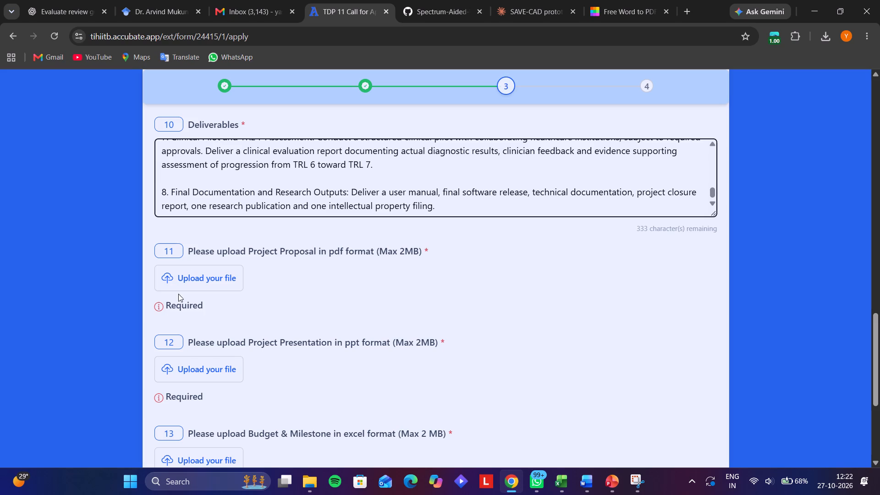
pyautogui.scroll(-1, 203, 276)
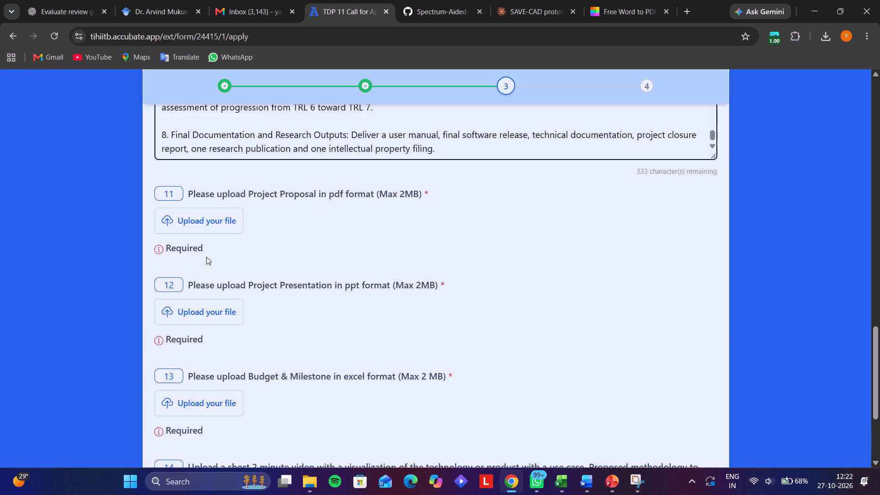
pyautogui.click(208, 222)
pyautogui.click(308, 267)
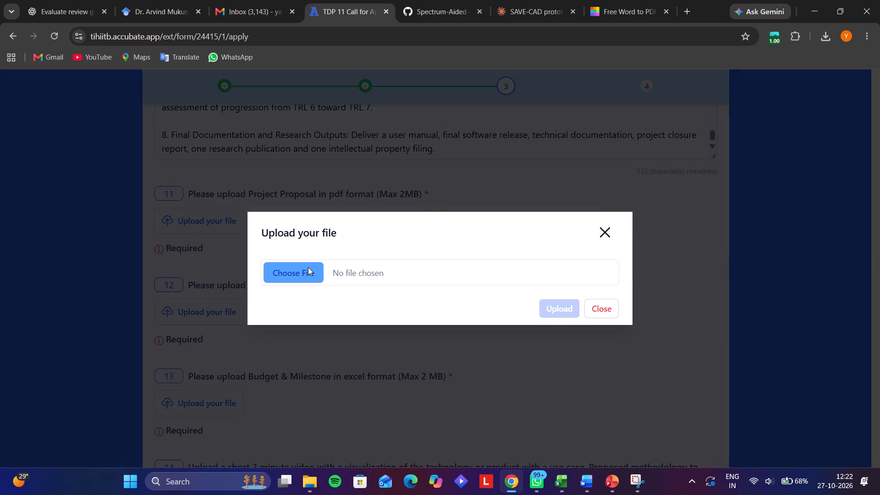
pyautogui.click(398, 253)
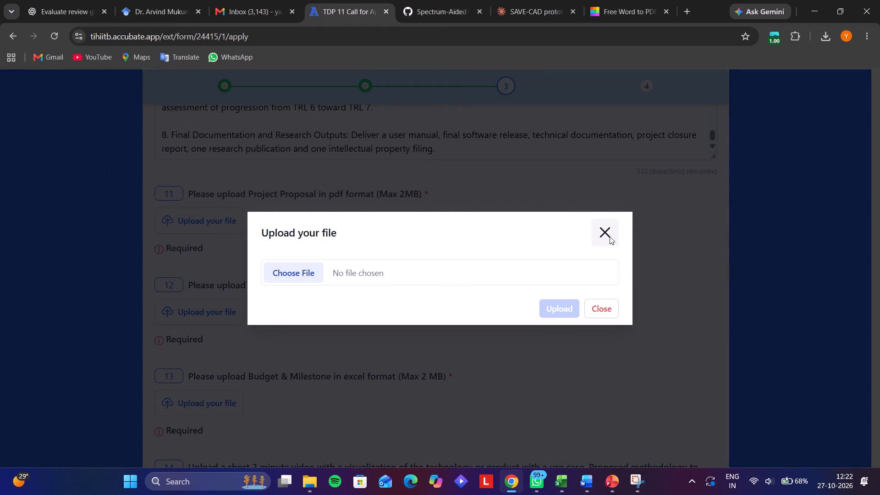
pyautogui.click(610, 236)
# Rename the proposal PDF in the Downloads folder as SAVE_TDP_Project_Proposal.
pyautogui.click(306, 489)
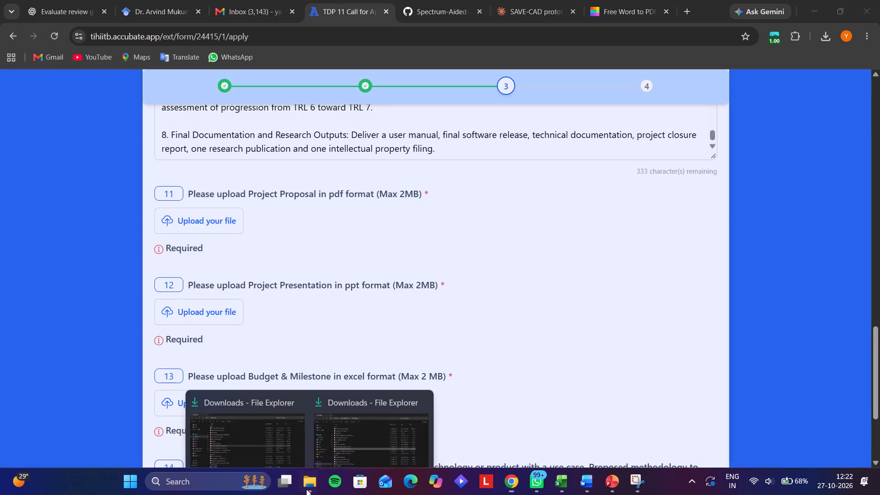
pyautogui.click(379, 446)
pyautogui.rightClick(300, 270)
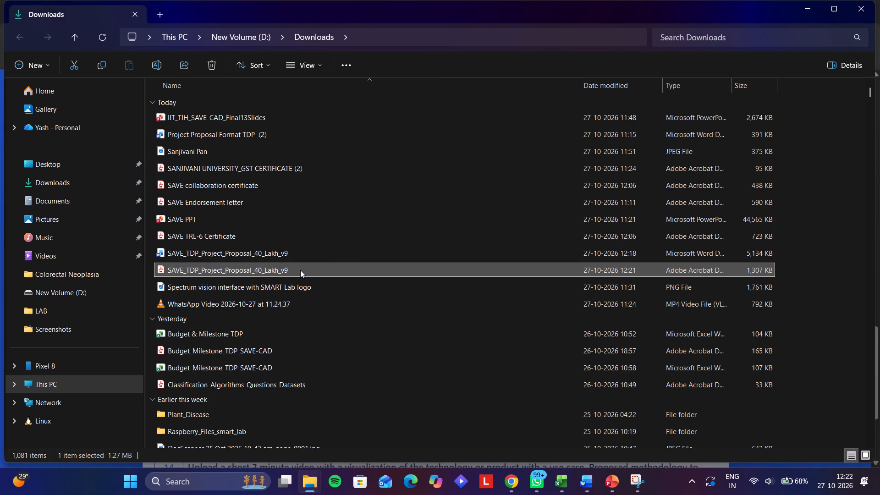
pyautogui.click(403, 143)
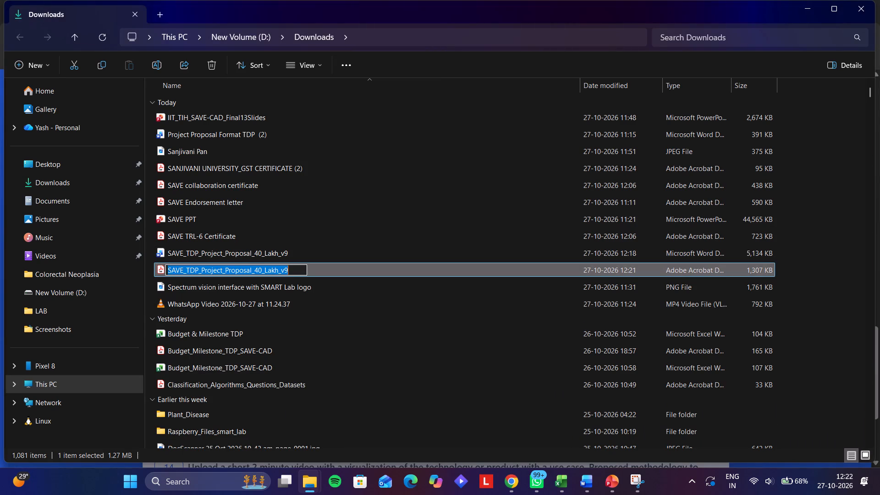
pyautogui.click(294, 269)
pyautogui.press('BackSpace')
pyautogui.press('BackSpace')
pyautogui.press('BackSpace')
pyautogui.press('BackSpace')
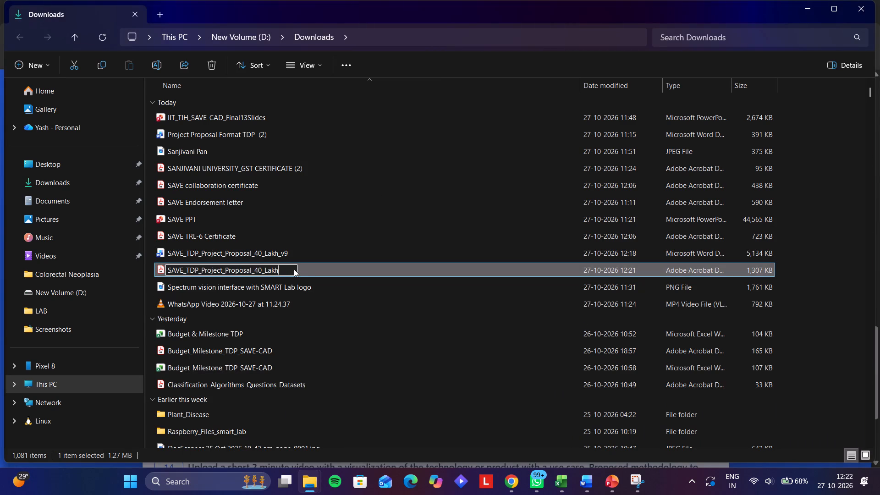
pyautogui.press('BackSpace')
pyautogui.press('BackSpace')
pyautogui.press('BackSpace')
pyautogui.press('BackSpace')
pyautogui.press('BackSpace')
pyautogui.press('BackSpace')
pyautogui.press('BackSpace')
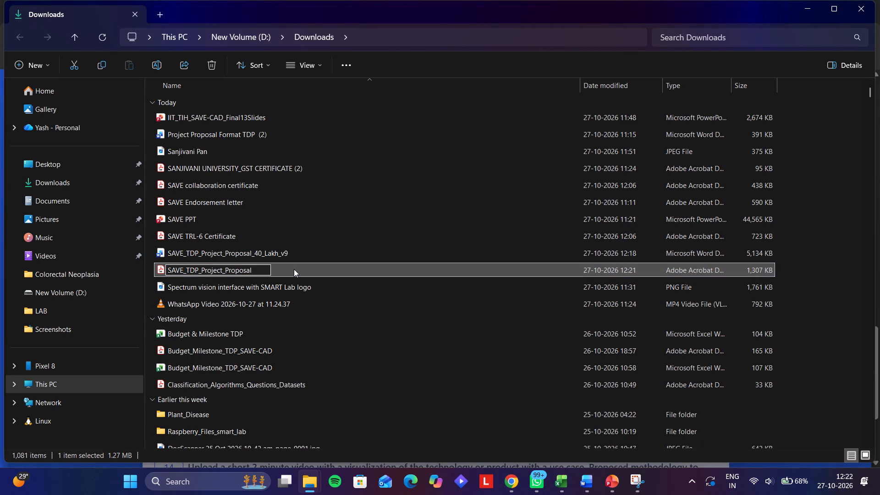
pyautogui.press('Return')
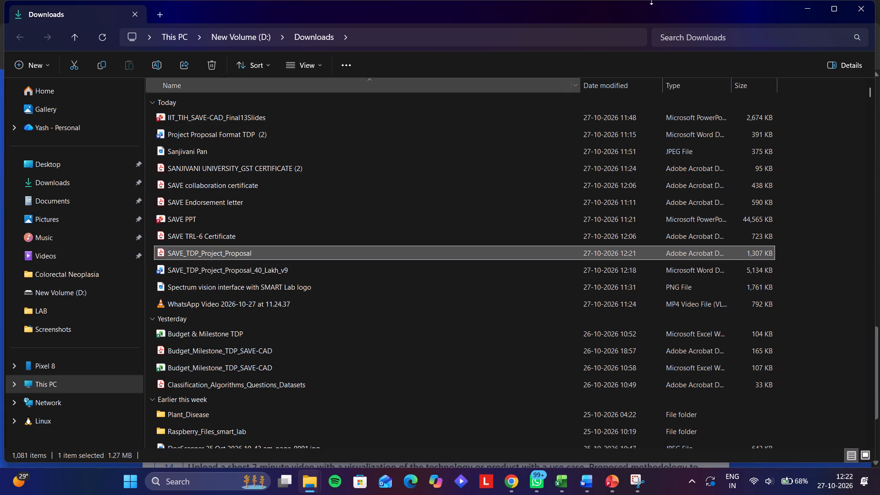
pyautogui.click(799, 14)
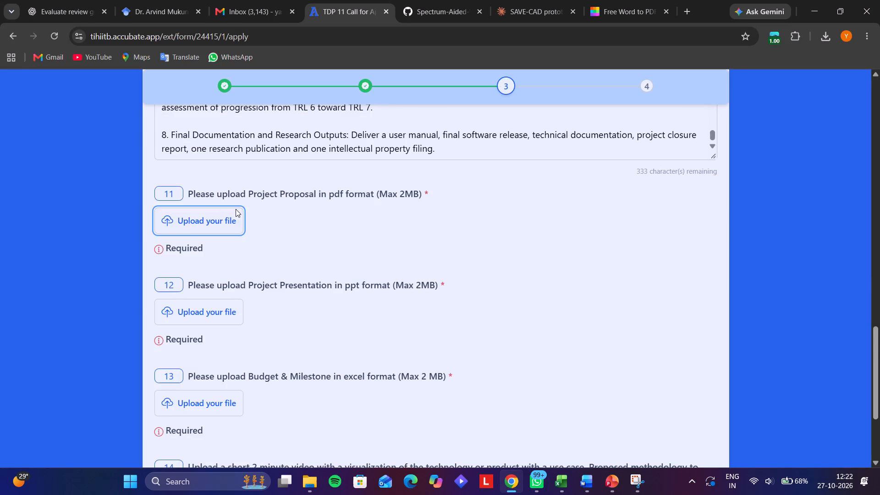
# Upload SAVE_TDP_Project_Proposal.pdf from Downloads as the Project Proposal for question 11 of the application form.
pyautogui.click(235, 214)
pyautogui.click(299, 268)
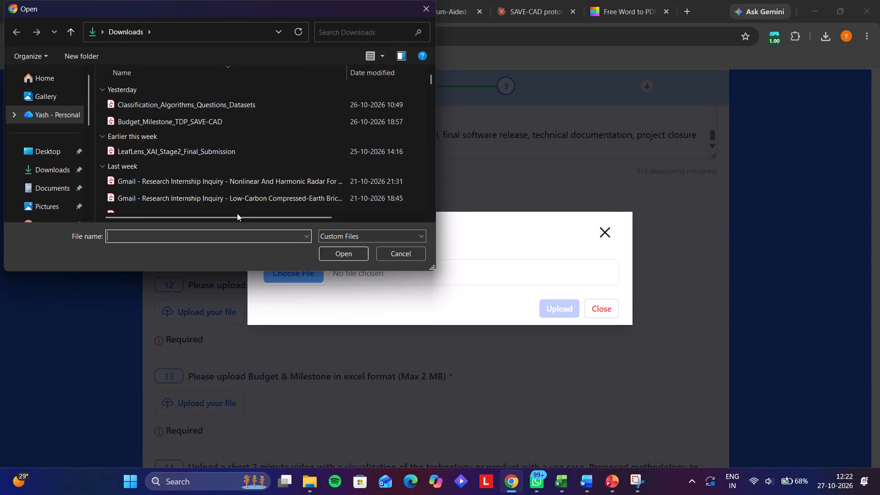
pyautogui.click(192, 123)
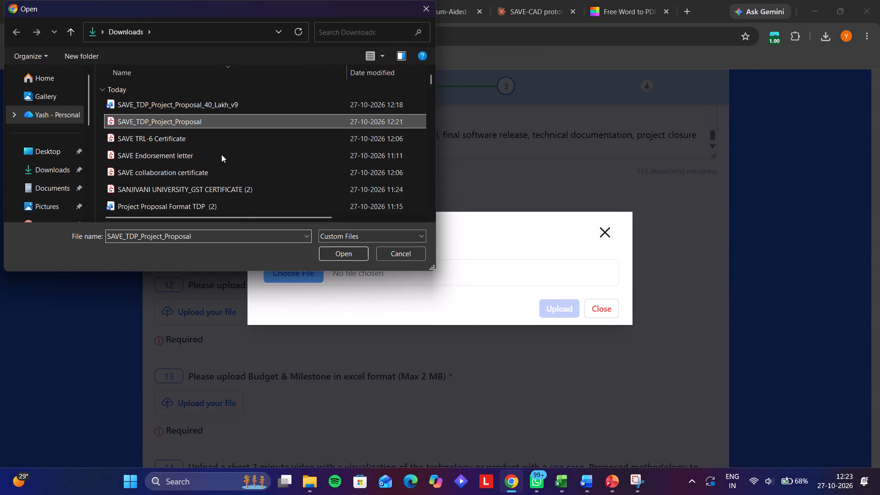
pyautogui.click(335, 249)
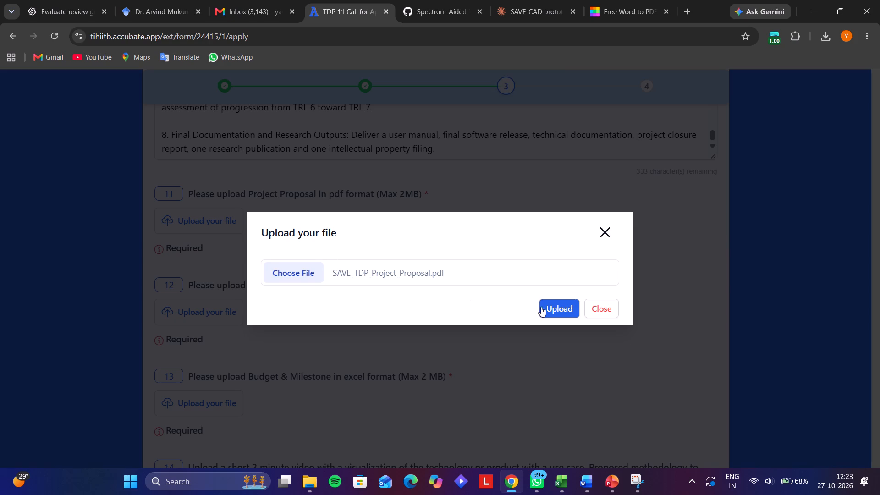
pyautogui.click(543, 307)
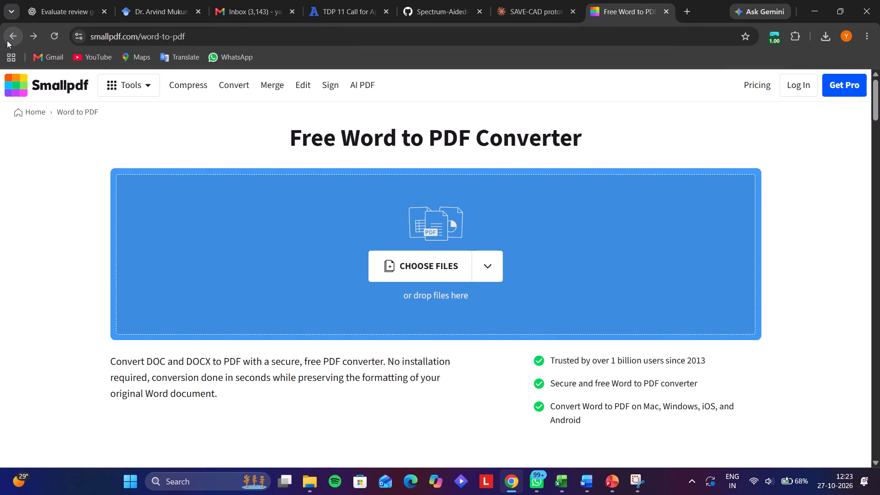
pyautogui.click(7, 40)
pyautogui.scroll(5, 409, 125)
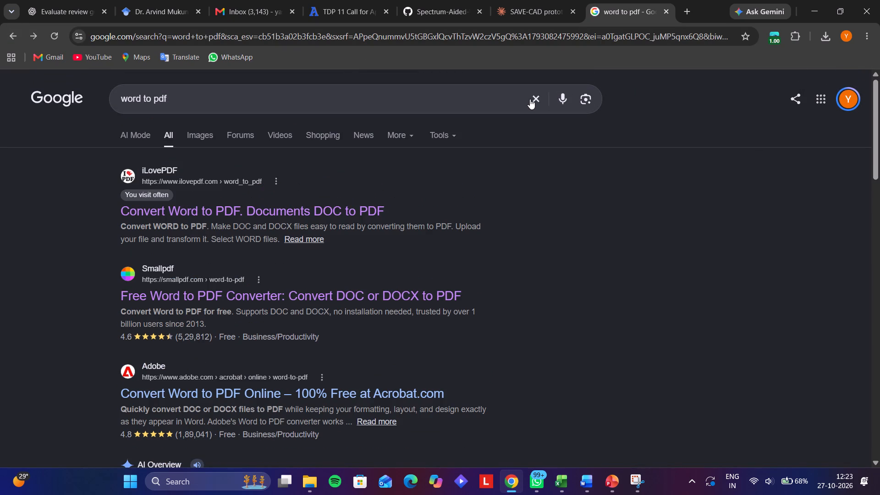
pyautogui.click(530, 99)
pyautogui.write('ppt to pdf')
pyautogui.press('Return')
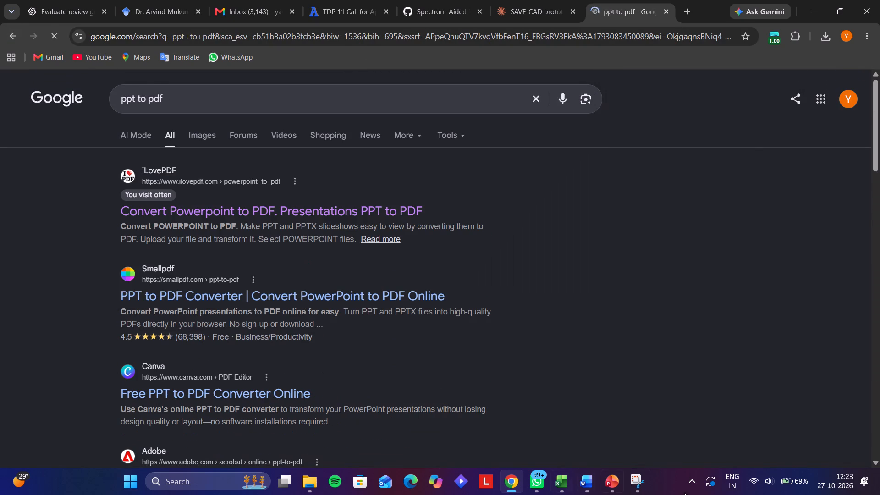
# Review the slides of the IIT_TIH_SAVE-CAD_Final13Slides presentation in PowerPoint from title to closing slide, and close it.
pyautogui.click(610, 481)
pyautogui.scroll(-2, 402, 269)
pyautogui.scroll(3, 516, 267)
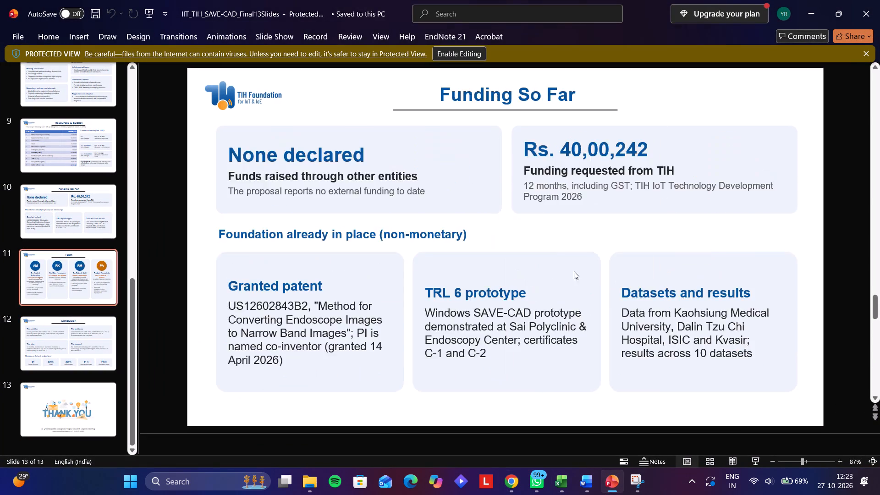
pyautogui.scroll(-2, 599, 273)
pyautogui.scroll(11, 602, 277)
pyautogui.scroll(-4, 602, 277)
pyautogui.scroll(10, 602, 277)
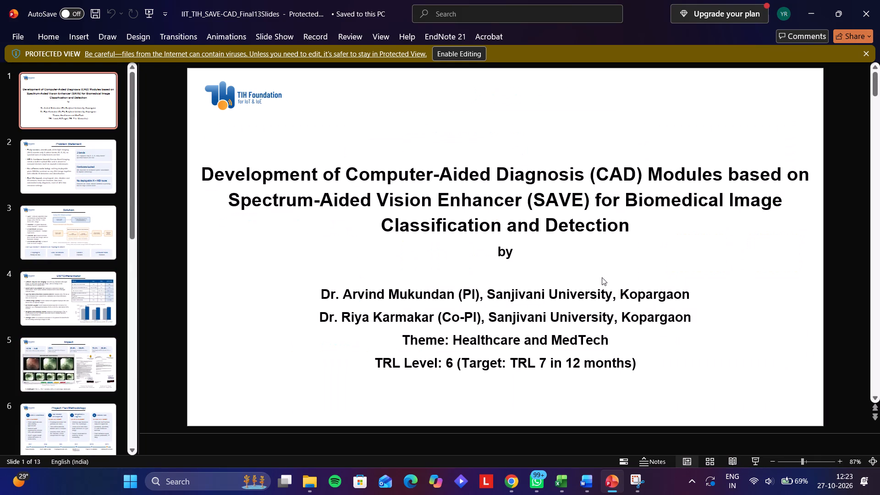
pyautogui.scroll(-2, 602, 277)
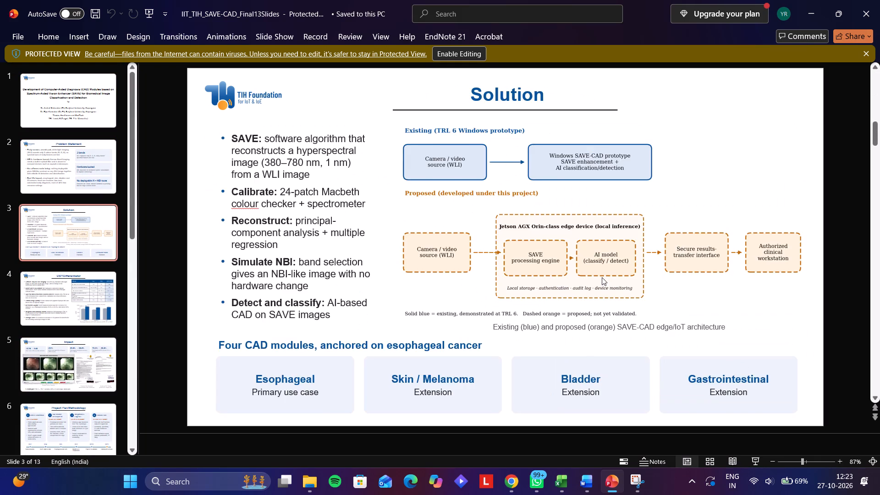
pyautogui.scroll(-13, 602, 277)
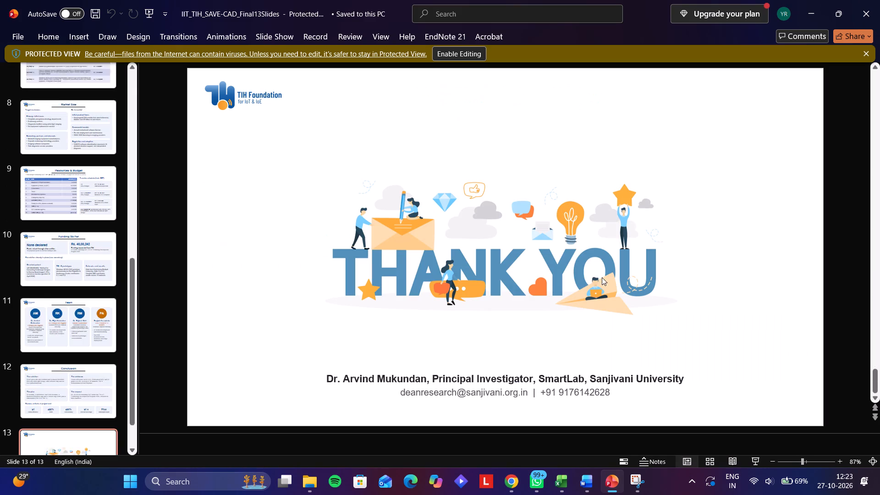
pyautogui.scroll(-2, 602, 277)
pyautogui.click(869, 25)
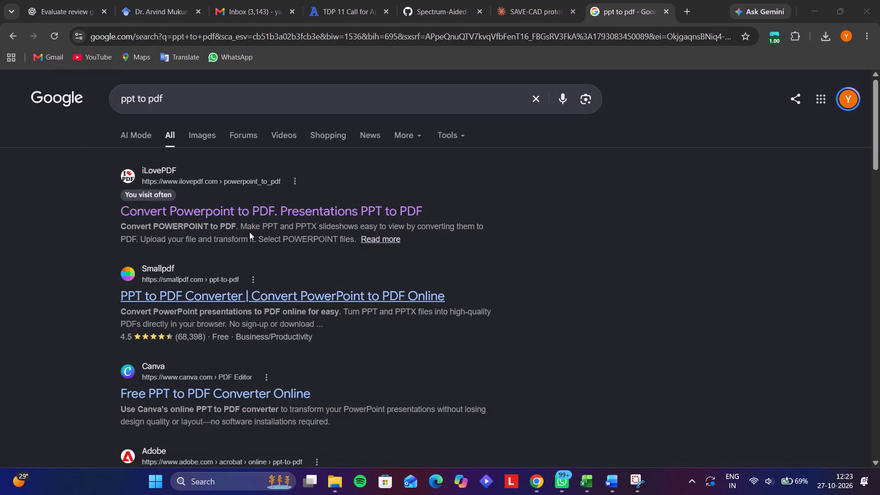
# Convert the IIT_TIH_SAVE-CAD_Final13Slides presentation from Downloads to PDF with iLovePDF and download the result.
pyautogui.click(253, 211)
pyautogui.click(410, 226)
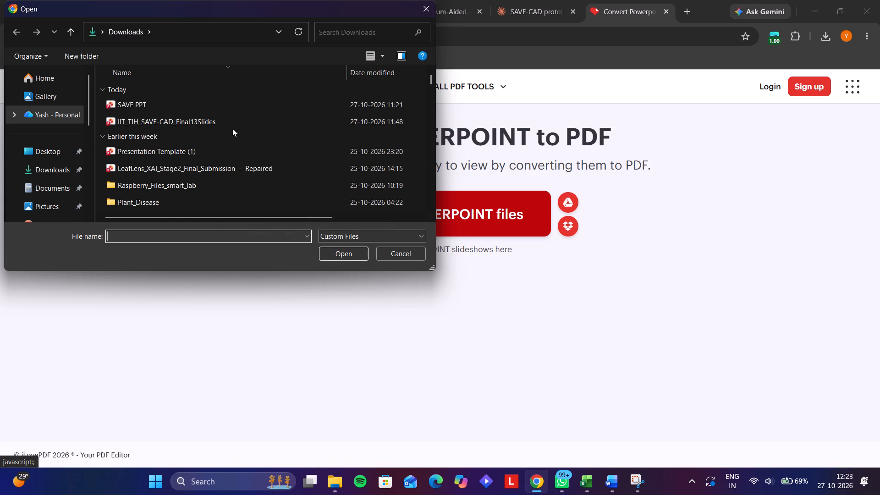
pyautogui.click(143, 124)
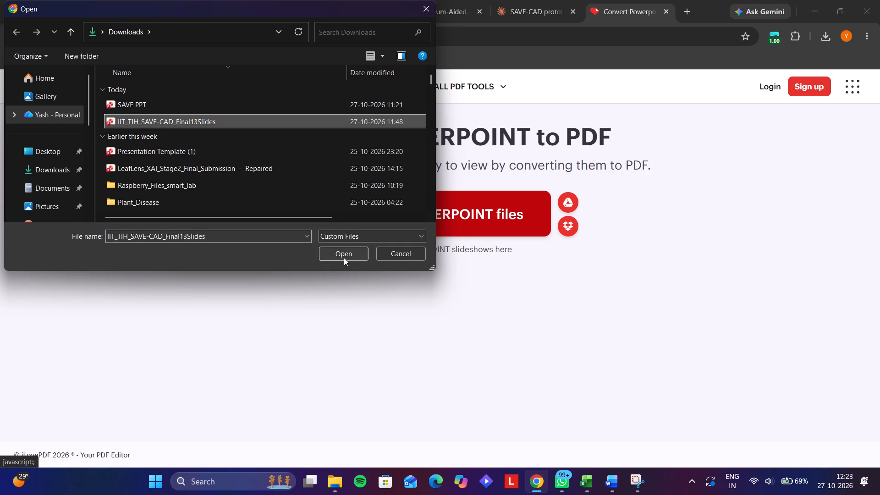
pyautogui.click(344, 258)
pyautogui.click(767, 424)
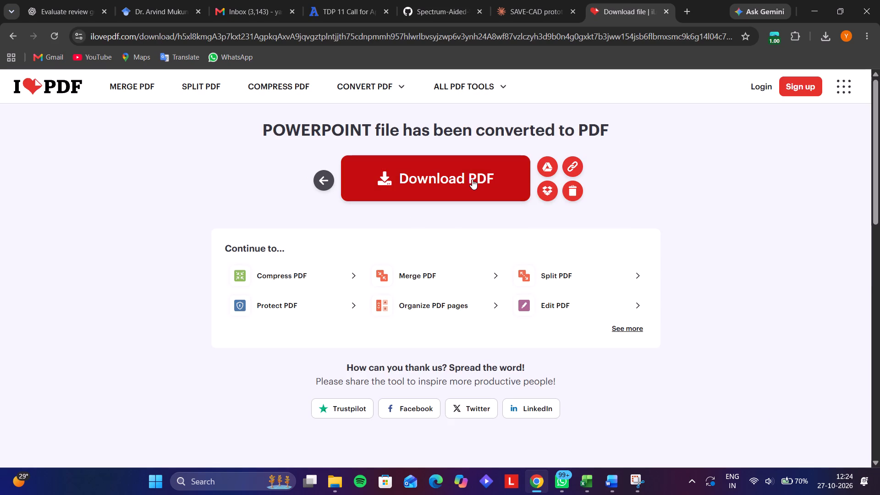
pyautogui.click(472, 179)
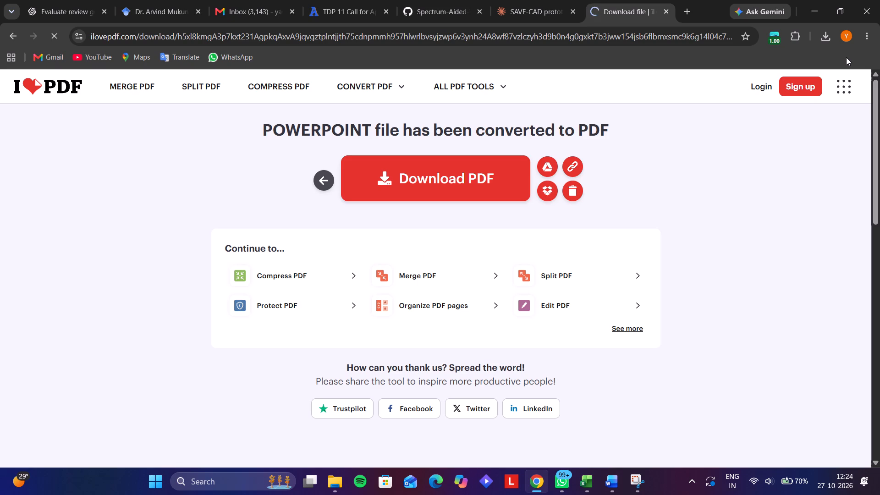
# Open the downloaded IIT_TIH_SAVE-CAD_Final13Slides.pdf and check its opening pages, from the title through Problem Statement and Solution.
pyautogui.click(829, 40)
pyautogui.click(828, 42)
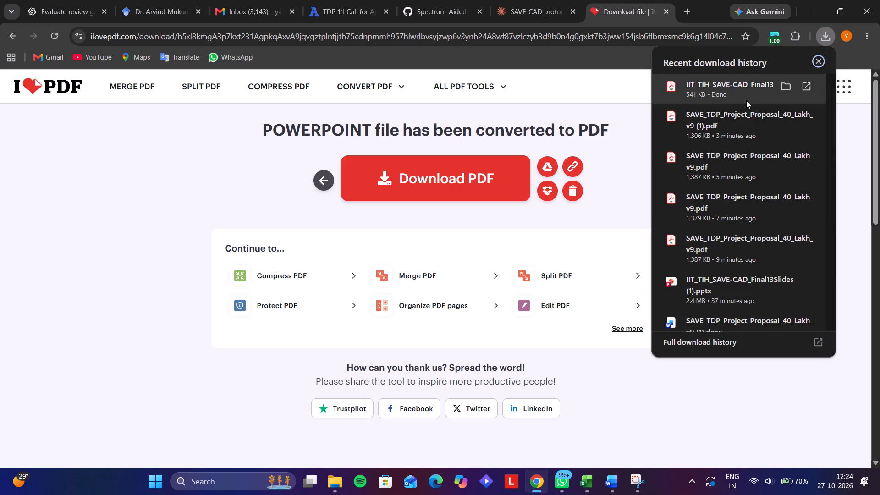
pyautogui.click(709, 96)
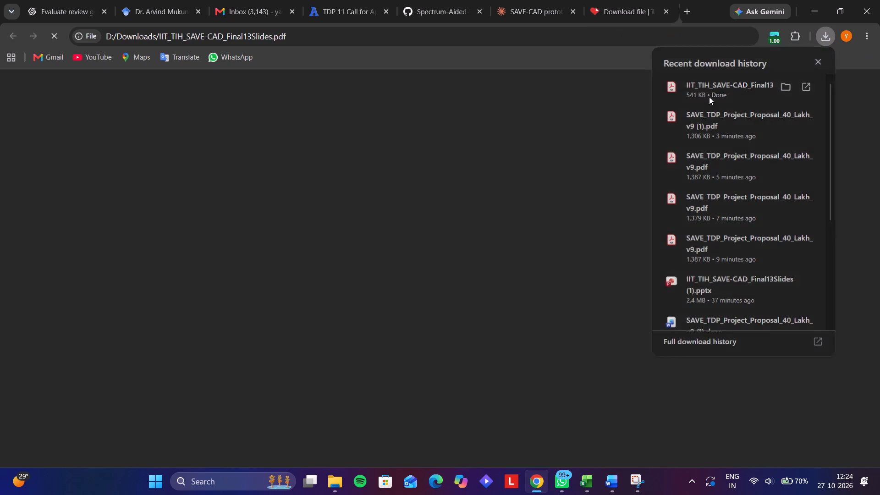
pyautogui.scroll(-5, 688, 277)
pyautogui.scroll(8, 687, 277)
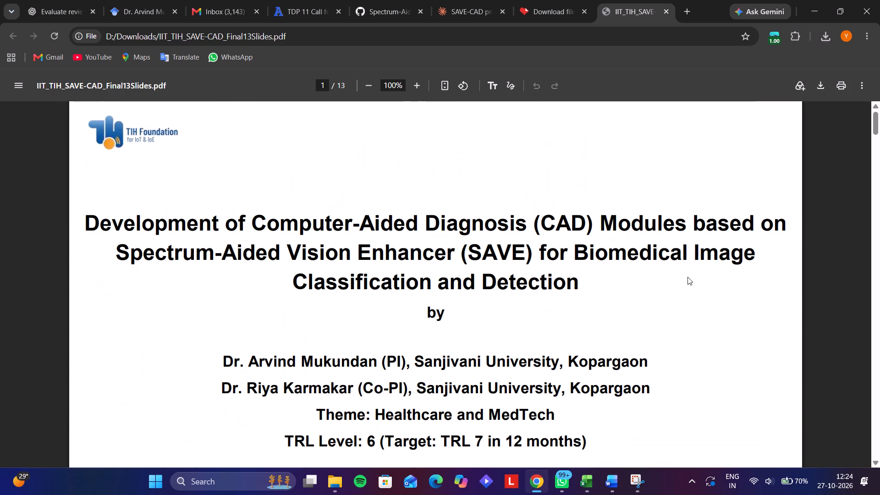
pyautogui.scroll(-3, 687, 277)
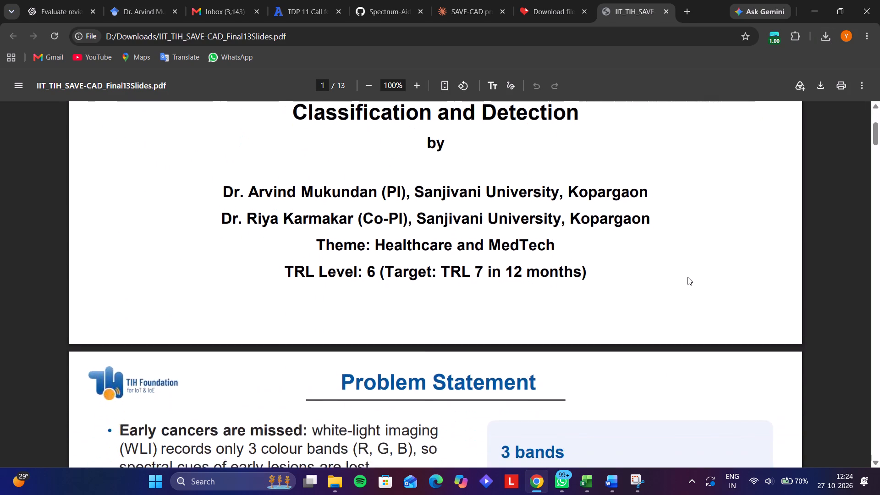
pyautogui.scroll(-7, 687, 277)
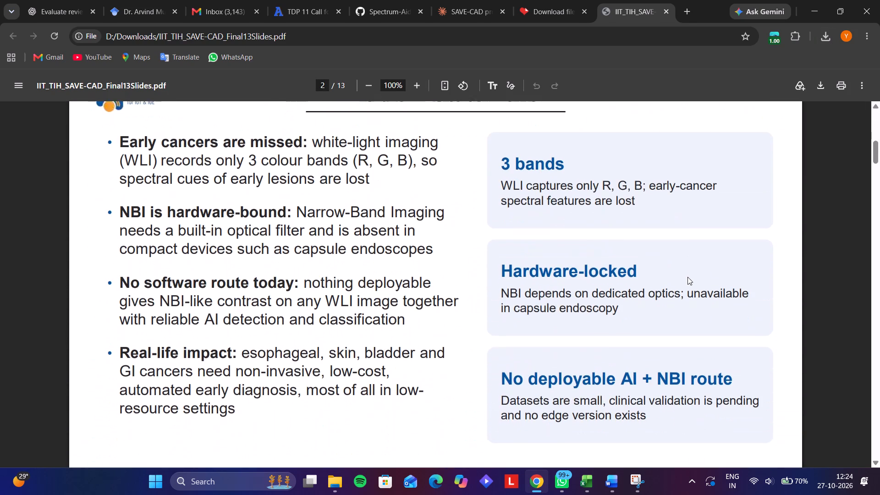
pyautogui.scroll(-6, 687, 277)
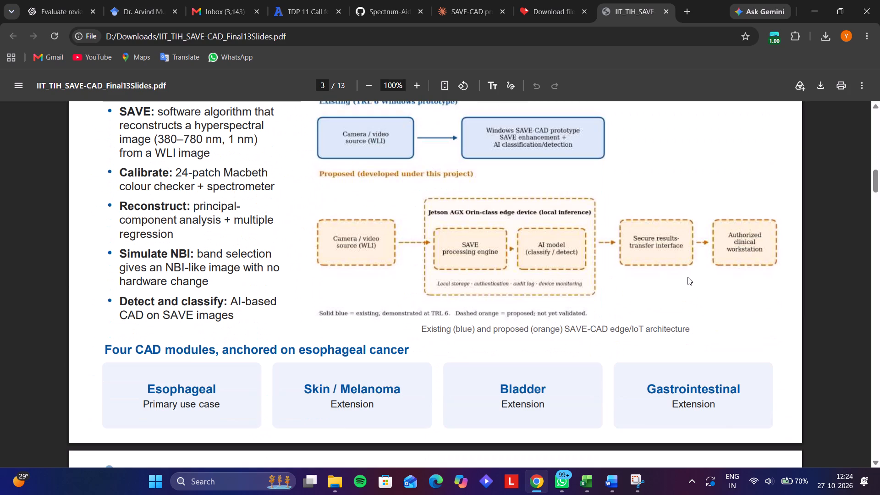
pyautogui.scroll(-3, 687, 277)
pyautogui.scroll(5, 687, 277)
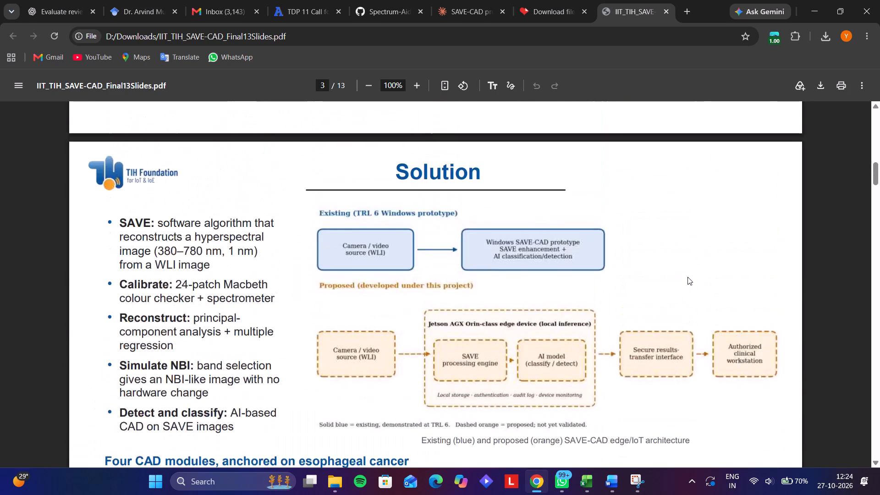
pyautogui.scroll(-10, 687, 277)
pyautogui.scroll(1, 687, 277)
pyautogui.scroll(-4, 687, 277)
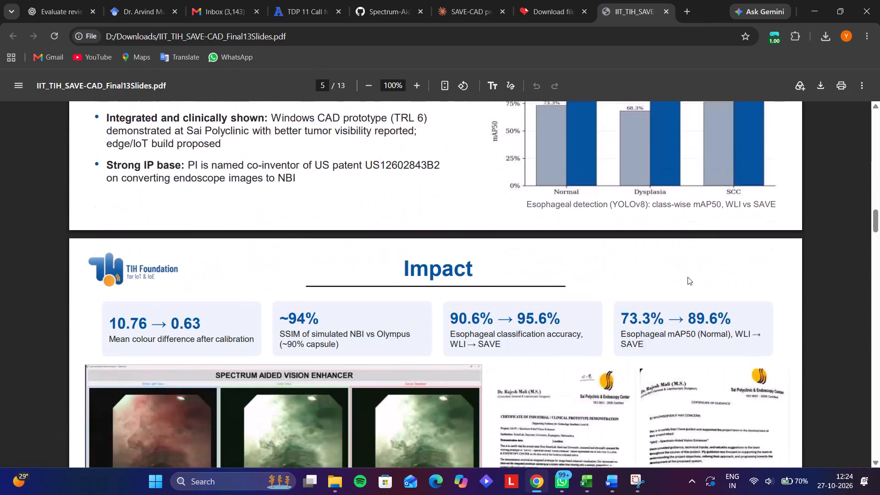
# Check the Impact, Project Plan/Methodology and Milestones pages of the converted presentation PDF.
pyautogui.scroll(-4, 687, 277)
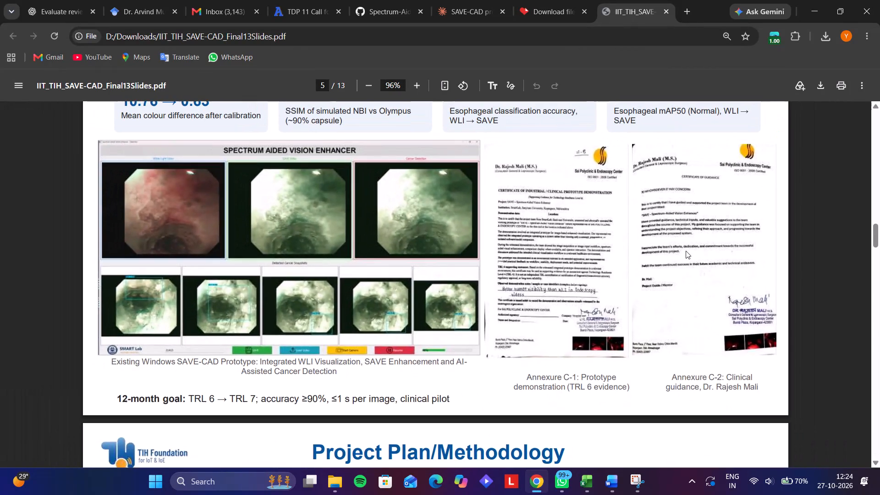
pyautogui.scroll(-8, 686, 251)
pyautogui.scroll(12, 686, 251)
pyautogui.scroll(-7, 686, 251)
pyautogui.scroll(2, 686, 251)
pyautogui.scroll(-7, 686, 251)
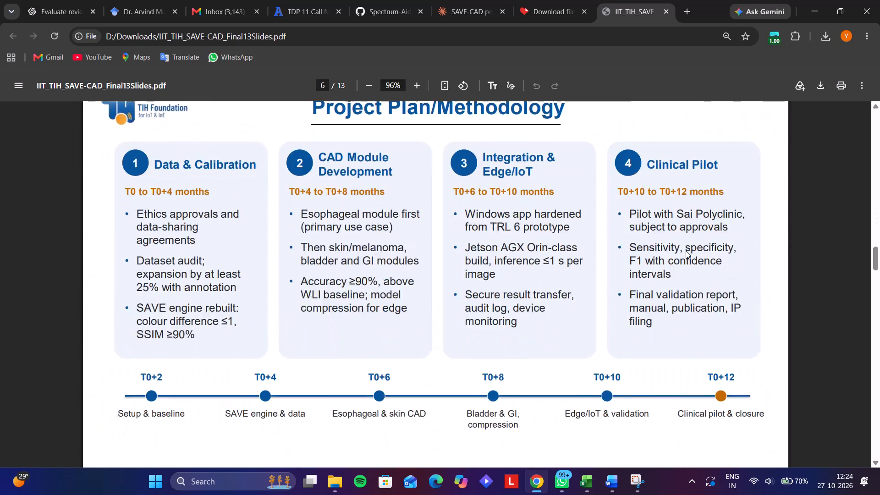
pyautogui.scroll(5, 686, 251)
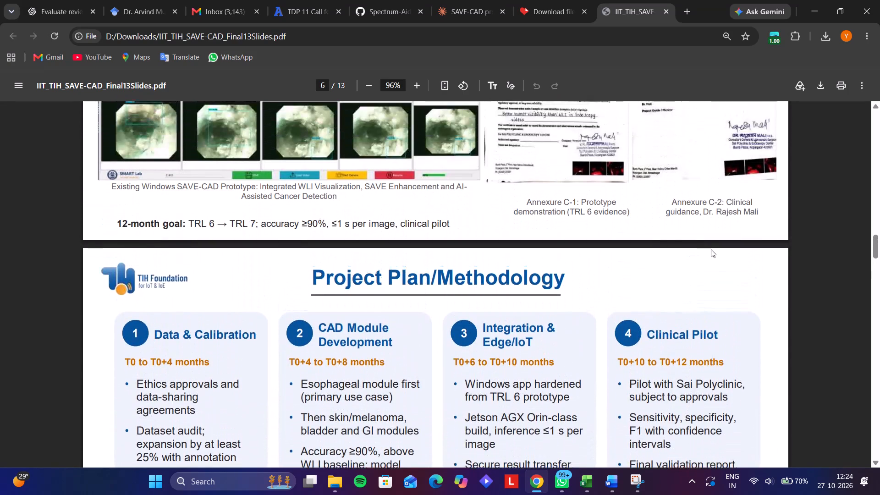
pyautogui.scroll(-9, 711, 249)
pyautogui.scroll(3, 711, 249)
pyautogui.scroll(-4, 711, 249)
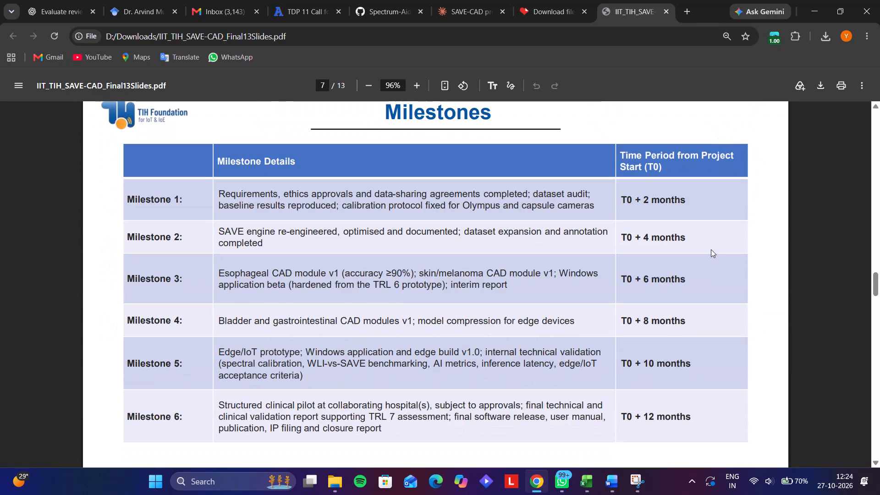
pyautogui.scroll(6, 711, 249)
pyautogui.scroll(-4, 711, 249)
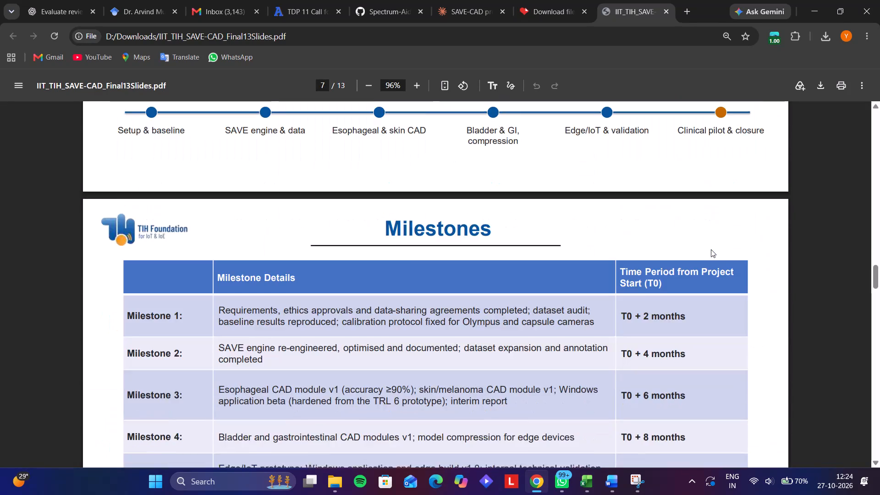
# Check the remaining pages from Resources & Budget through the Conclusion and closing page, and close the PDF.
pyautogui.scroll(-15, 711, 249)
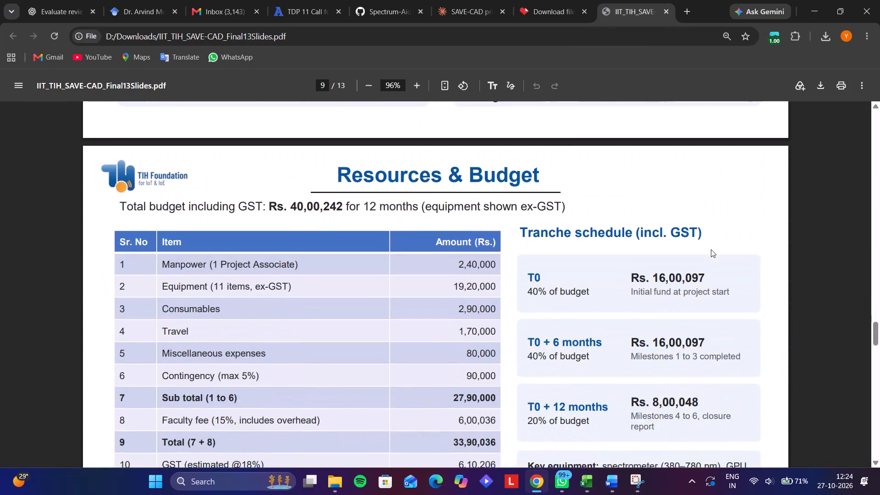
pyautogui.scroll(-7, 711, 249)
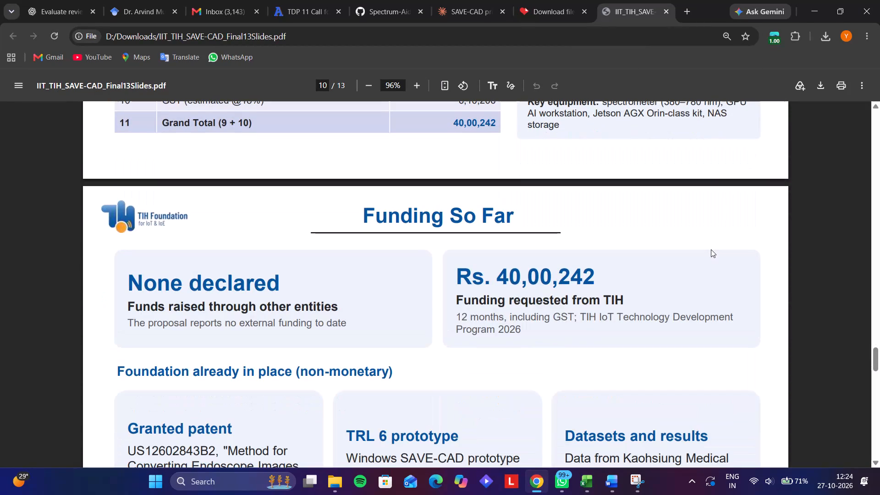
pyautogui.scroll(-19, 711, 249)
pyautogui.scroll(-5, 711, 249)
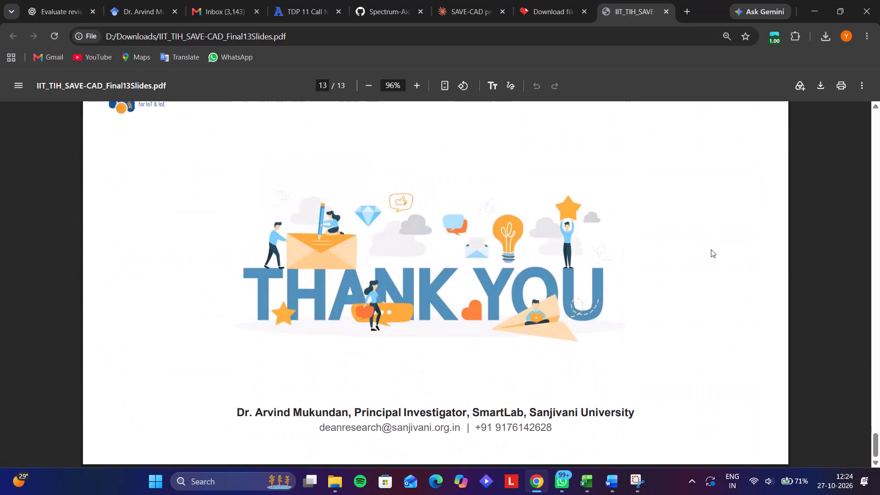
pyautogui.scroll(-2, 711, 249)
pyautogui.scroll(8, 711, 249)
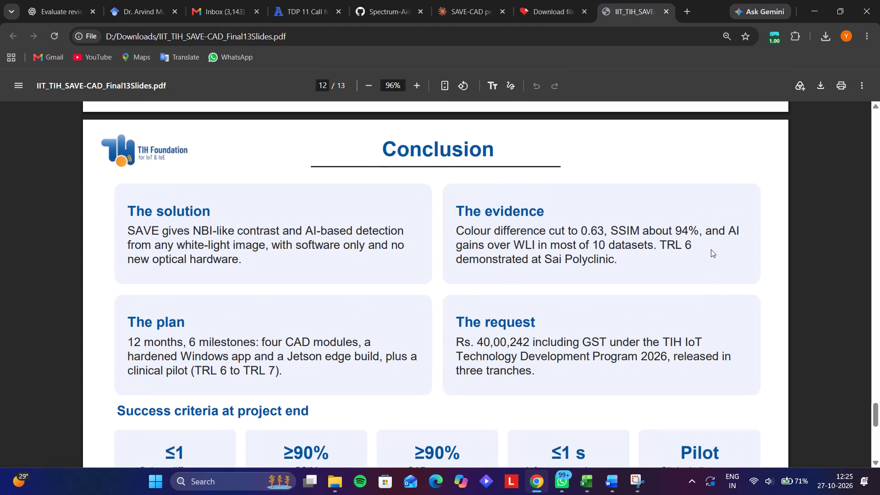
pyautogui.scroll(-1, 711, 249)
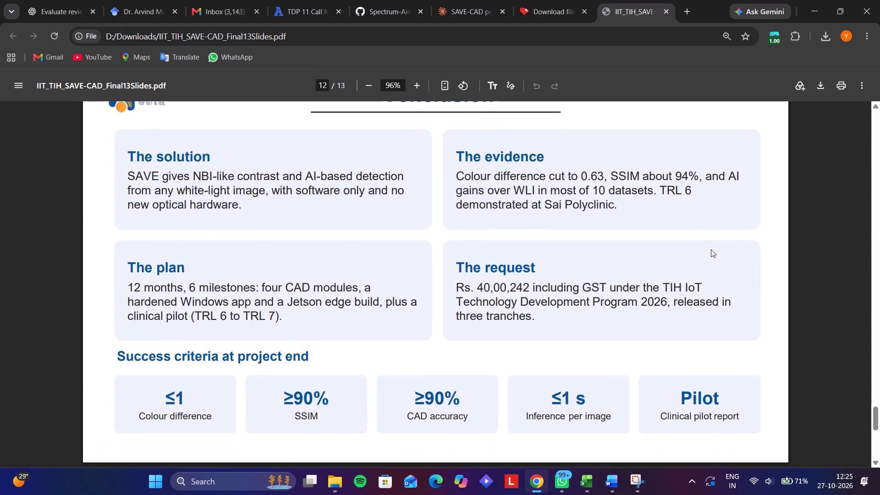
pyautogui.scroll(6, 711, 249)
pyautogui.click(669, 11)
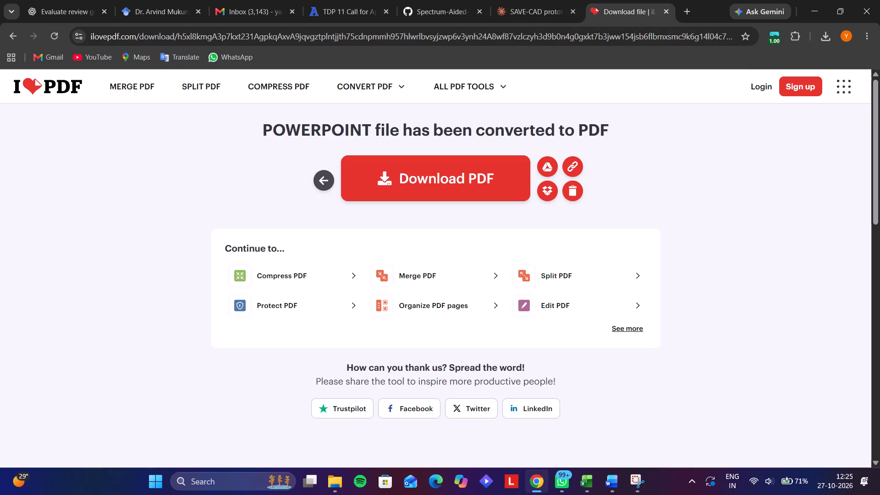
# Return to the TDP 11 application form and open the file upload for question 12, Project Presentation.
pyautogui.click(444, 0)
pyautogui.click(506, 0)
pyautogui.click(627, 0)
pyautogui.click(361, 0)
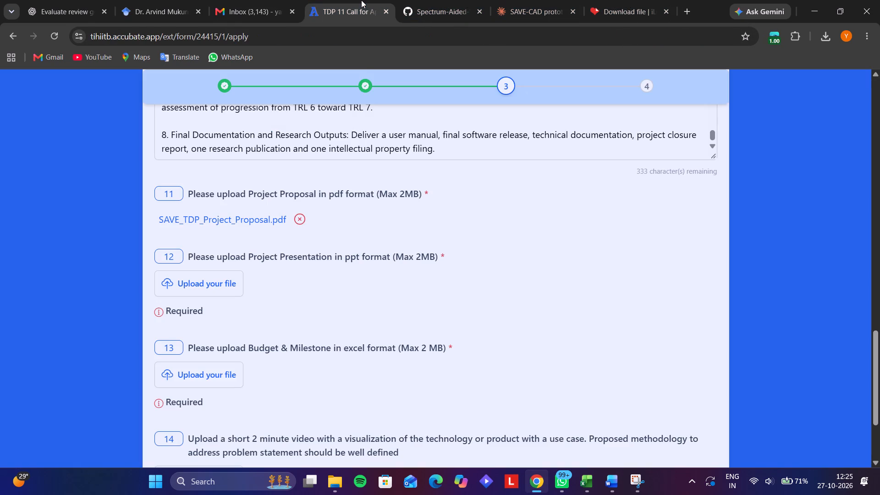
pyautogui.click(205, 283)
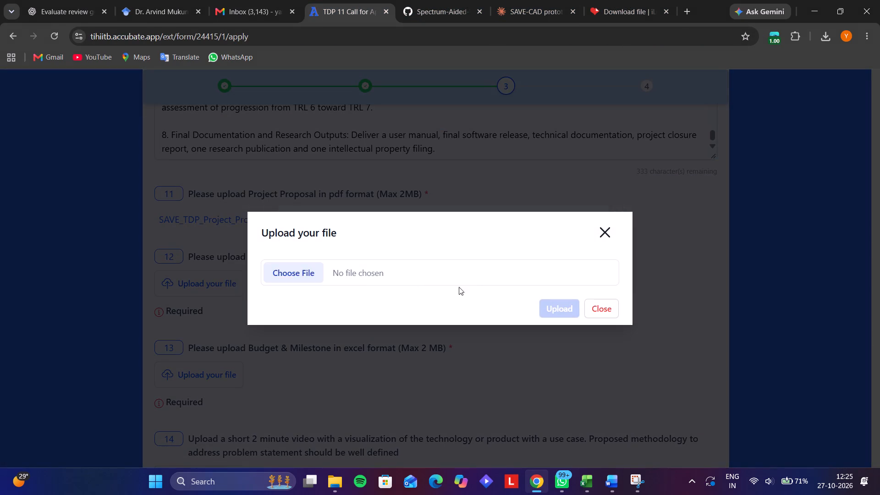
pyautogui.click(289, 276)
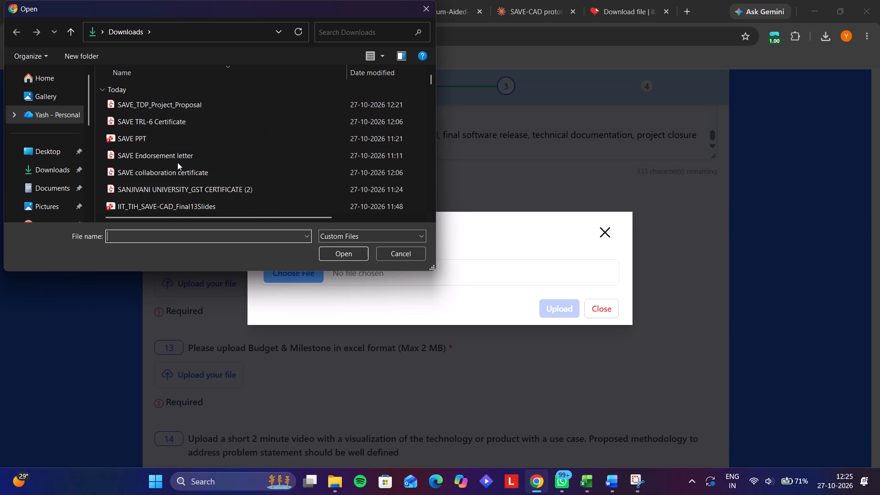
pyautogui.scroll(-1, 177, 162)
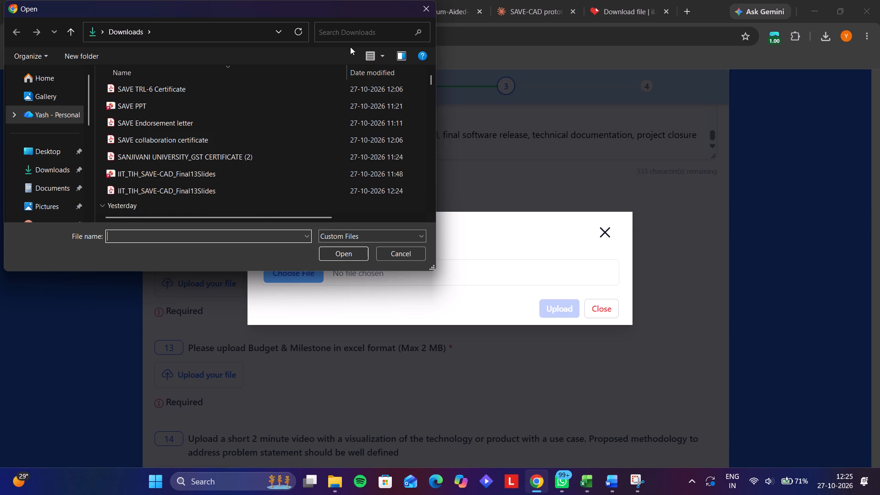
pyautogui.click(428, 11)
# Locate the converted presentation PDF in the Downloads folder from the download history and rename it as IIT_TIH_SAVE-CAD.
pyautogui.click(829, 35)
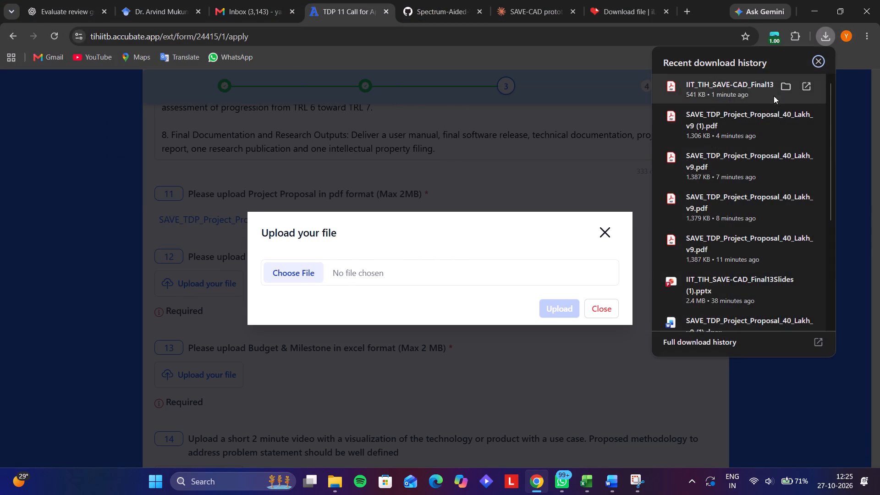
pyautogui.click(783, 87)
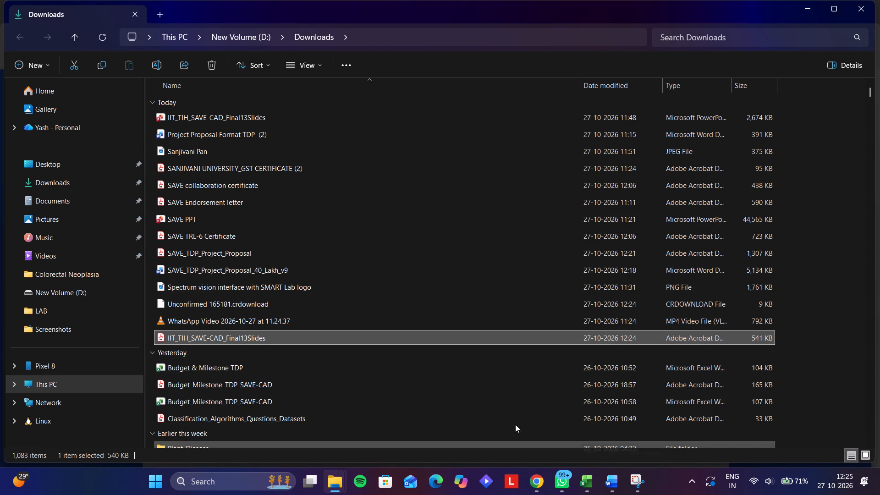
pyautogui.rightClick(413, 342)
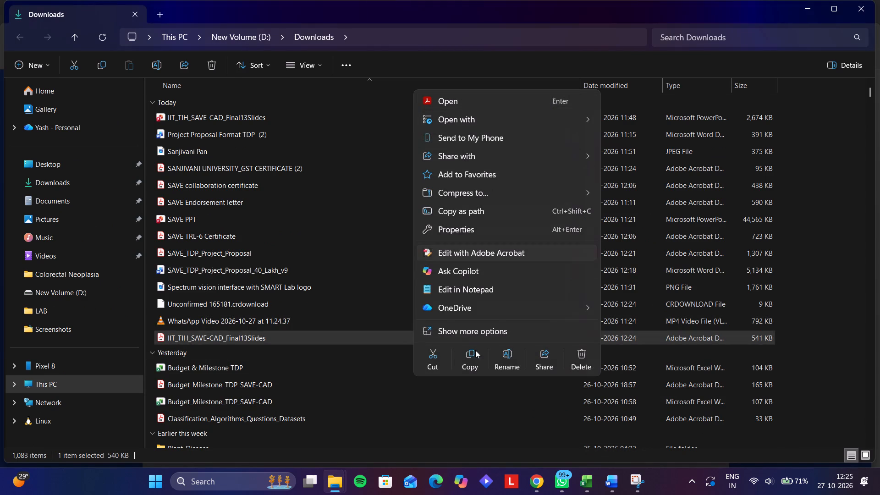
pyautogui.click(497, 355)
pyautogui.click(276, 338)
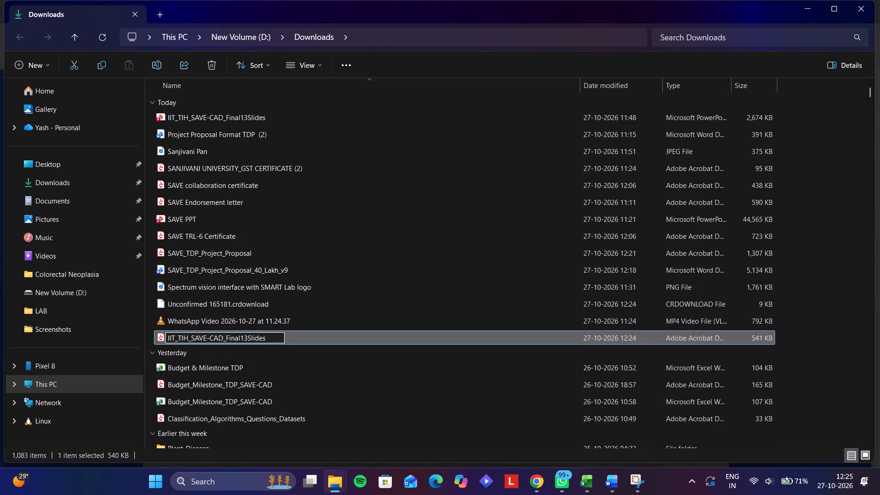
pyautogui.press('BackSpace')
pyautogui.press('BackSpace')
pyautogui.press('BackSpace')
pyautogui.press('BackSpace')
pyautogui.press('BackSpace')
pyautogui.press('BackSpace')
pyautogui.press('BackSpace')
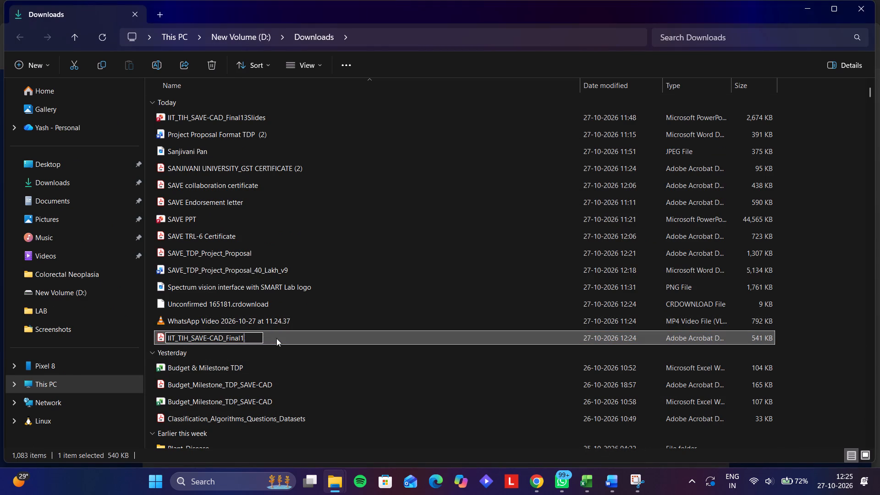
pyautogui.press('BackSpace')
pyautogui.press('BackSpace')
pyautogui.press('BackSpace')
pyautogui.press('BackSpace')
pyautogui.press('BackSpace')
pyautogui.press('BackSpace')
pyautogui.press('BackSpace')
pyautogui.press('Return')
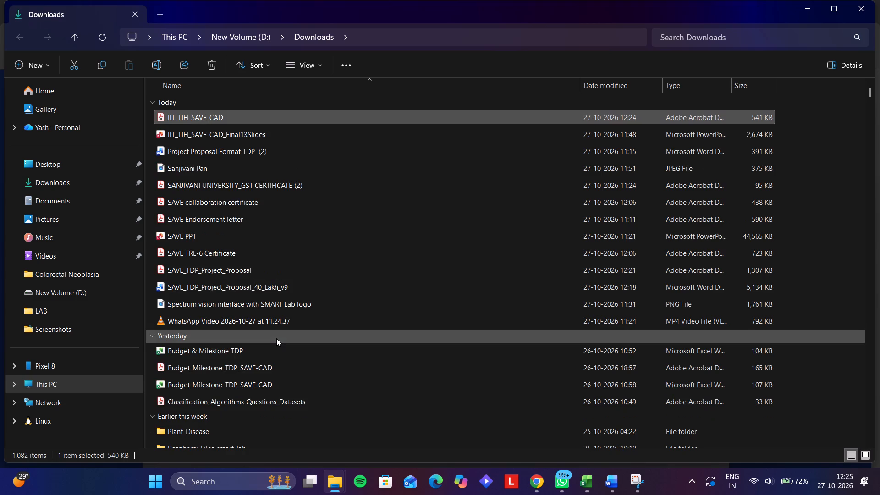
# Look through the pages of the renamed IIT_TIH_SAVE-CAD PDF, including Resources & Budget, Funding So Far and Impact, and close it.
pyautogui.scroll(-5, 625, 220)
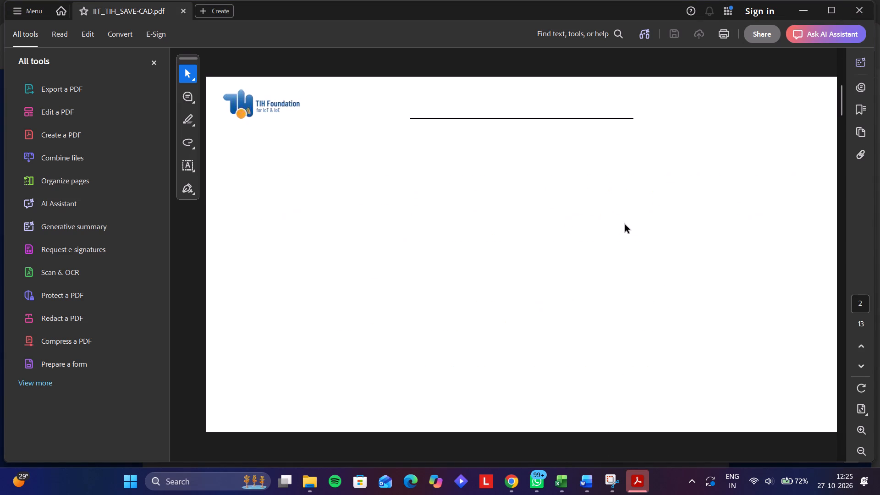
pyautogui.scroll(-7, 625, 225)
pyautogui.scroll(1, 625, 223)
pyautogui.scroll(-7, 625, 223)
pyautogui.scroll(1, 625, 223)
pyautogui.scroll(-7, 627, 223)
pyautogui.scroll(4, 626, 226)
pyautogui.scroll(-2, 626, 226)
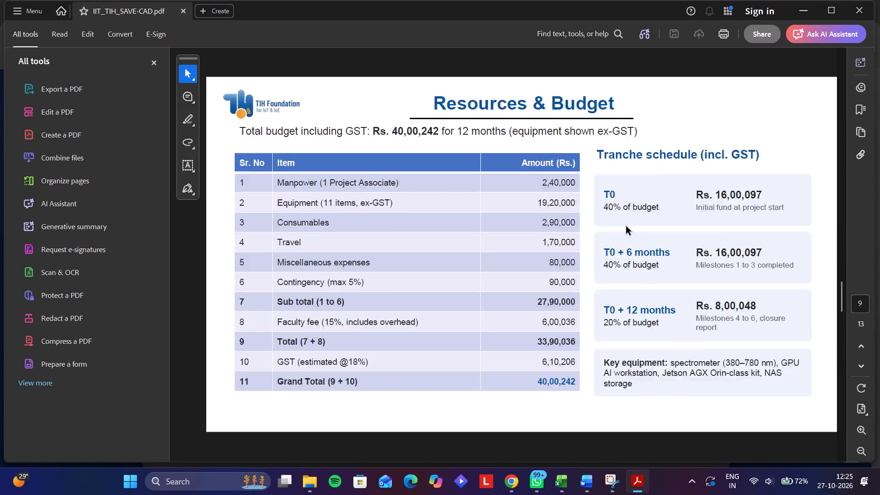
pyautogui.scroll(-13, 626, 226)
pyautogui.scroll(3, 626, 226)
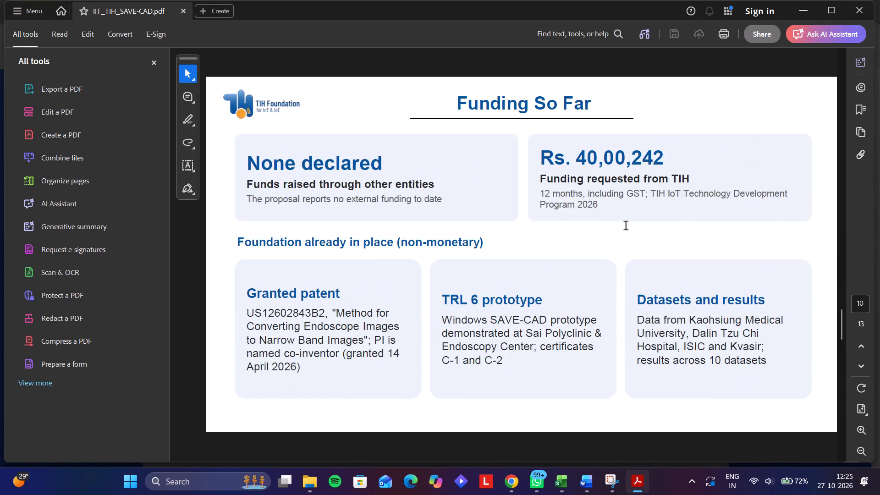
pyautogui.scroll(5, 626, 226)
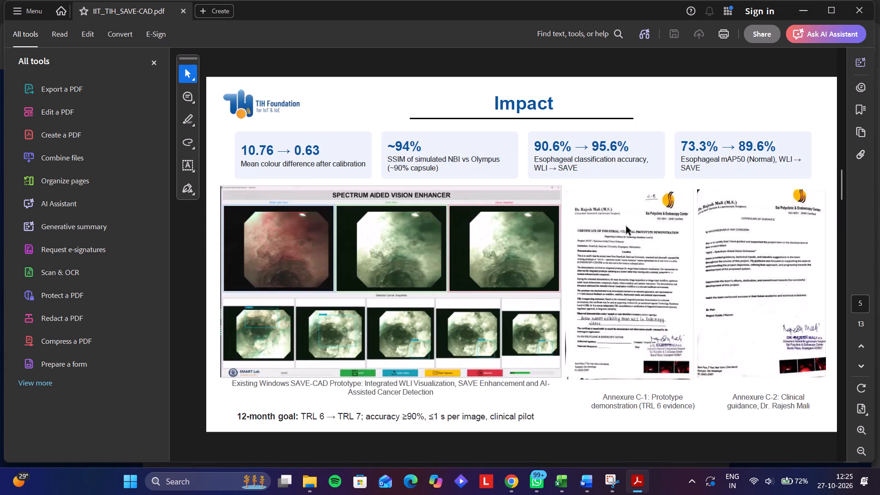
pyautogui.click(862, 19)
pyautogui.click(862, 16)
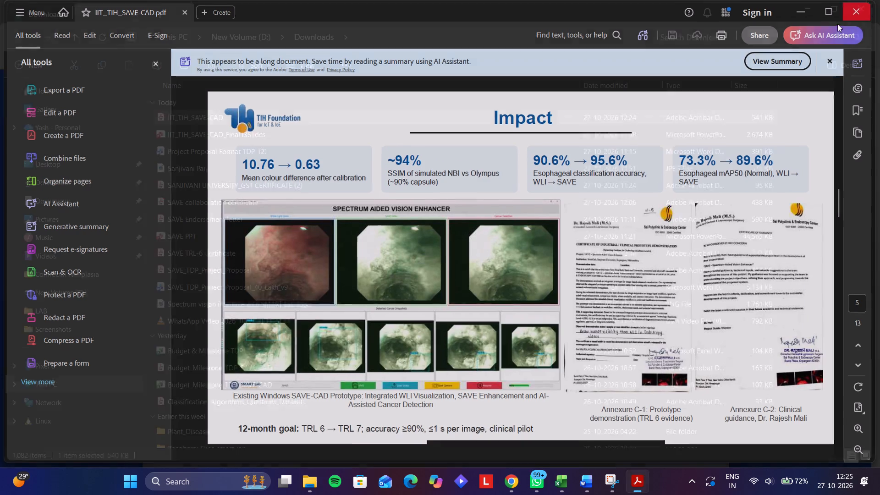
# Return to the TDP 11 application form and upload IIT_TIH_SAVE-CAD.pdf for question 12, Project Presentation.
pyautogui.click(810, 12)
pyautogui.click(308, 277)
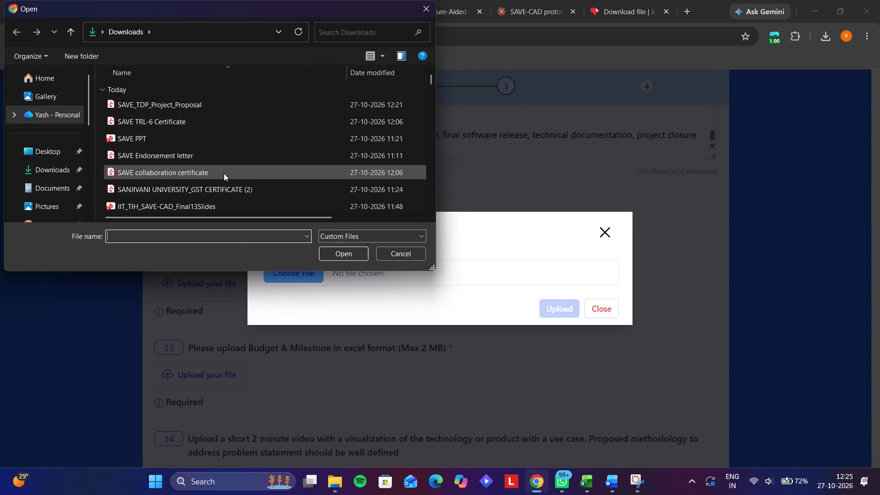
pyautogui.scroll(-1, 224, 173)
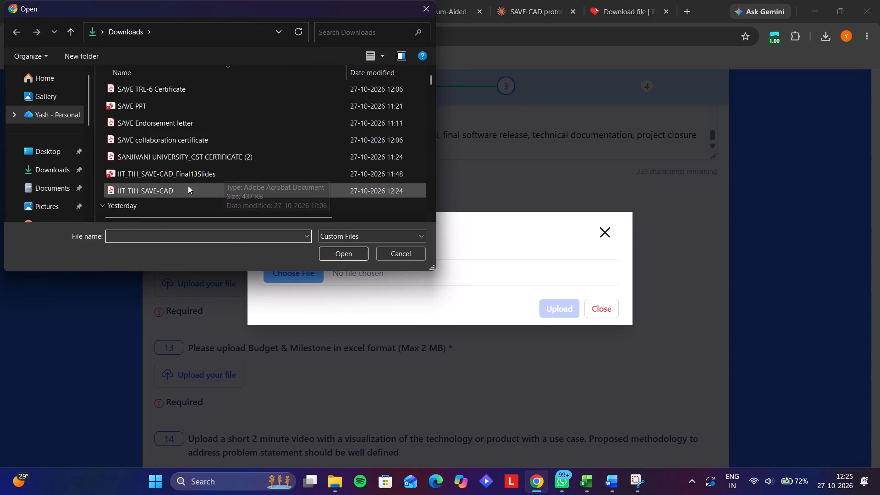
pyautogui.click(185, 187)
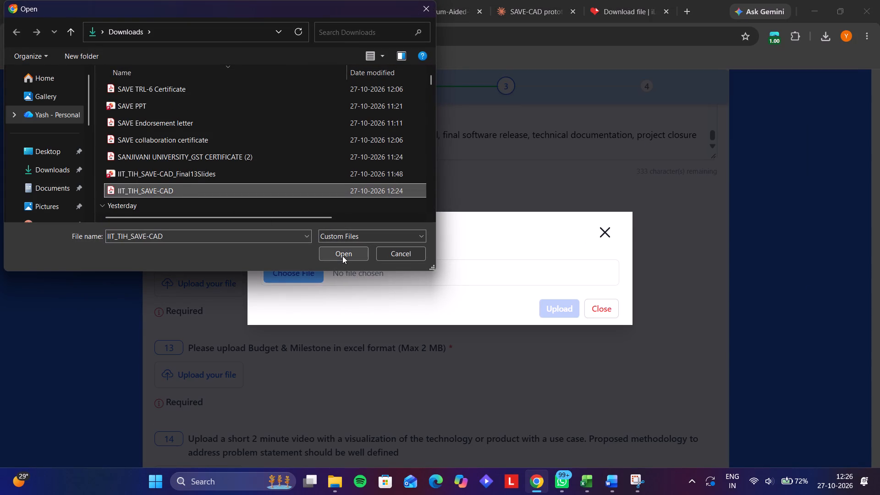
pyautogui.click(342, 256)
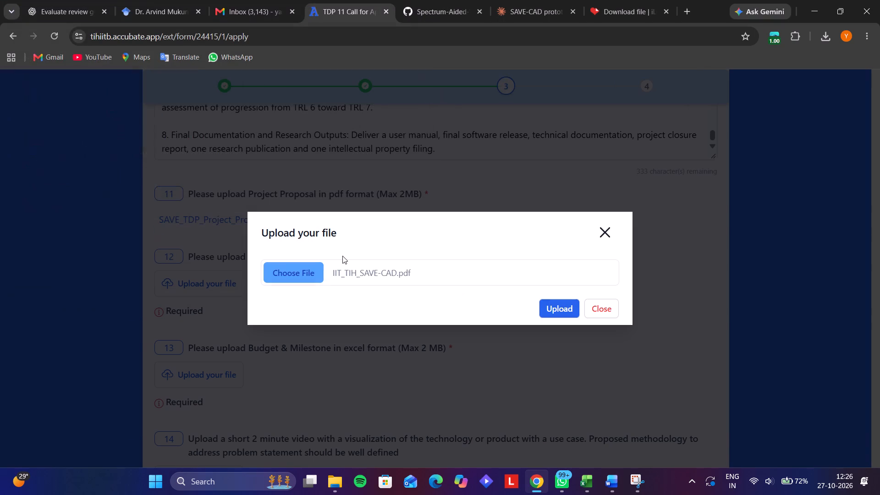
pyautogui.click(557, 305)
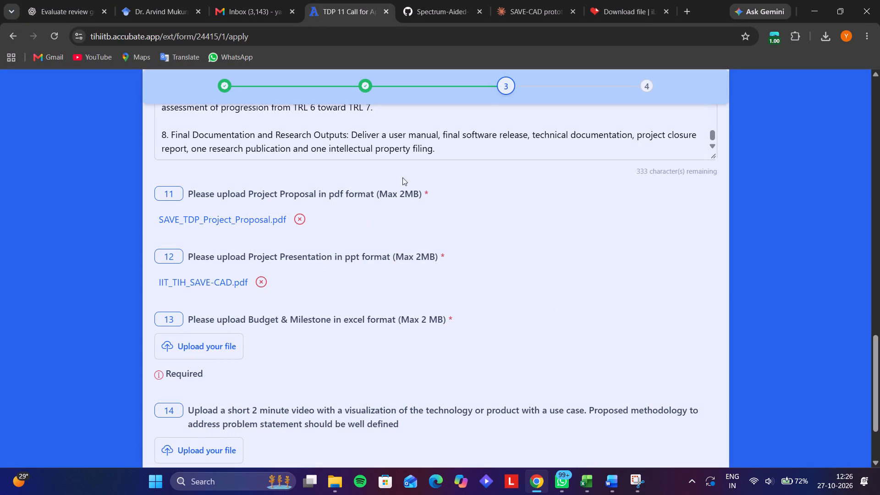
# Upload the Excel file Budget_Milestone_TDP_SAVE-CAD.xlsx from Downloads for question 13, Budget & Milestone.
pyautogui.scroll(-1, 374, 142)
pyautogui.click(169, 280)
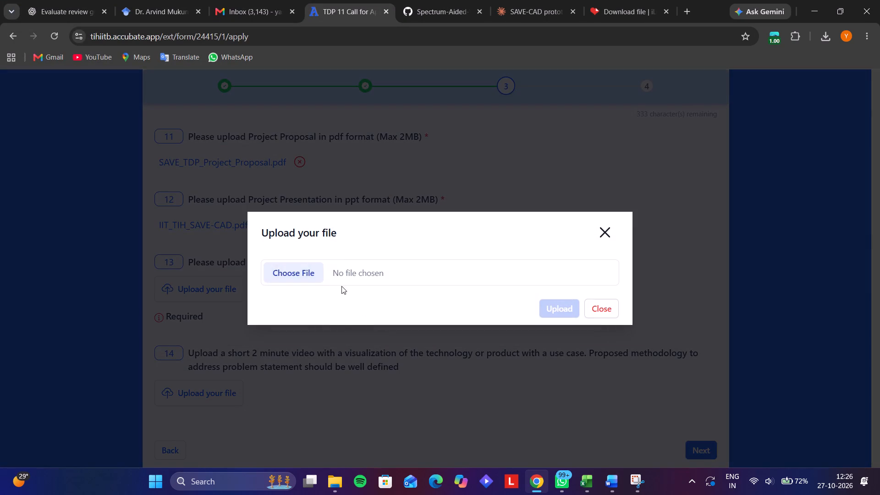
pyautogui.click(302, 267)
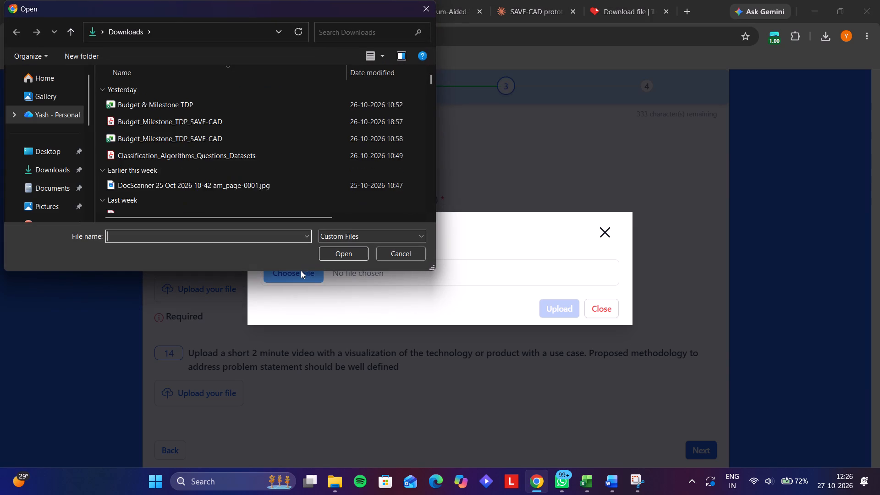
pyautogui.scroll(-2, 224, 156)
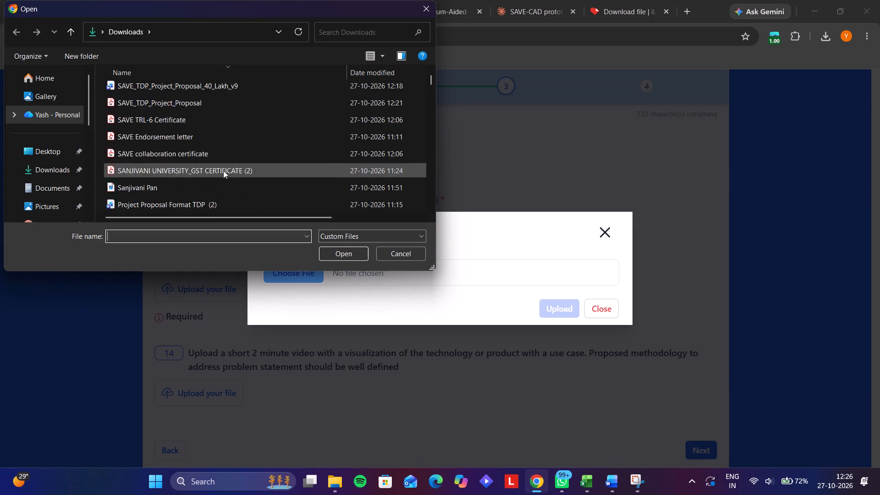
pyautogui.scroll(-2, 223, 171)
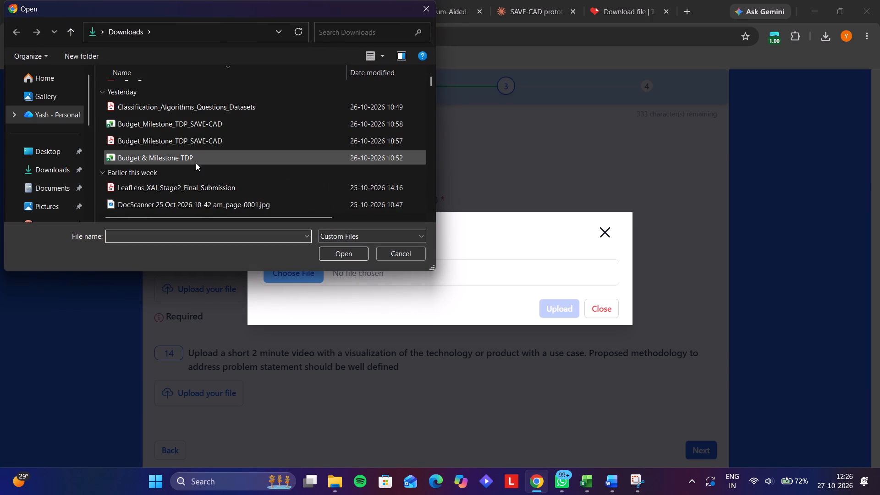
pyautogui.click(205, 122)
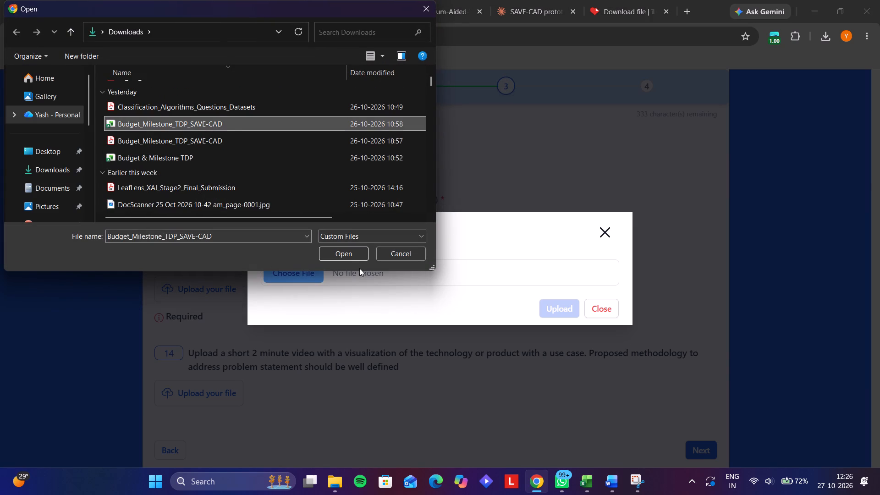
pyautogui.click(352, 253)
pyautogui.click(556, 309)
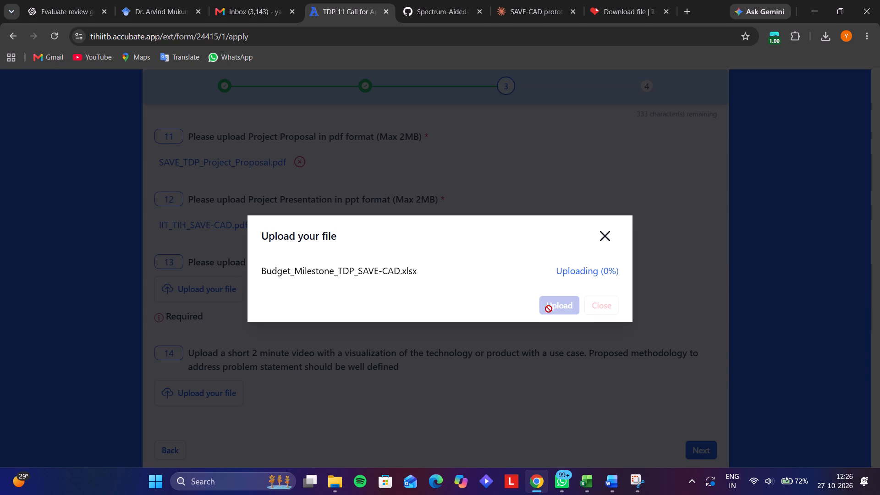
pyautogui.scroll(-1, 374, 307)
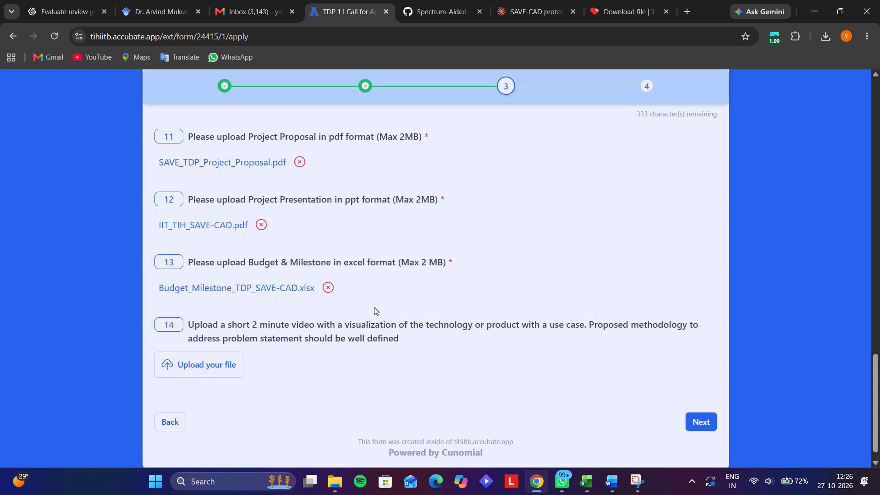
pyautogui.scroll(-1, 374, 307)
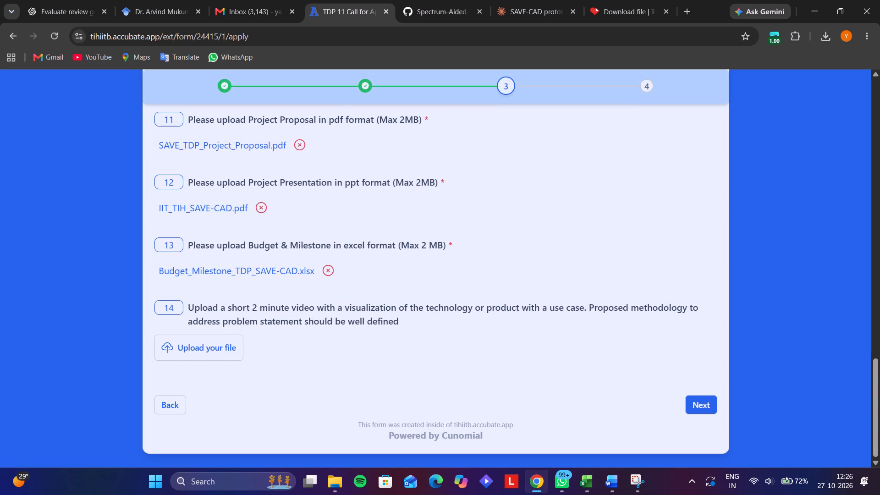
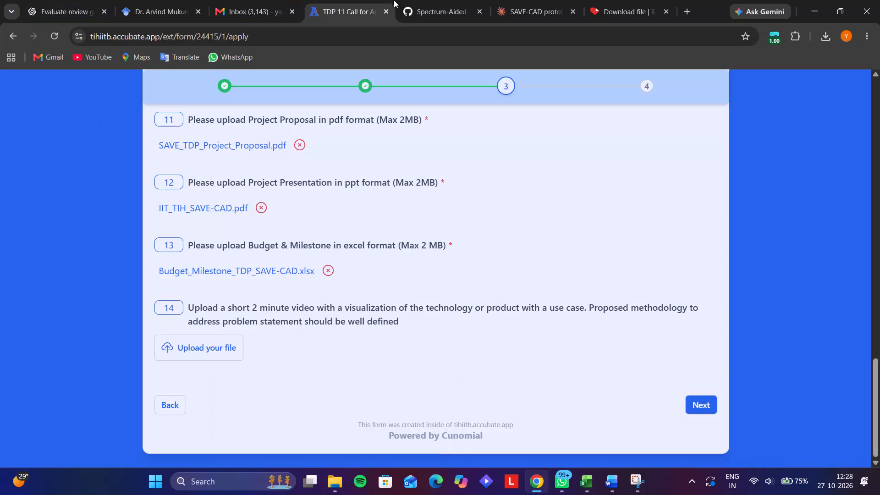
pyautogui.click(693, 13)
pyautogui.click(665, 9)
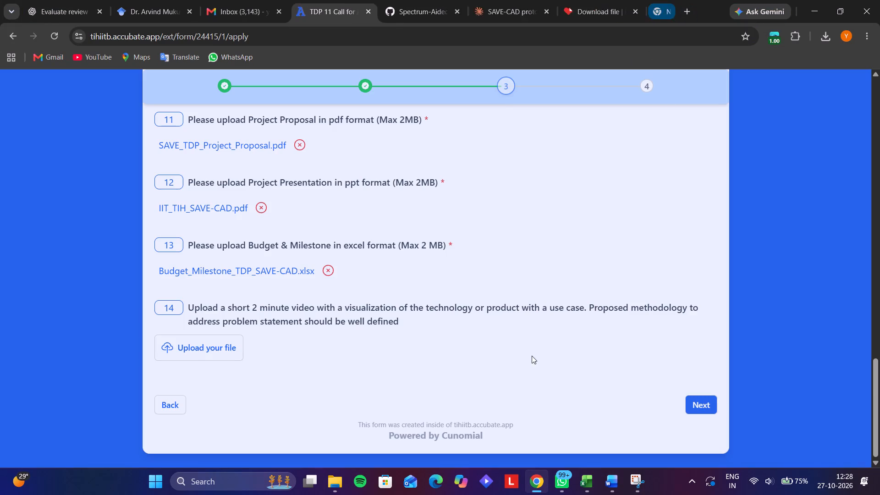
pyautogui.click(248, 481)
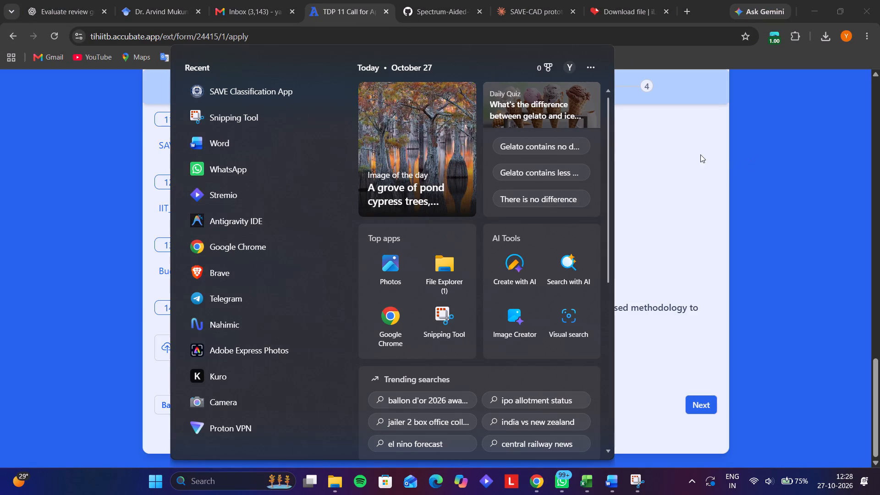
# Open YouTube in a new browser tab and go to the signed-in account's own channel page.
pyautogui.click(685, 14)
pyautogui.write('yu')
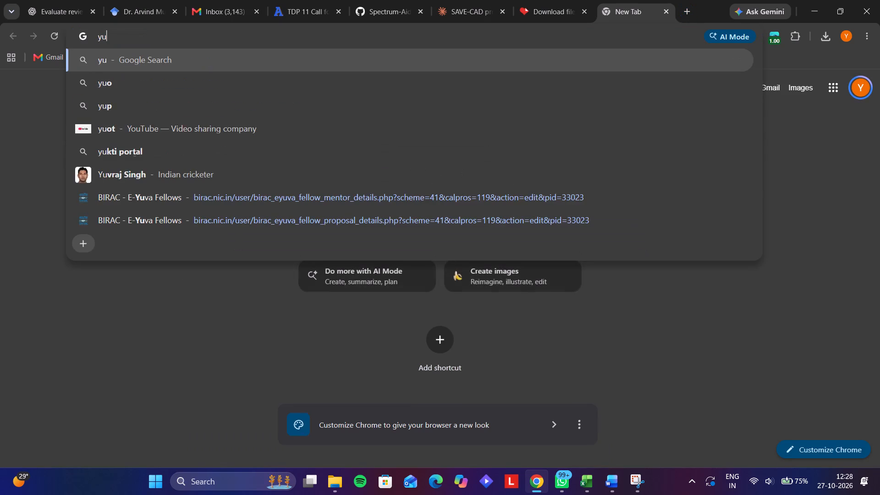
pyautogui.press('BackSpace')
pyautogui.write('ou')
pyautogui.press('Return')
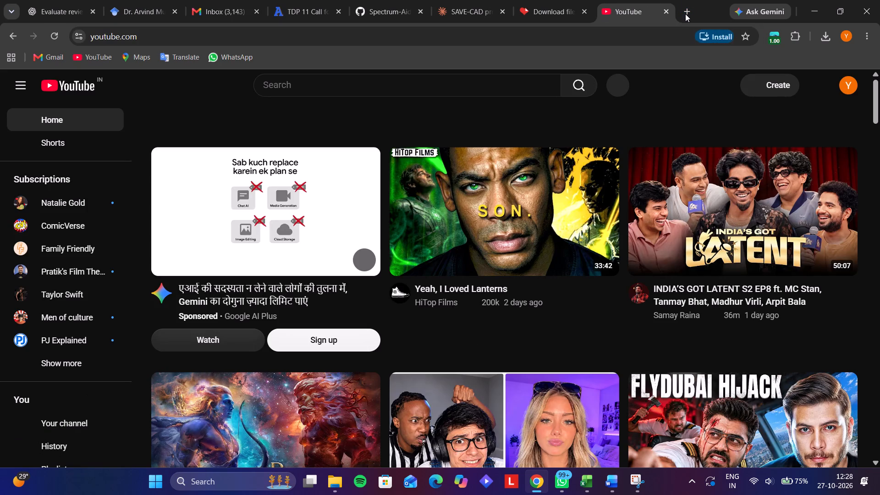
pyautogui.click(847, 84)
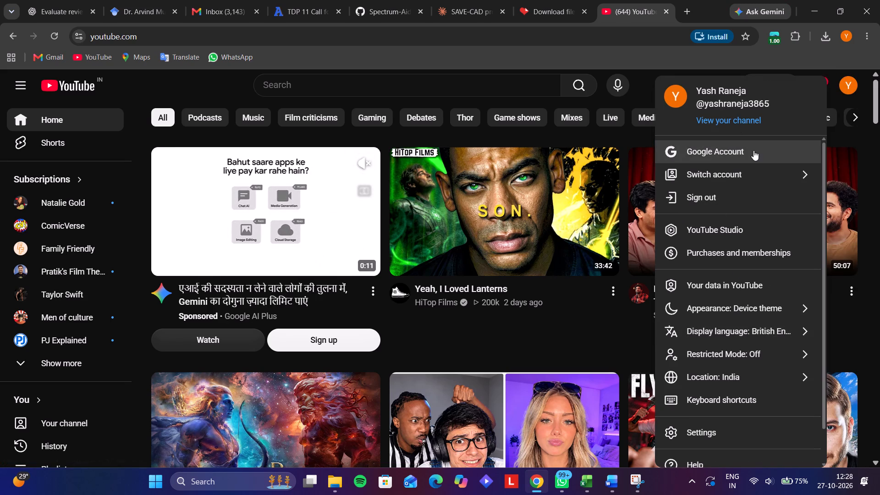
pyautogui.click(738, 118)
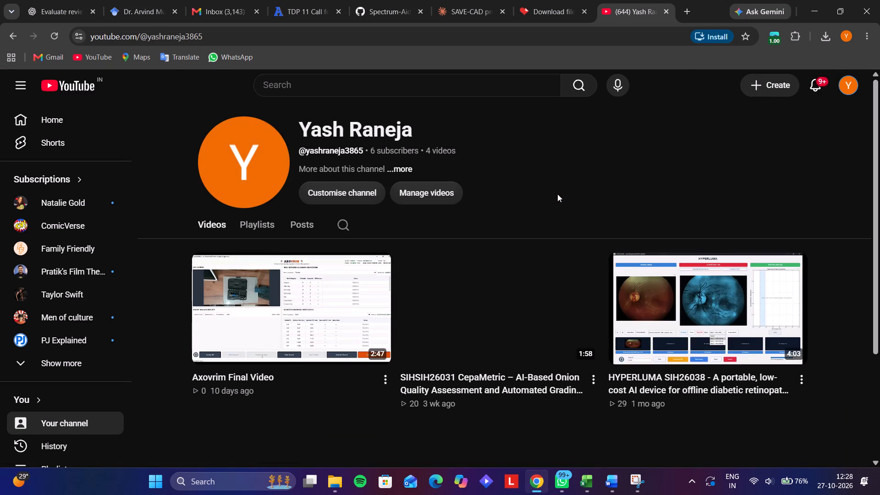
# Open the HyperLuma 26198 SAVE video from the channel, skim its whole timeline, and pause it at the beginning.
pyautogui.scroll(-2, 557, 194)
pyautogui.scroll(-3, 689, 247)
pyautogui.click(352, 349)
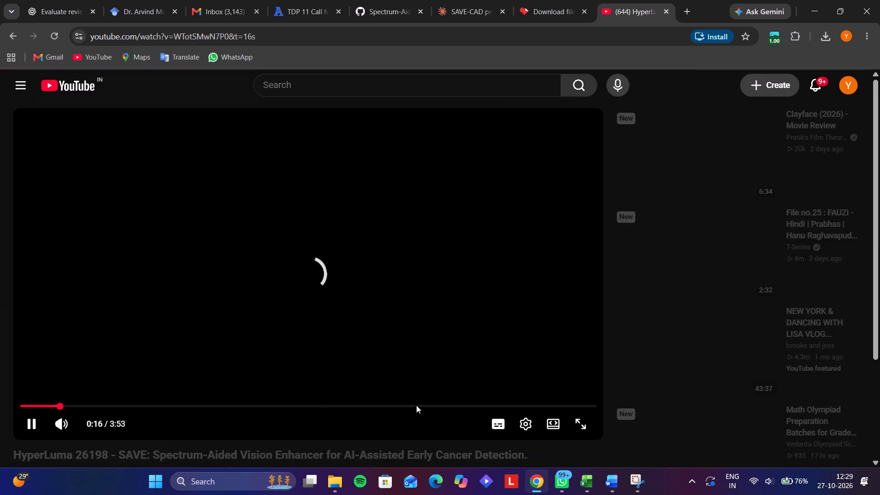
pyautogui.click(416, 409)
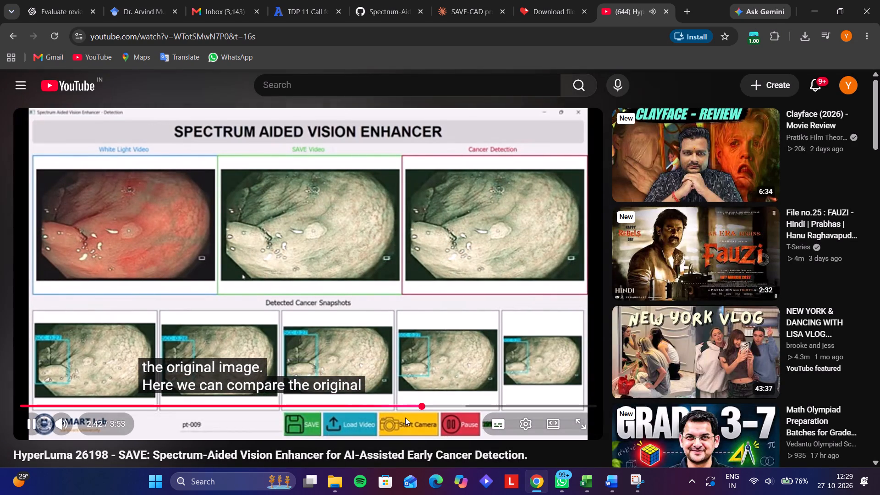
pyautogui.click(559, 404)
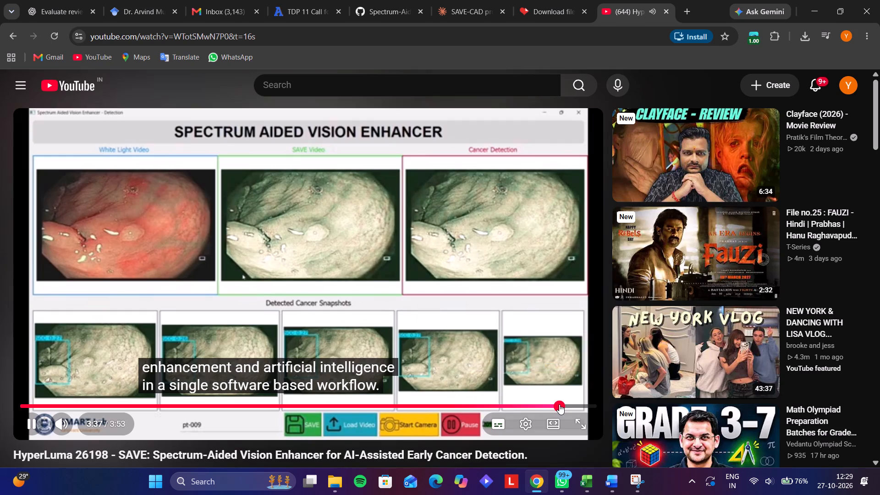
pyautogui.click(582, 403)
pyautogui.click(590, 407)
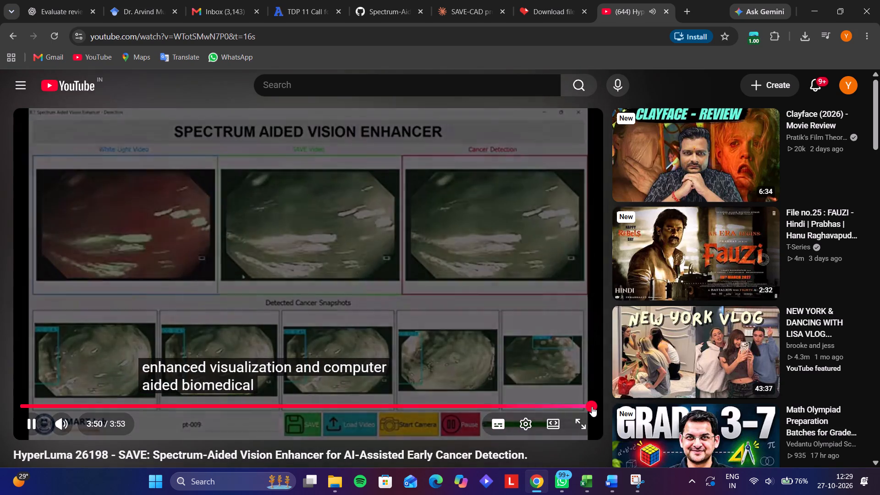
pyautogui.moveTo(592, 407); pyautogui.dragTo(373, 400)
pyautogui.moveTo(353, 403); pyautogui.dragTo(306, 405)
pyautogui.moveTo(280, 405); pyautogui.dragTo(242, 406)
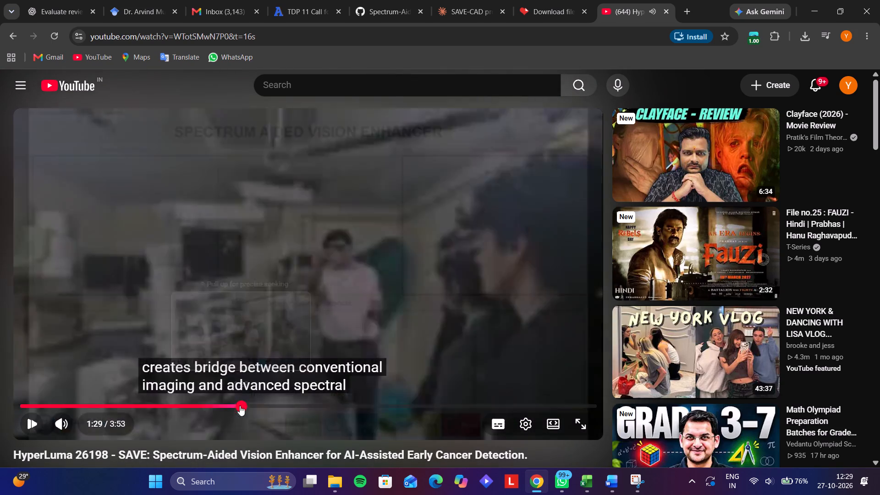
pyautogui.click(208, 406)
pyautogui.click(179, 406)
pyautogui.moveTo(126, 406); pyautogui.dragTo(120, 406)
pyautogui.click(79, 406)
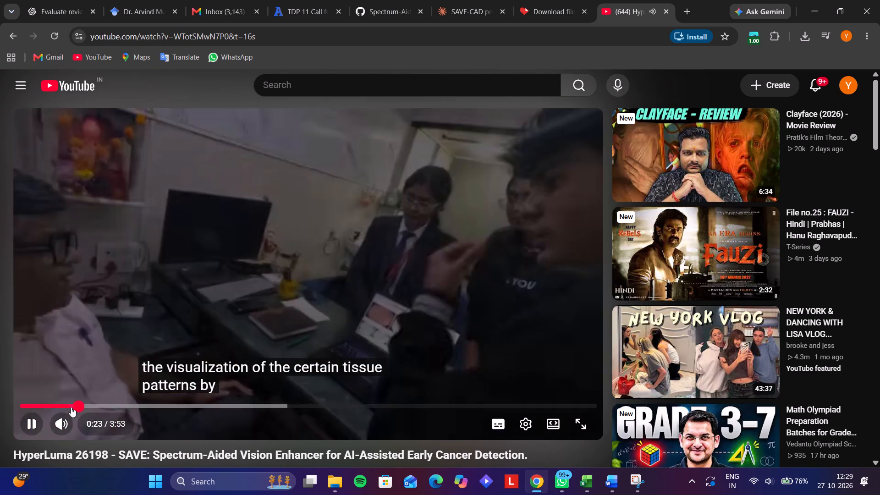
pyautogui.click(44, 407)
pyautogui.click(19, 407)
pyautogui.click(16, 407)
pyautogui.click(22, 407)
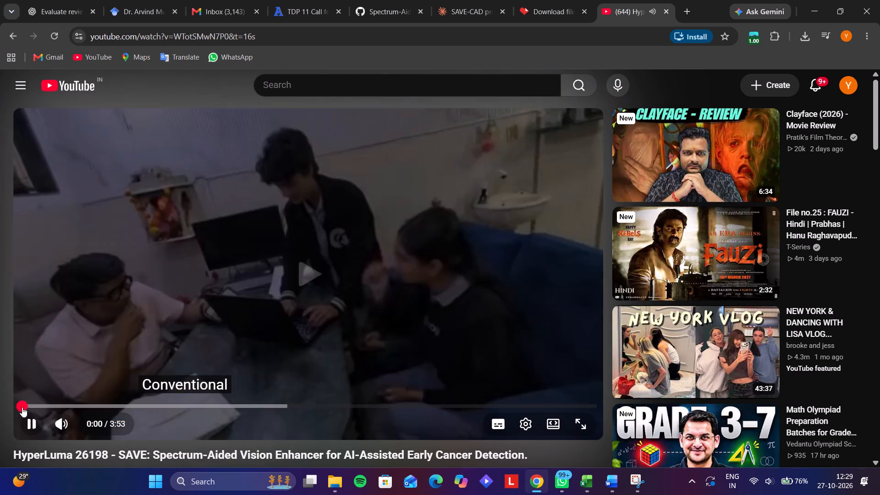
pyautogui.click(23, 420)
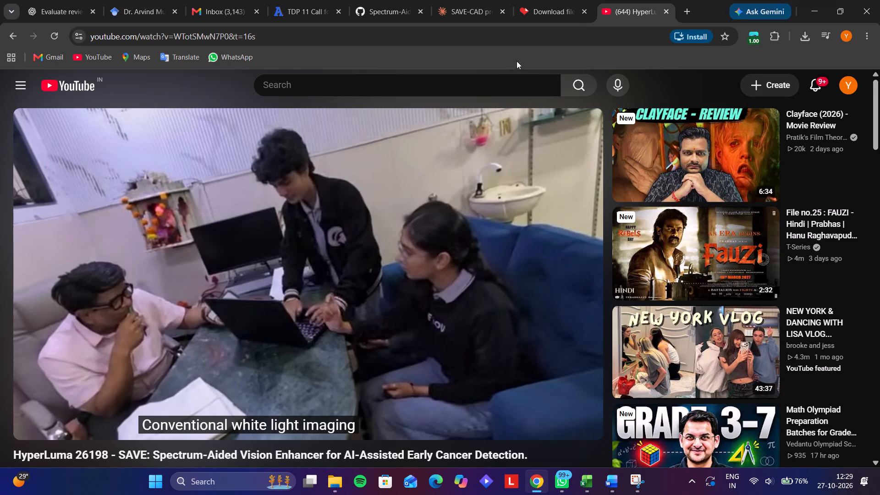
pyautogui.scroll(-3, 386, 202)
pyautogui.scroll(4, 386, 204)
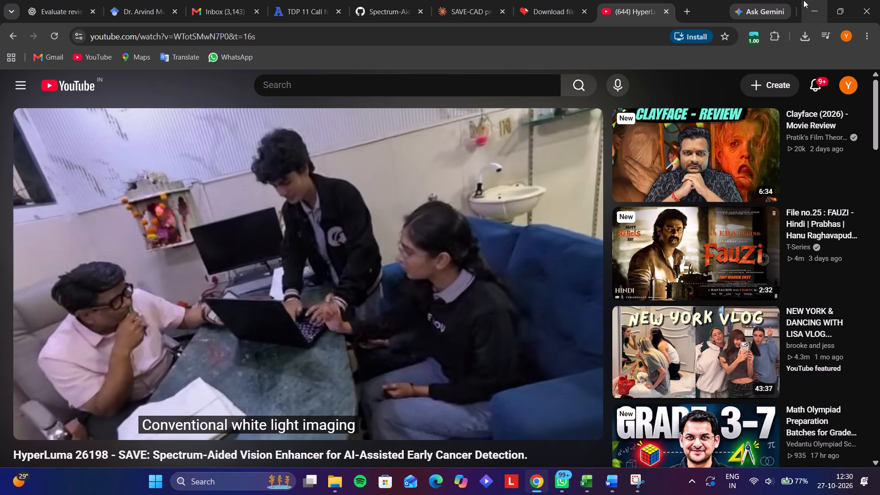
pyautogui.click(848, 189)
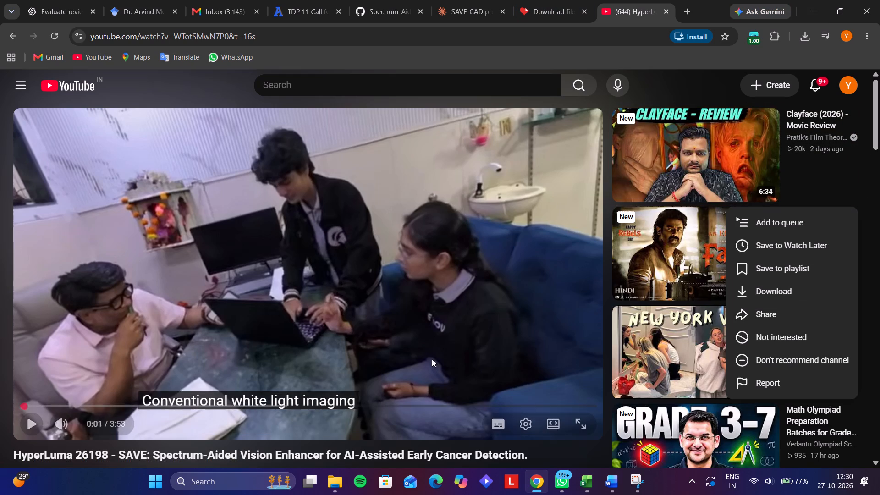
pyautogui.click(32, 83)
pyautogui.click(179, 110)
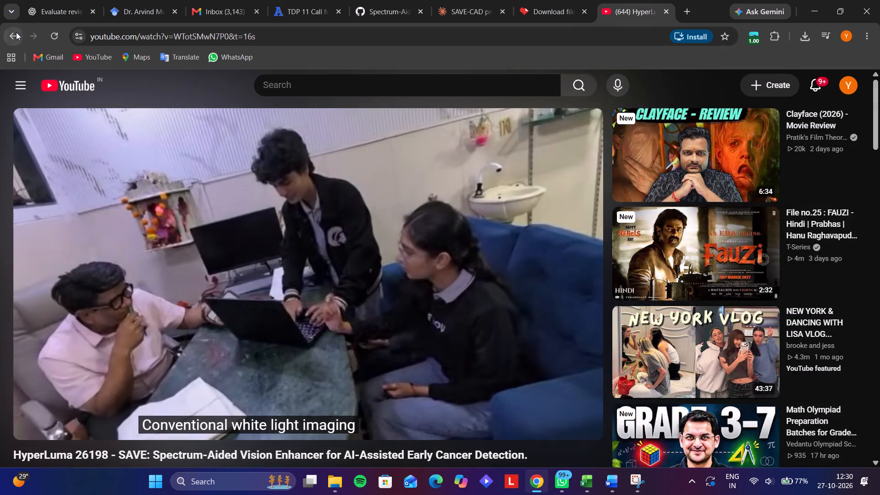
# Return to the channel page and look over the list of uploaded videos.
pyautogui.click(19, 35)
pyautogui.scroll(-3, 805, 305)
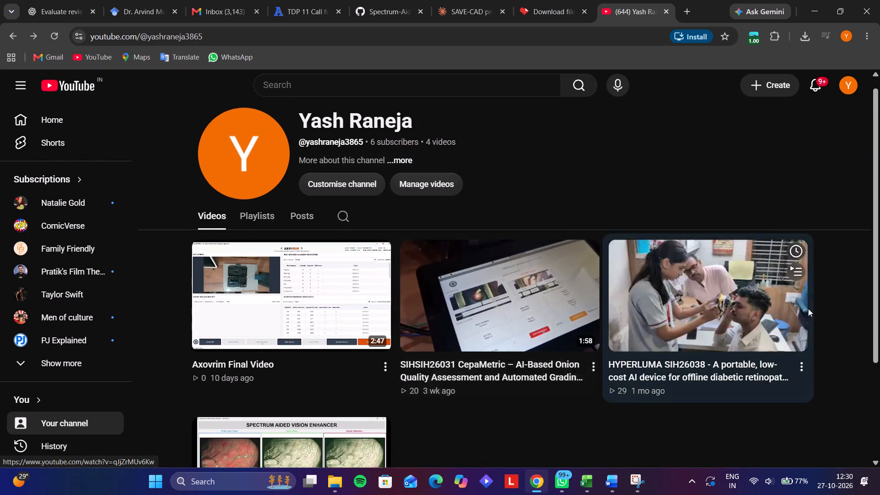
pyautogui.scroll(-7, 808, 308)
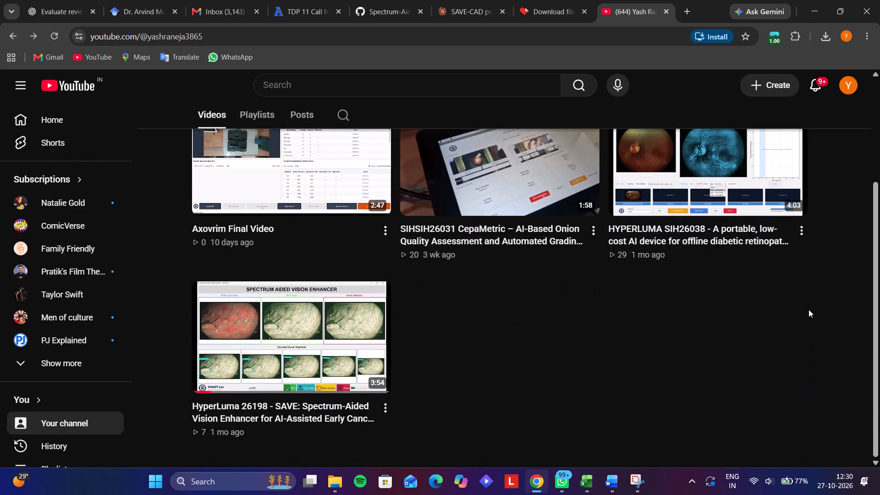
pyautogui.scroll(3, 665, 336)
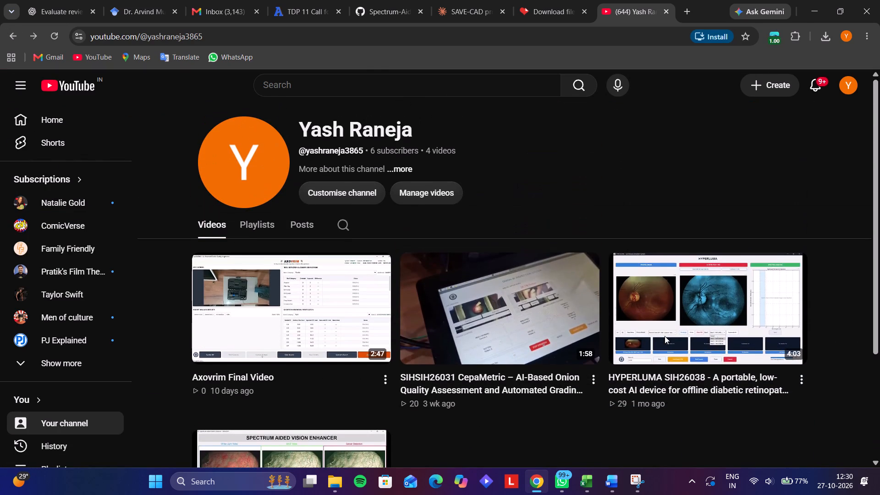
pyautogui.scroll(-5, 665, 336)
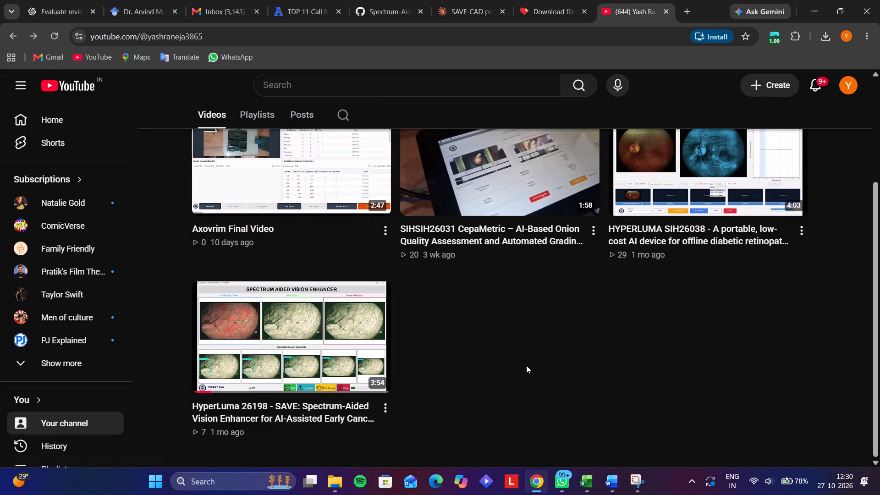
pyautogui.scroll(1, 672, 350)
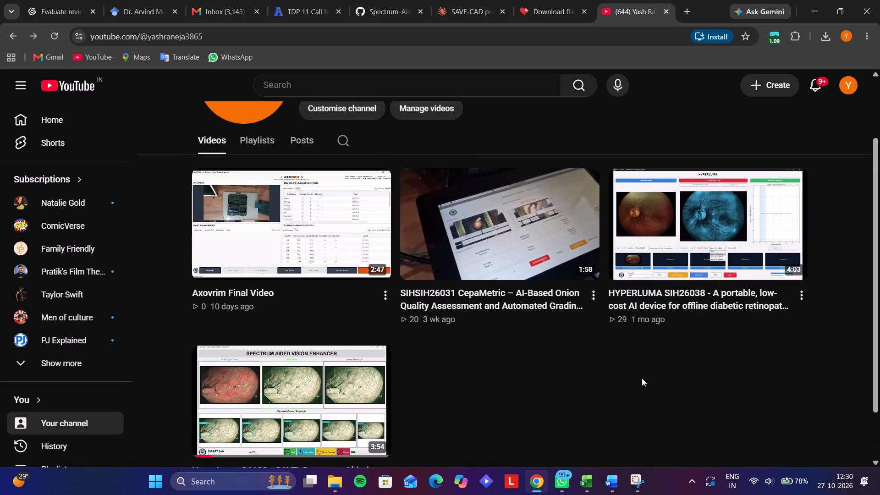
pyautogui.scroll(1, 642, 378)
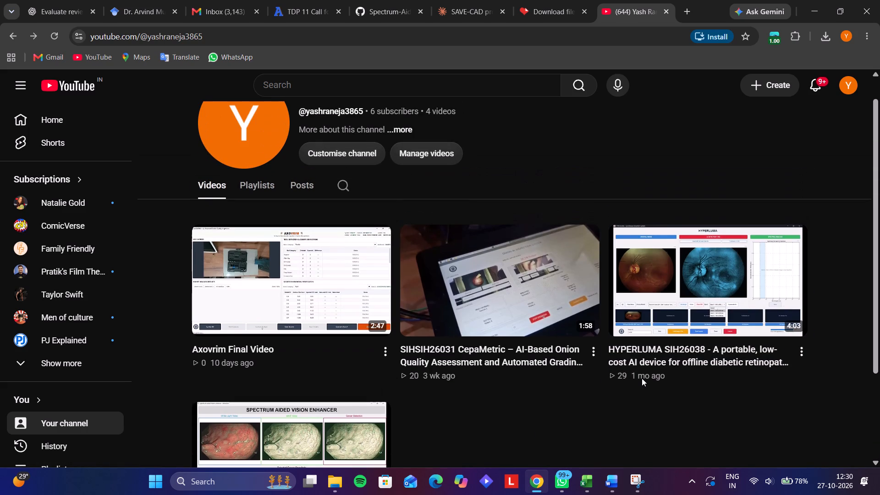
pyautogui.scroll(2, 642, 378)
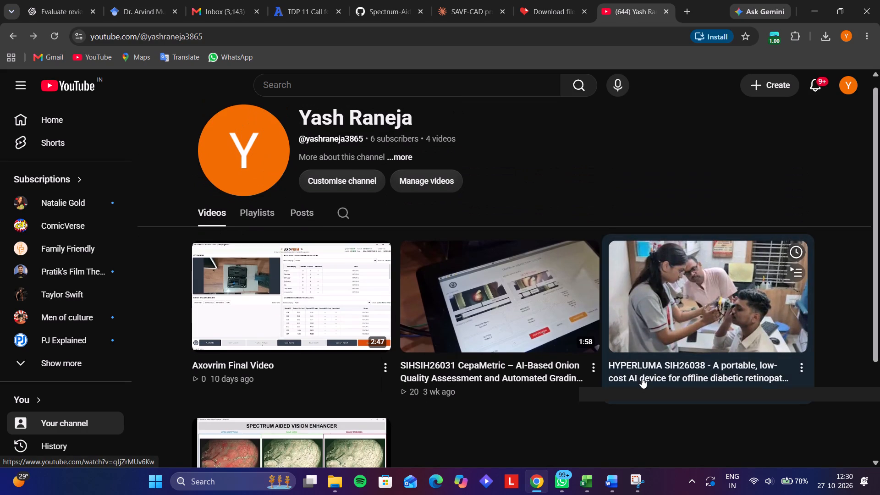
pyautogui.scroll(-2, 642, 378)
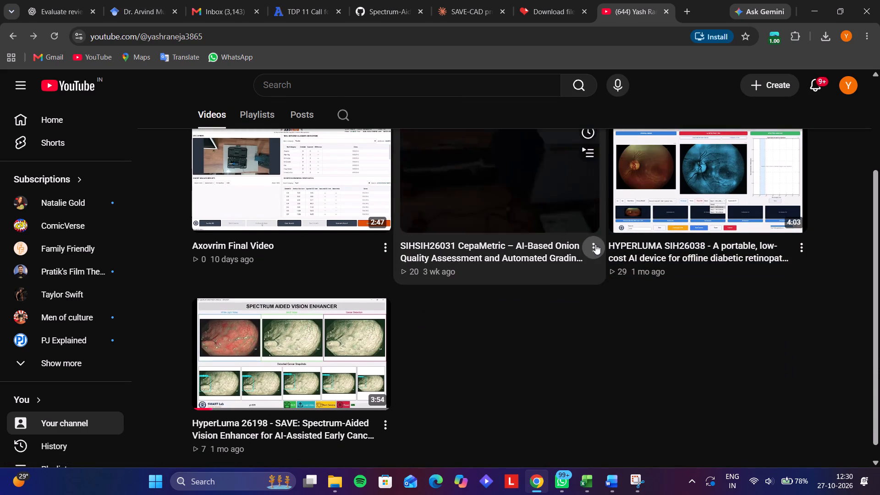
# Open the SIHSIH26031 CepaMetric video, look through its extra options and description area, and pause it.
pyautogui.click(595, 245)
pyautogui.click(554, 199)
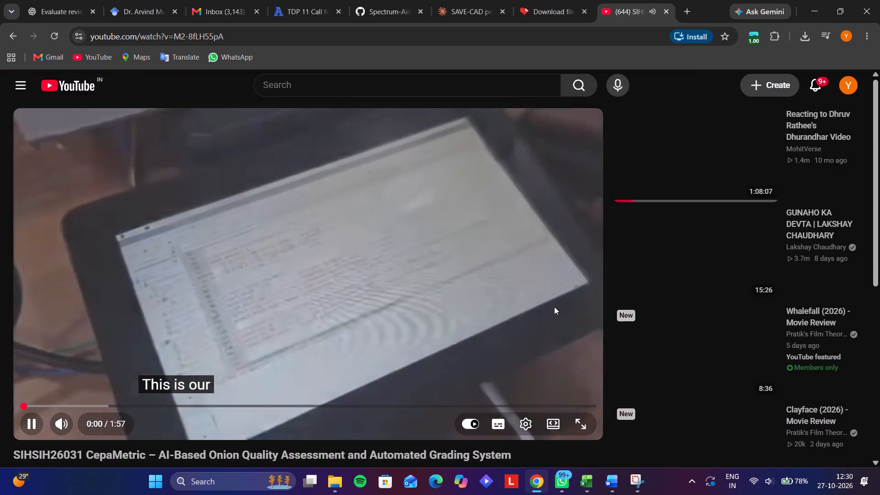
pyautogui.scroll(-2, 554, 307)
pyautogui.click(580, 373)
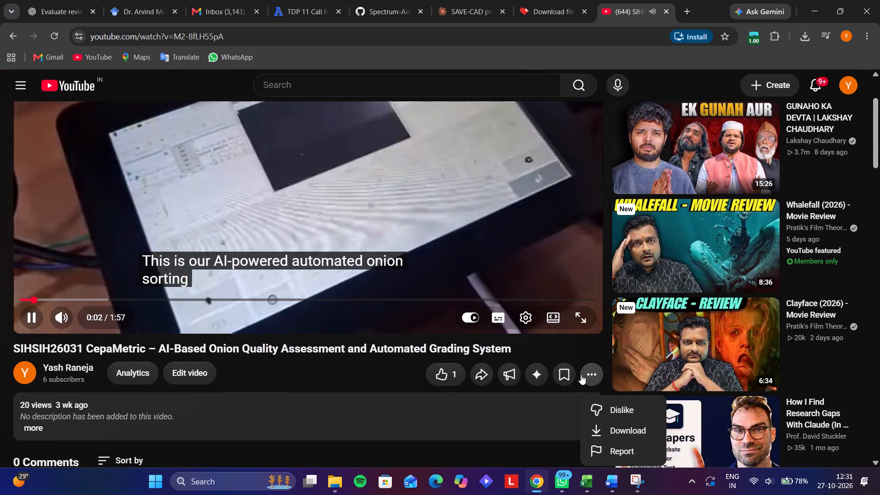
pyautogui.click(350, 348)
pyautogui.scroll(-1, 350, 348)
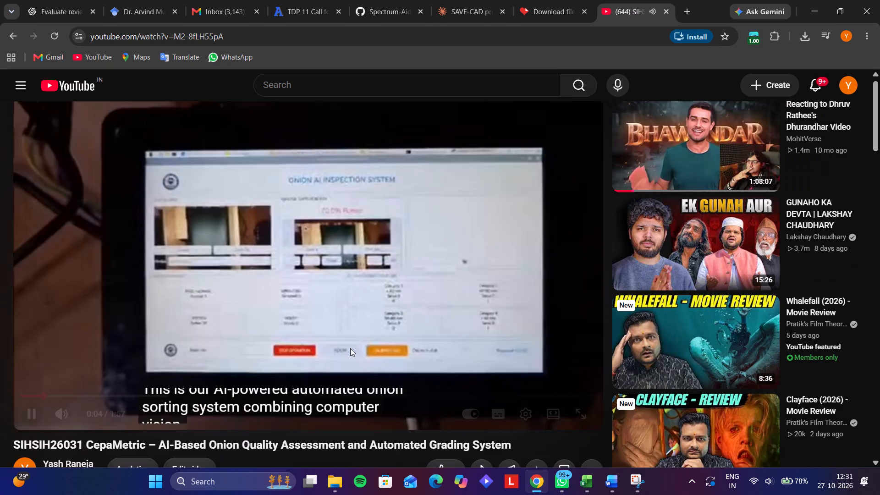
pyautogui.scroll(-1, 350, 348)
pyautogui.scroll(1, 350, 348)
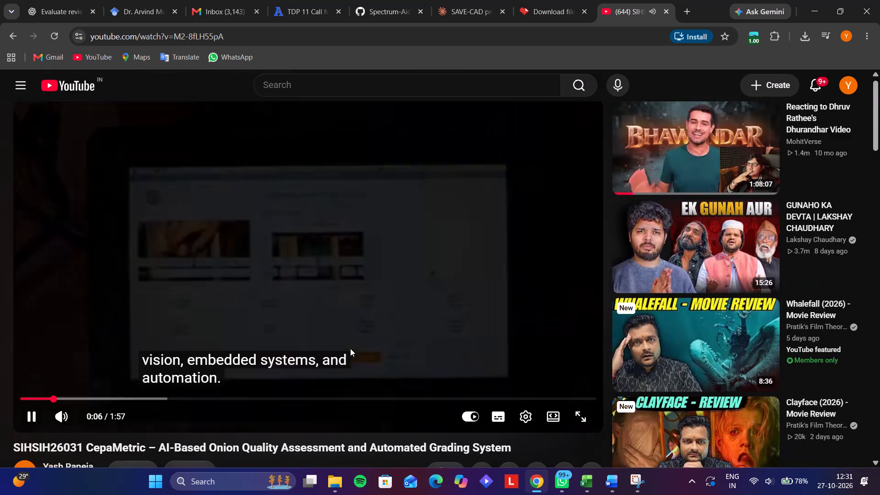
pyautogui.scroll(1, 350, 348)
pyautogui.click(360, 273)
# Go back to the channel page and open its video management content list in YouTube Studio.
pyautogui.click(851, 87)
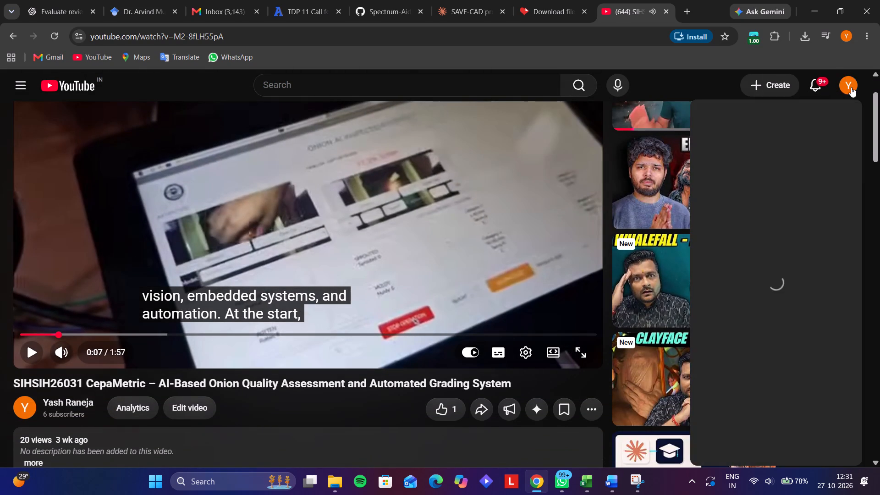
pyautogui.click(733, 116)
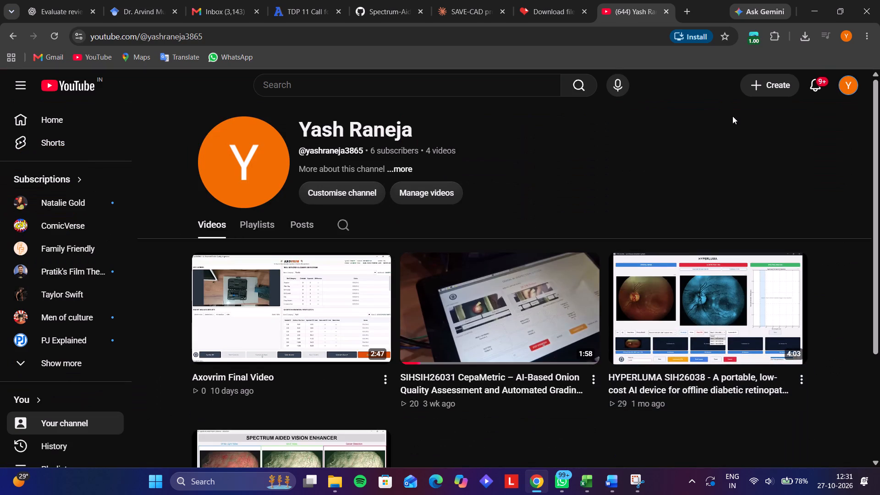
pyautogui.click(431, 191)
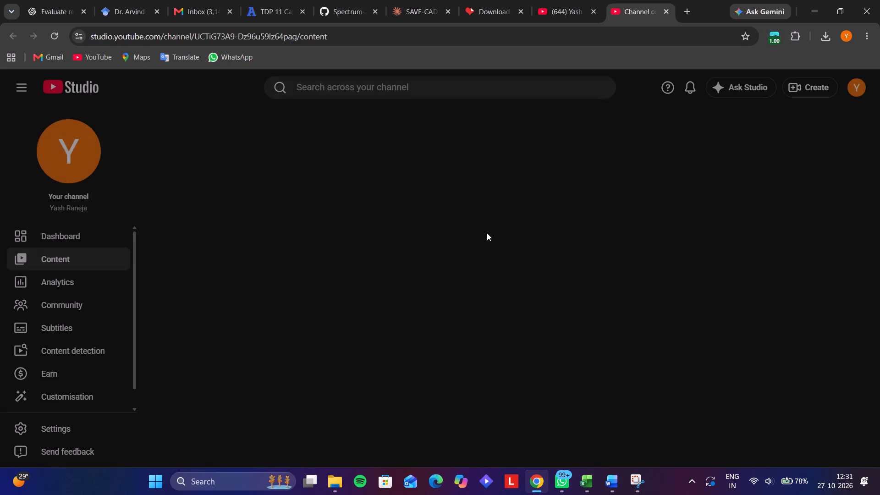
pyautogui.scroll(-1, 487, 233)
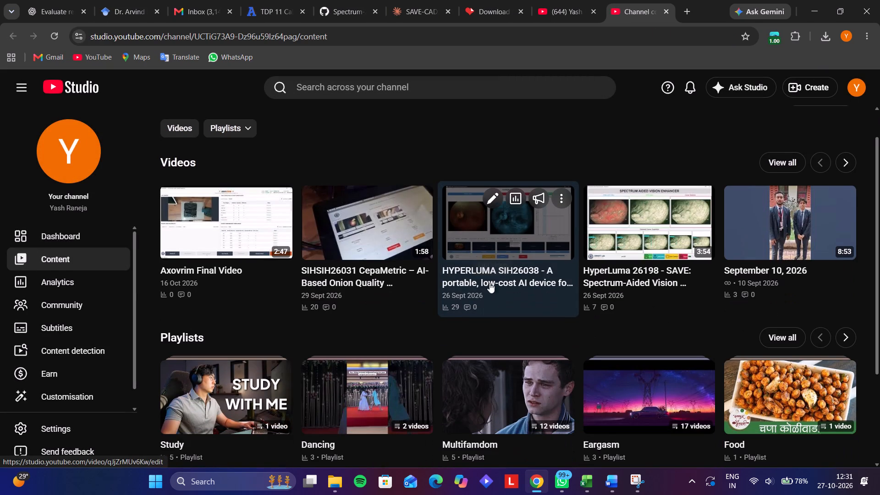
# Correct the CepaMetric video's title to begin with SIH26031 instead of SIHSIH26031, and save the change.
pyautogui.click(355, 196)
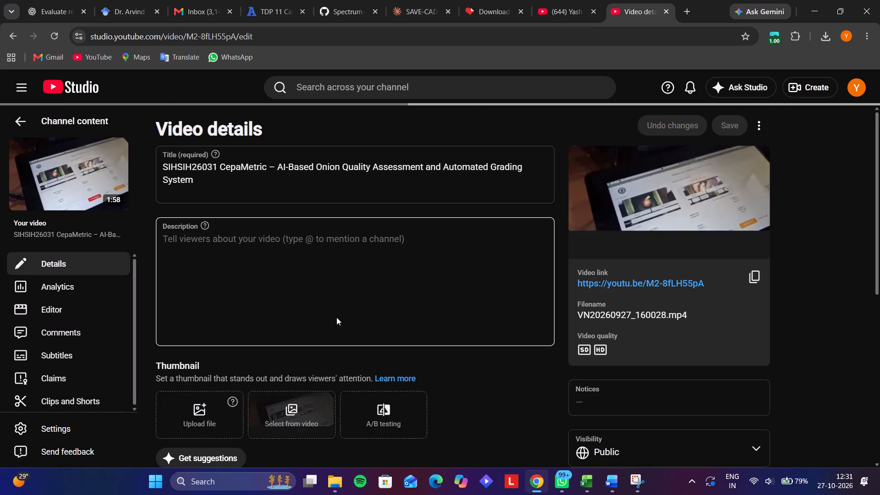
pyautogui.click(176, 168)
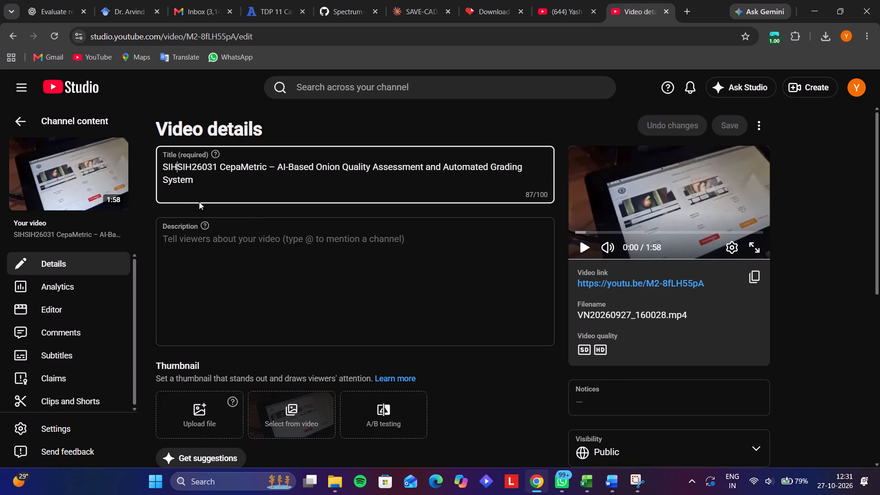
pyautogui.press('BackSpace')
pyautogui.press('BackSpace')
pyautogui.press('BackSpace')
pyautogui.press('BackSpace')
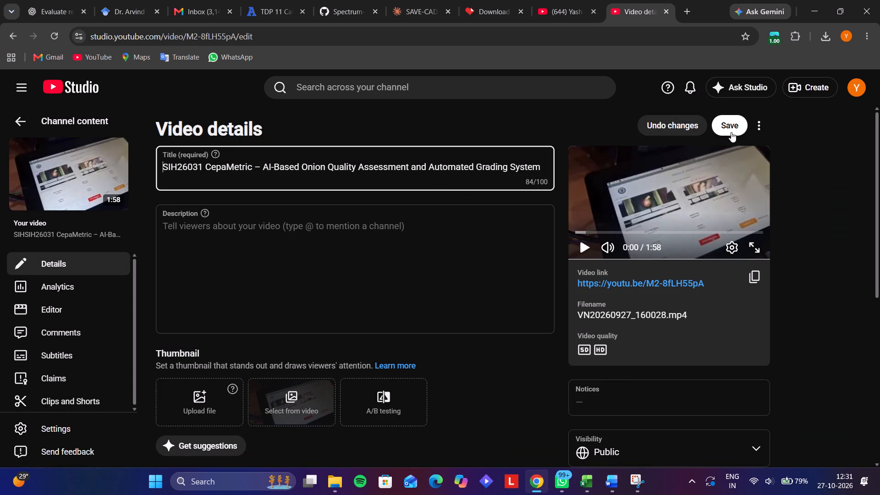
pyautogui.click(727, 131)
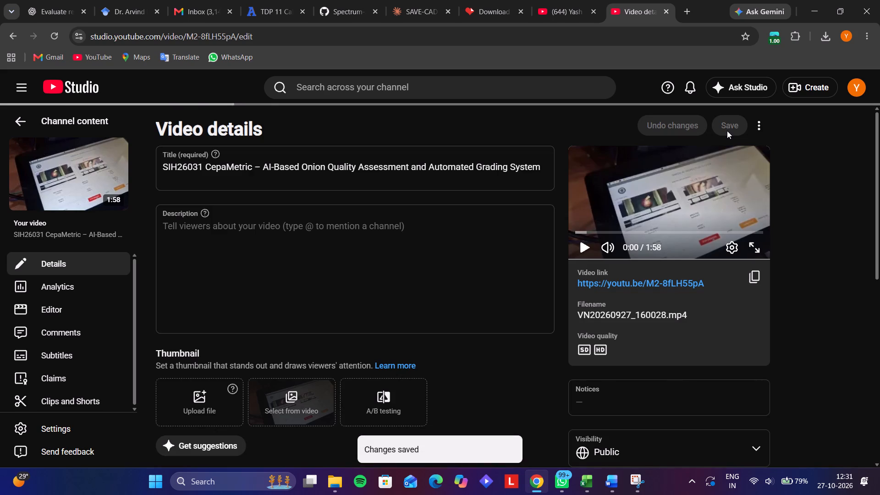
# Return to the Studio content list and switch to the YouTube channel page to view its uploaded videos.
pyautogui.click(20, 41)
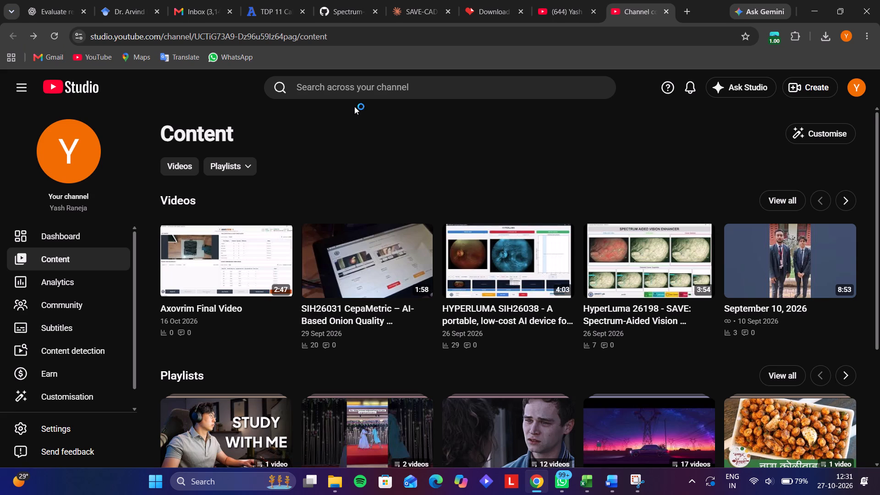
pyautogui.click(551, 0)
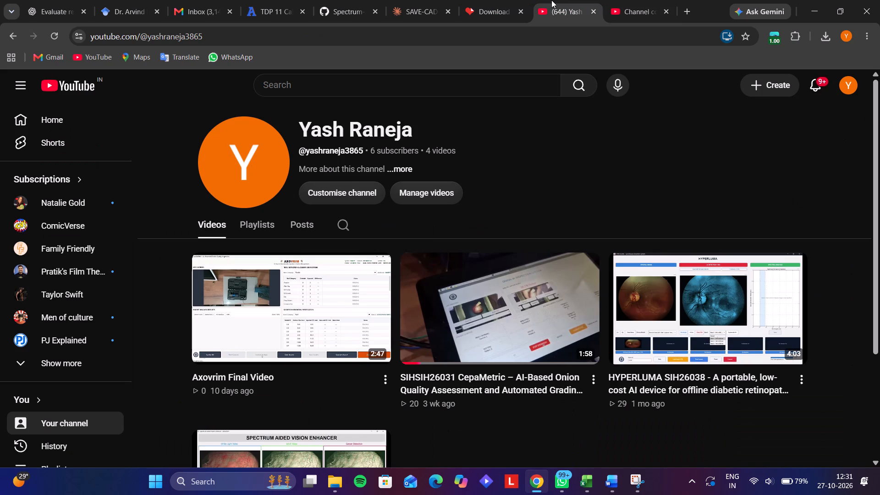
pyautogui.scroll(-5, 730, 171)
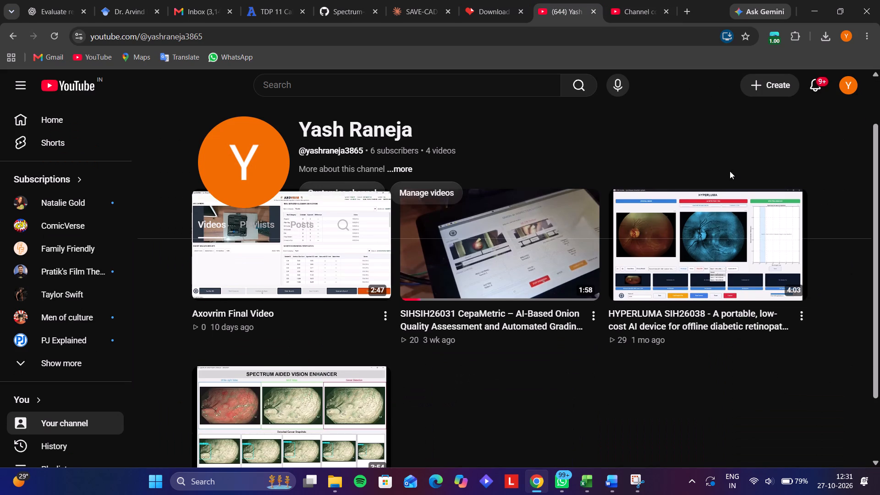
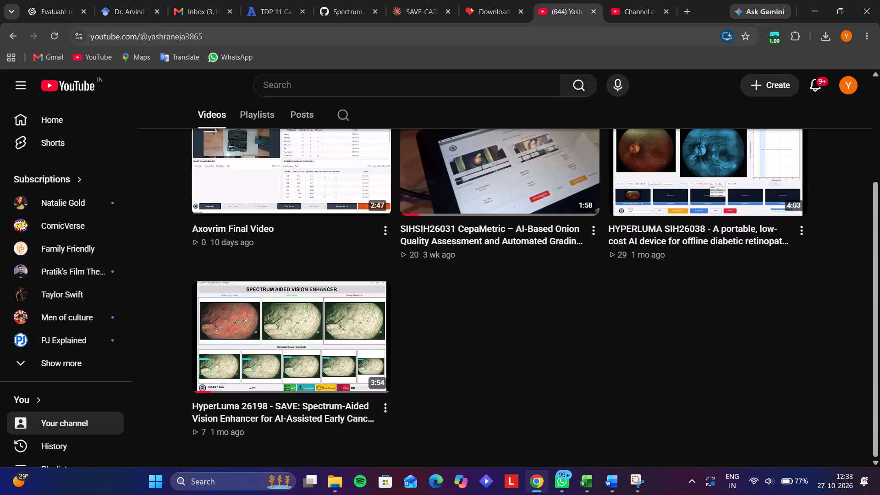
# Go back to the TDP 11 application form and reread the video requirement in question 14.
pyautogui.click(273, 0)
pyautogui.moveTo(349, 311); pyautogui.dragTo(364, 313)
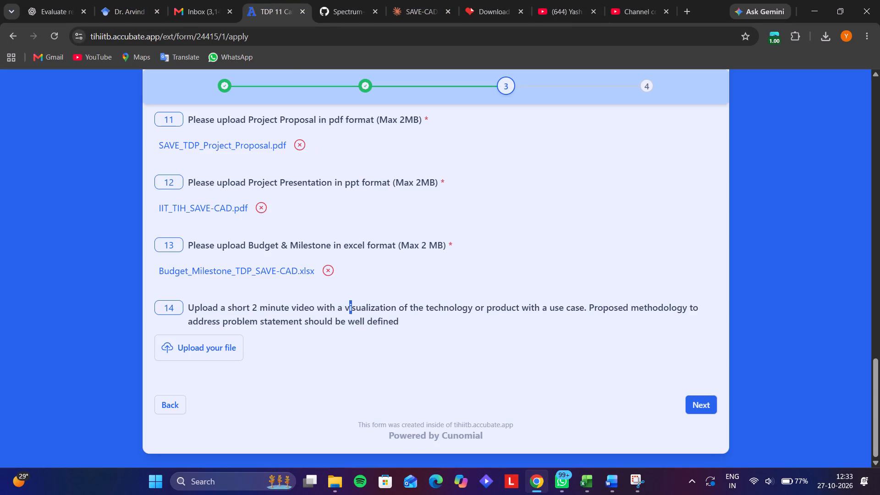
pyautogui.moveTo(364, 313); pyautogui.dragTo(591, 307)
pyautogui.click(638, 307)
pyautogui.moveTo(591, 306); pyautogui.dragTo(610, 309)
pyautogui.click(610, 309)
# On the YouTube channel page, check the download quality options for the HyperLuma 26198 SAVE video, and dismiss them without downloading.
pyautogui.moveTo(624, 1); pyautogui.dragTo(628, 5)
pyautogui.click(573, 0)
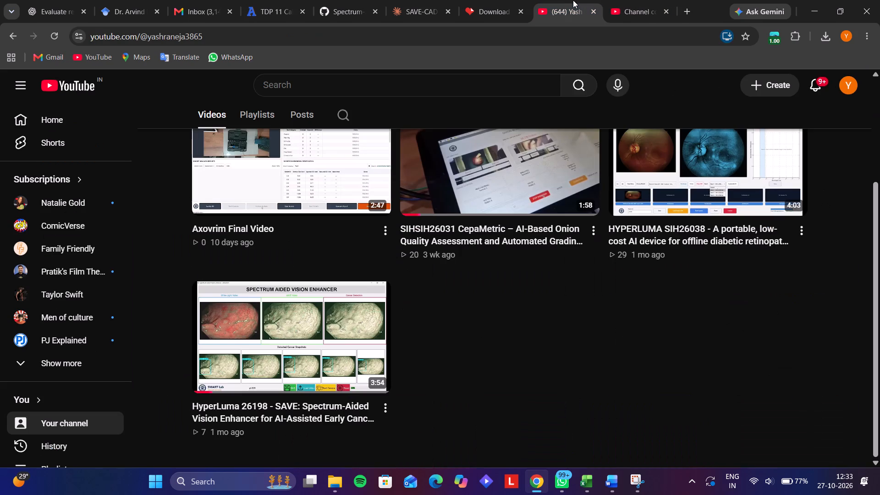
pyautogui.click(389, 410)
pyautogui.click(379, 407)
pyautogui.scroll(3, 427, 391)
pyautogui.scroll(-4, 427, 391)
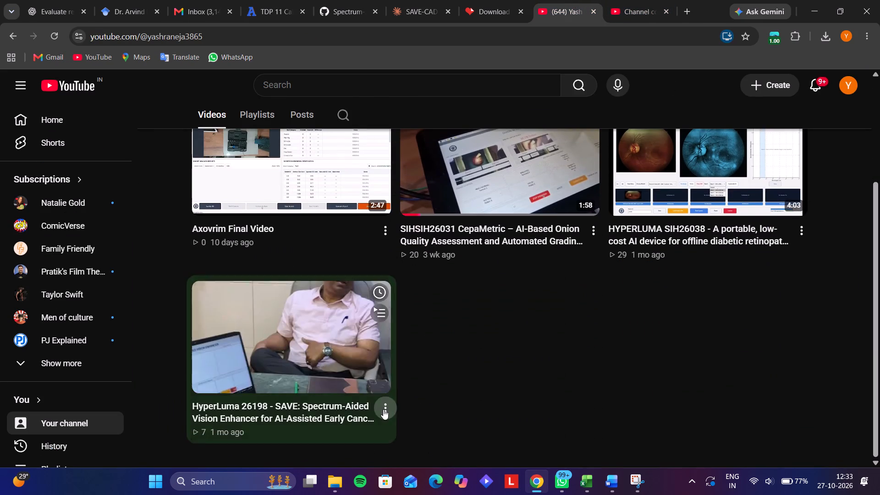
pyautogui.click(383, 409)
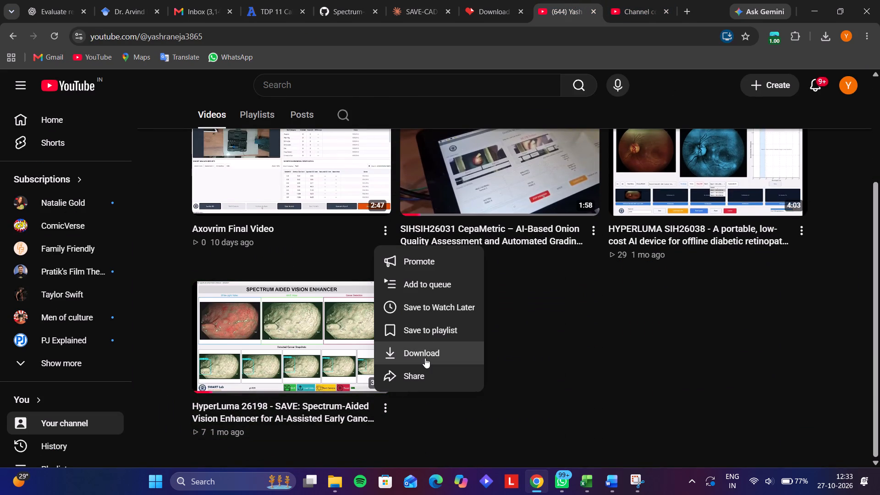
pyautogui.click(425, 358)
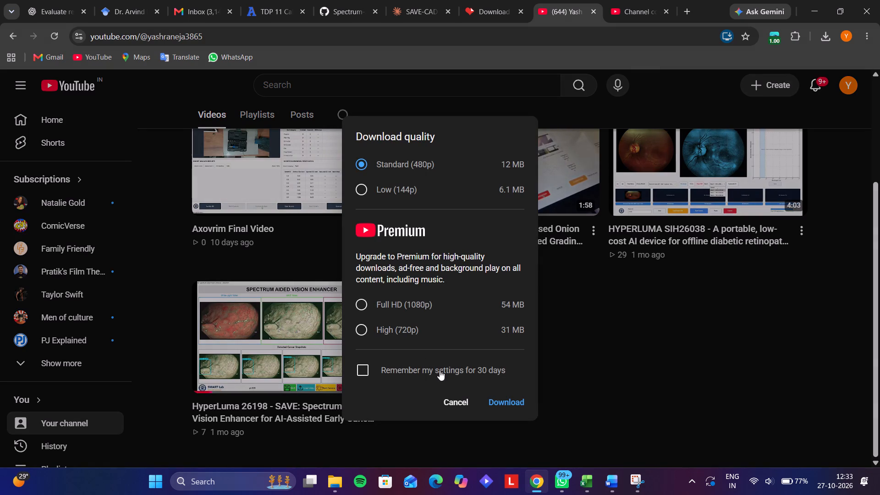
pyautogui.click(439, 297)
pyautogui.click(455, 394)
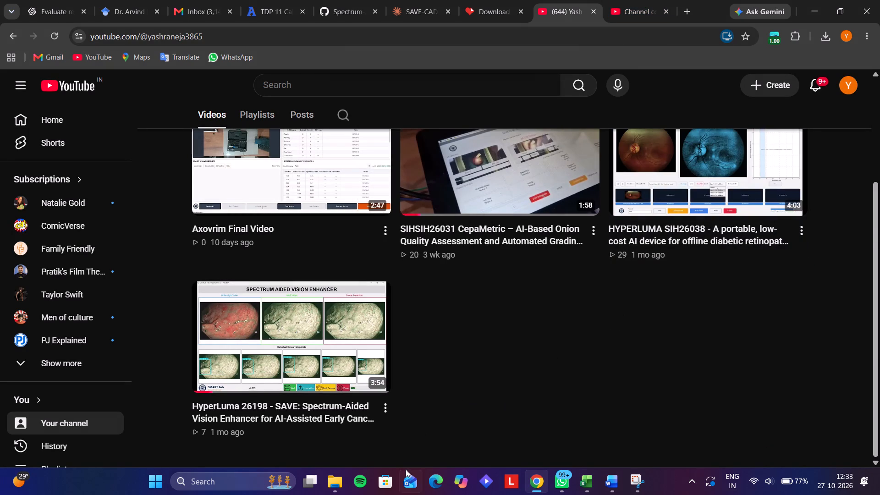
# Switch to File Explorer, search the Downloads folder for "save", look over the matches, and clear the search.
pyautogui.click(338, 488)
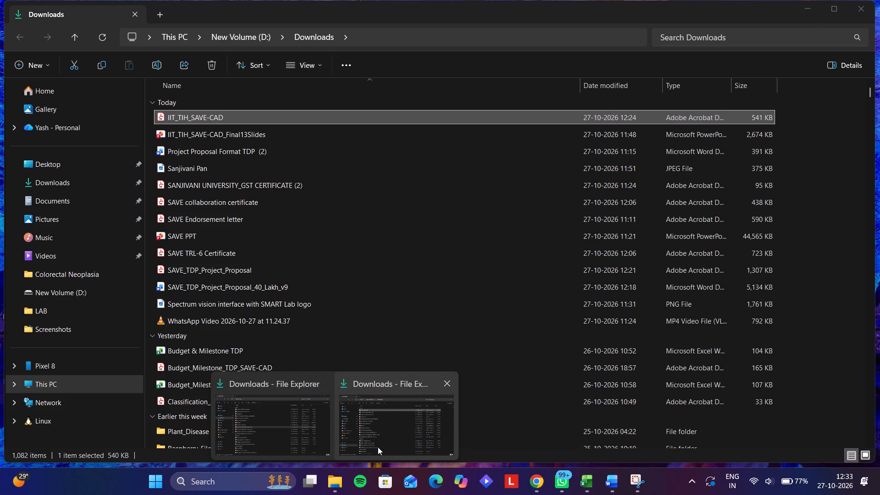
pyautogui.click(330, 445)
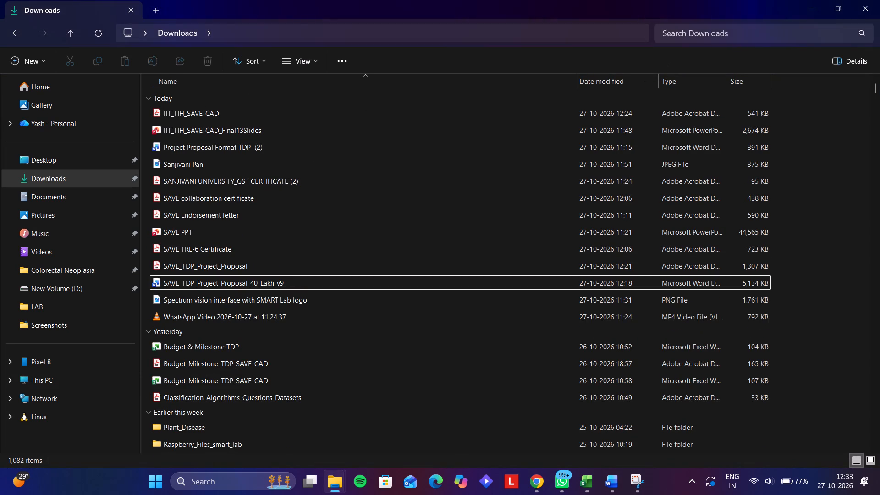
pyautogui.click(682, 32)
pyautogui.write('sa')
pyautogui.write('ve')
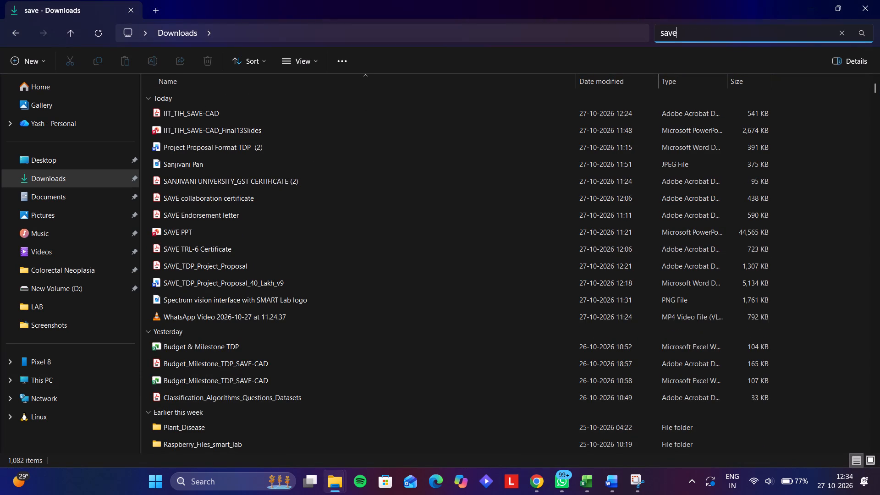
pyautogui.scroll(-8, 236, 282)
pyautogui.scroll(12, 236, 281)
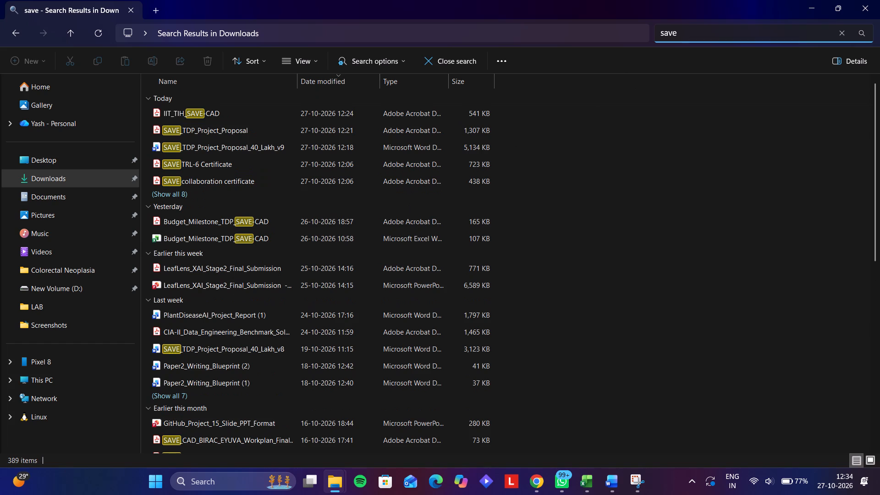
pyautogui.moveTo(703, 38); pyautogui.dragTo(652, 42)
pyautogui.press('BackSpace')
pyautogui.press('BackSpace')
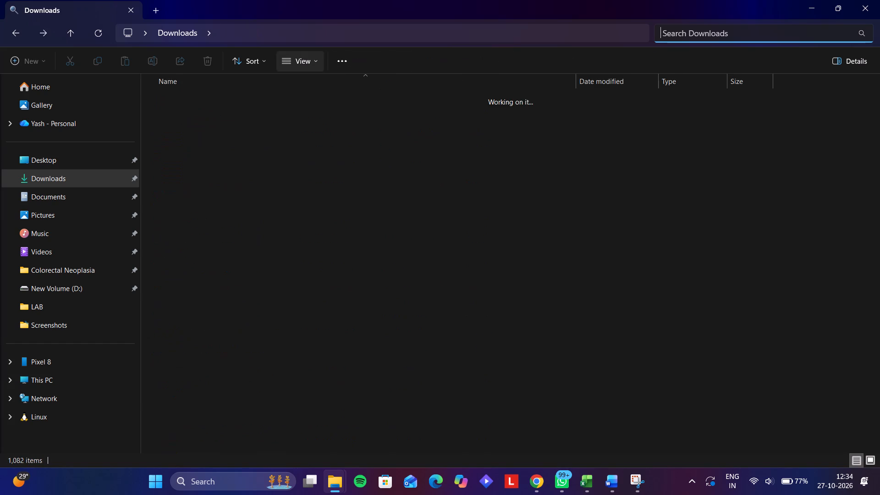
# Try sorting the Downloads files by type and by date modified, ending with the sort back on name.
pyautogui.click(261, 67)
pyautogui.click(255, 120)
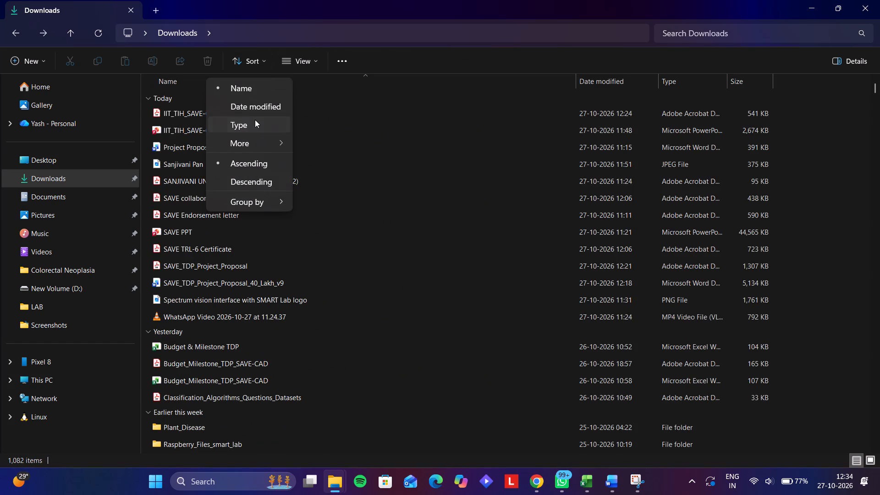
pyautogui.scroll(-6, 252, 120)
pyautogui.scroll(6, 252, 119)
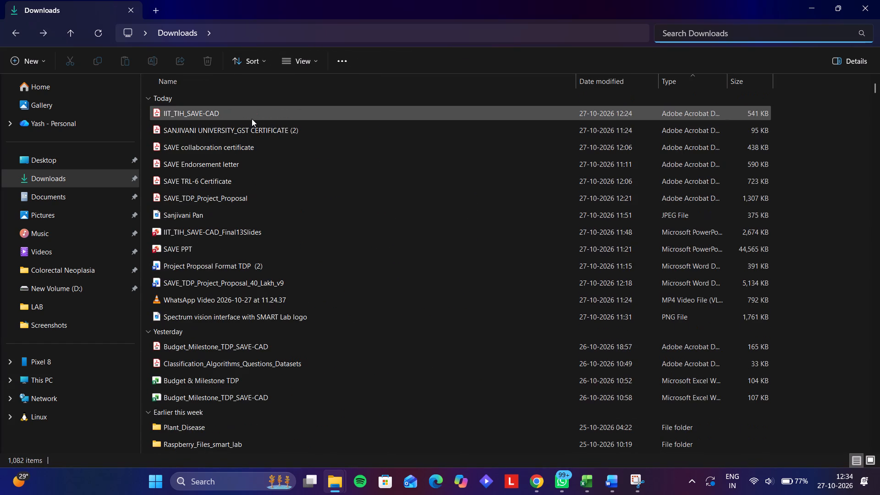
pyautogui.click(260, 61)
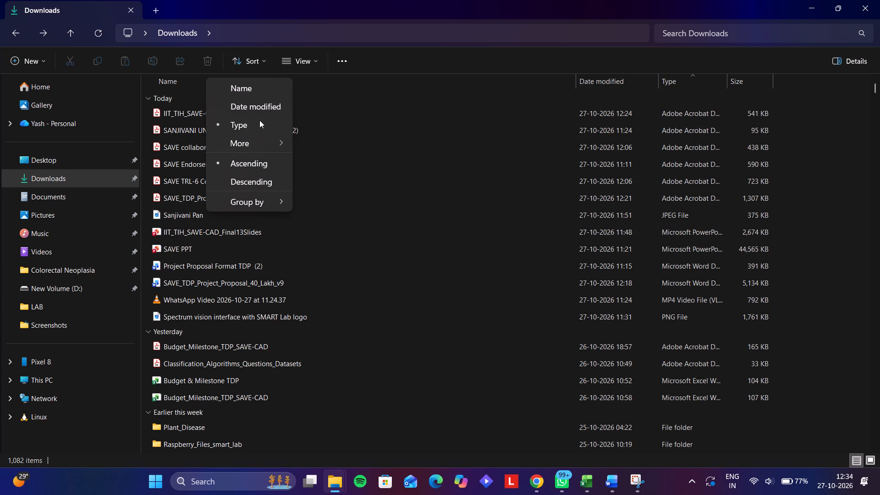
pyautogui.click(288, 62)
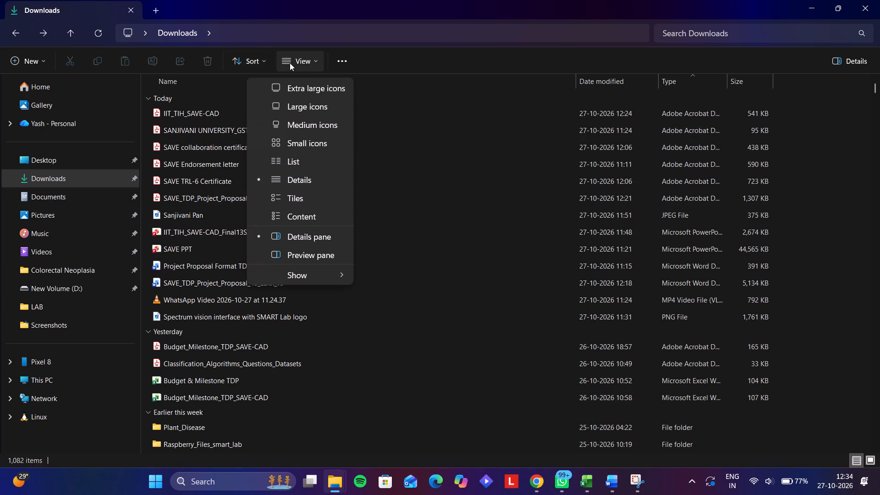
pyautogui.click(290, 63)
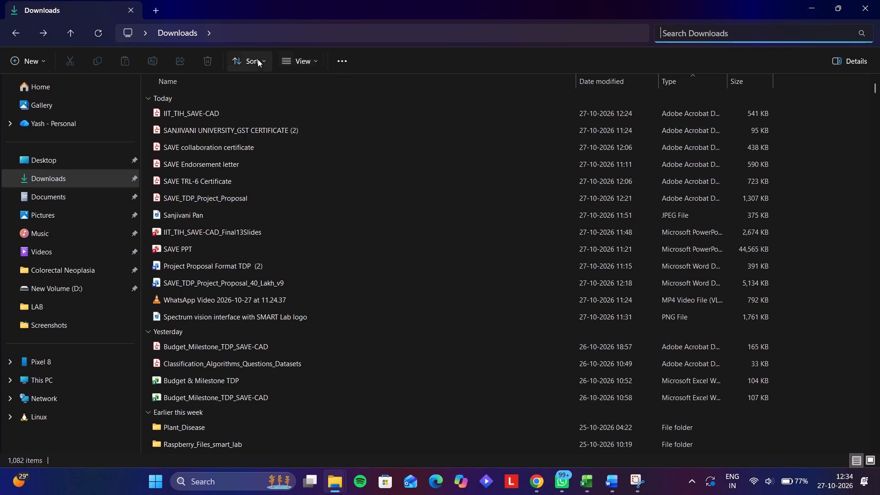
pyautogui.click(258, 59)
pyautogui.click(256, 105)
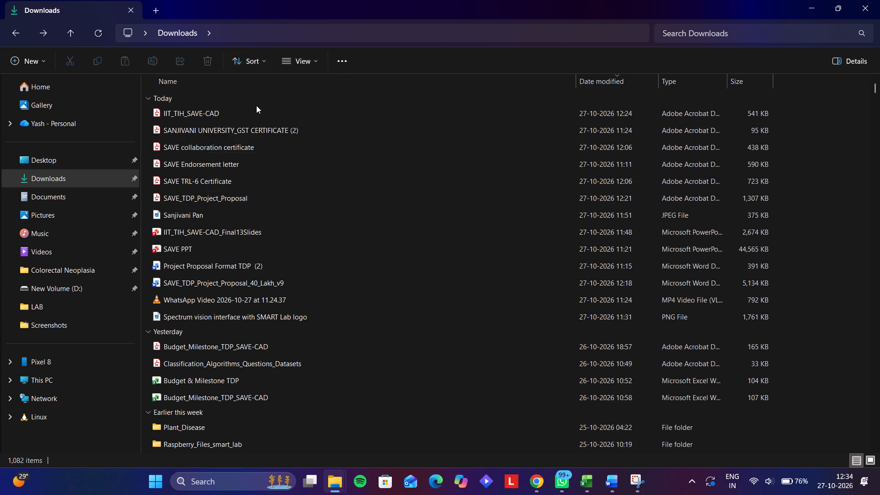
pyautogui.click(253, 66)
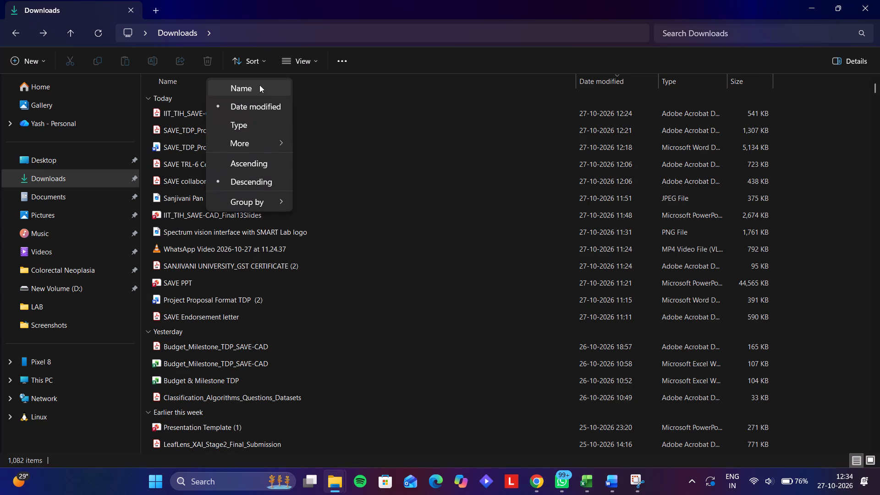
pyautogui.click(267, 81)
# Look through the Downloads folder's dated file groups for a SAVE demo video.
pyautogui.scroll(-4, 296, 119)
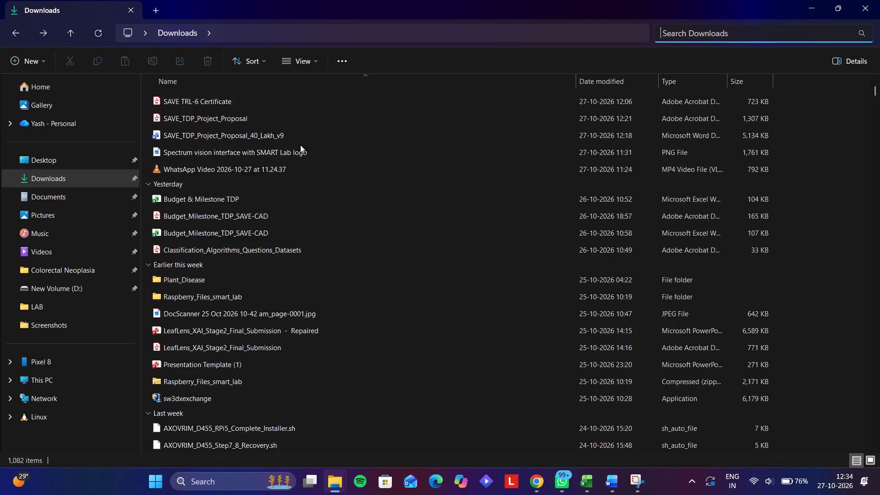
pyautogui.scroll(-18, 300, 145)
pyautogui.scroll(-11, 875, 203)
pyautogui.scroll(2, 871, 207)
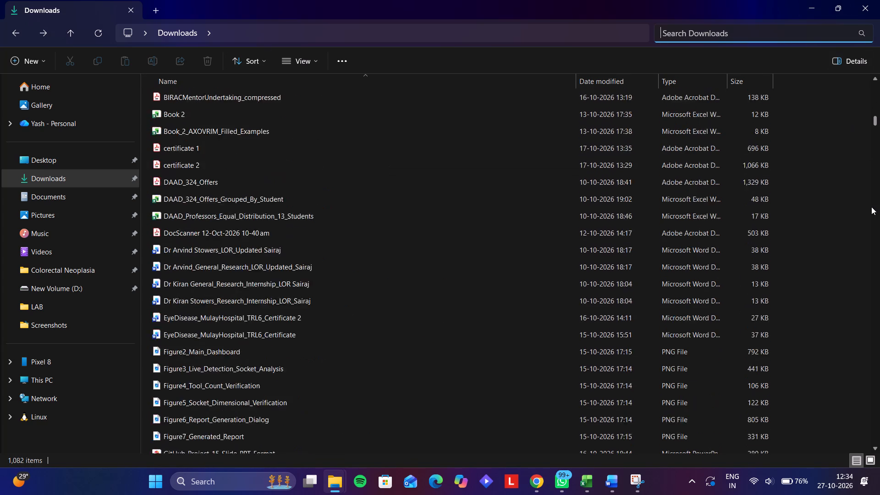
pyautogui.scroll(7, 871, 207)
pyautogui.scroll(4, 418, 203)
pyautogui.scroll(-12, 418, 203)
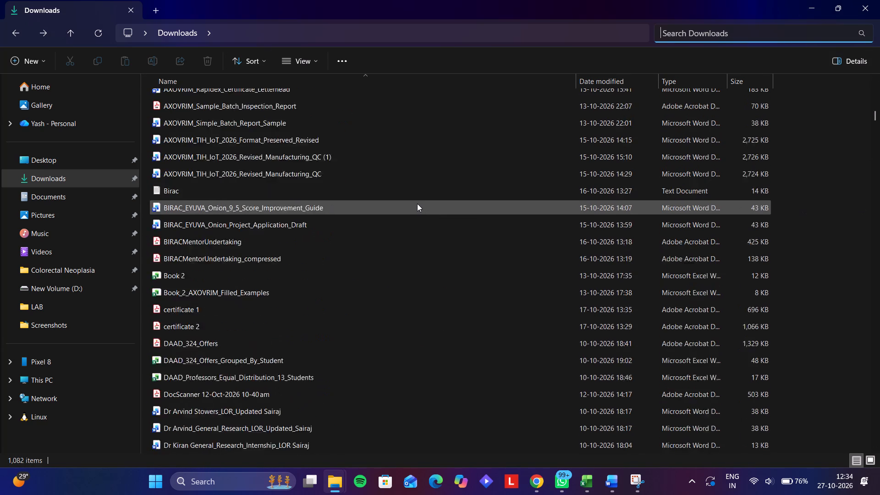
pyautogui.scroll(-5, 417, 203)
pyautogui.scroll(-17, 417, 203)
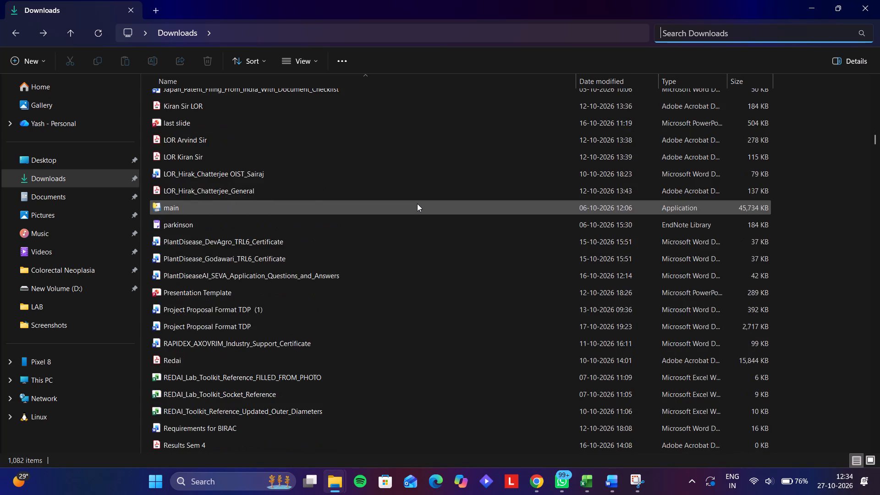
pyautogui.scroll(-20, 417, 203)
pyautogui.scroll(-9, 417, 203)
pyautogui.scroll(10, 417, 203)
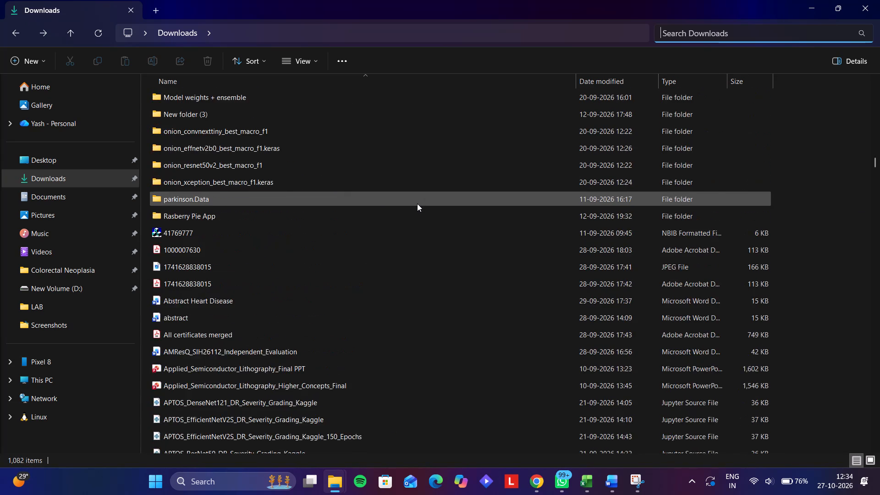
pyautogui.scroll(15, 417, 203)
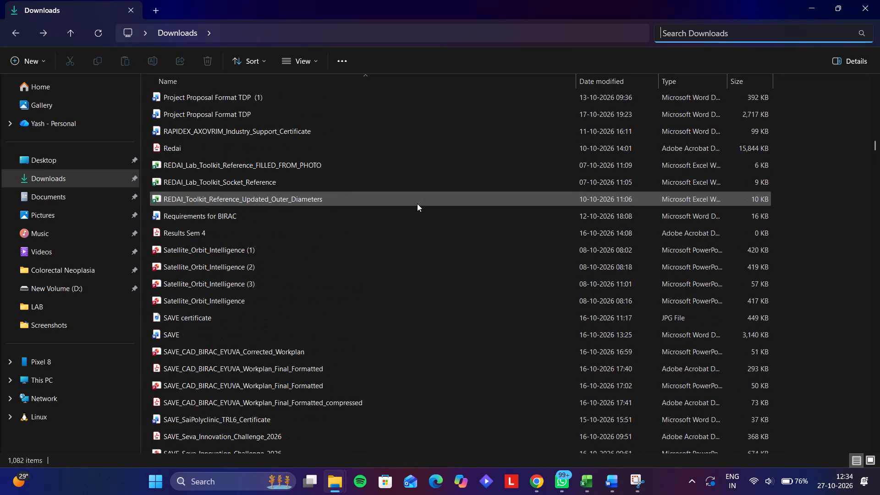
pyautogui.scroll(12, 417, 203)
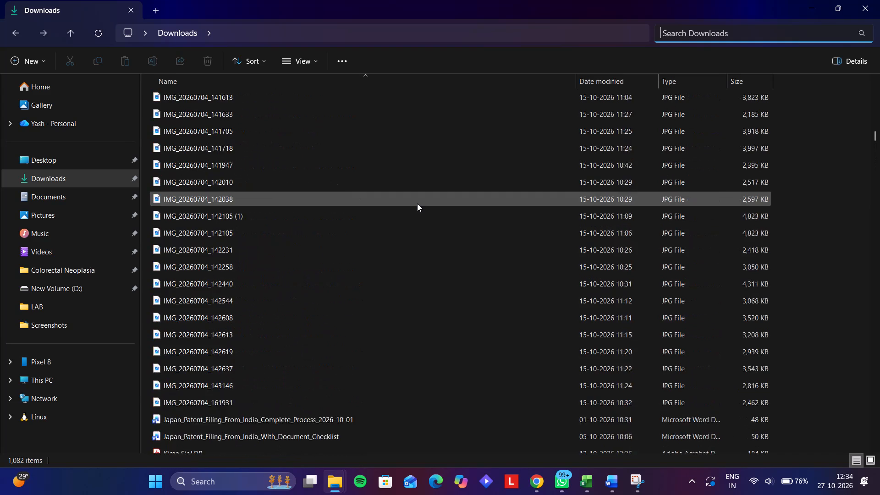
pyautogui.scroll(14, 417, 203)
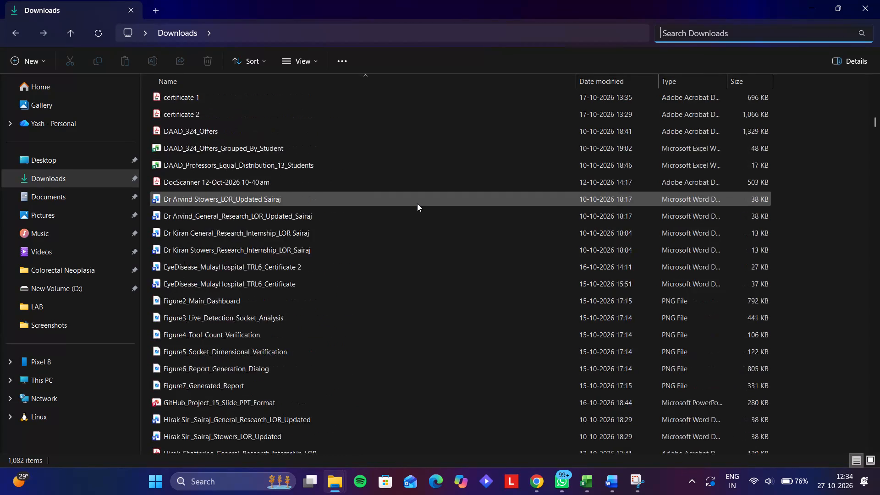
pyautogui.scroll(10, 417, 203)
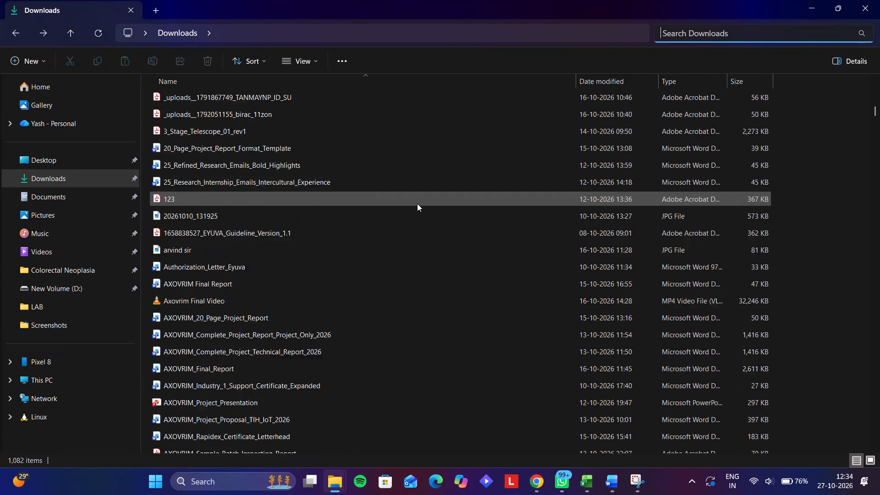
pyautogui.scroll(5, 417, 203)
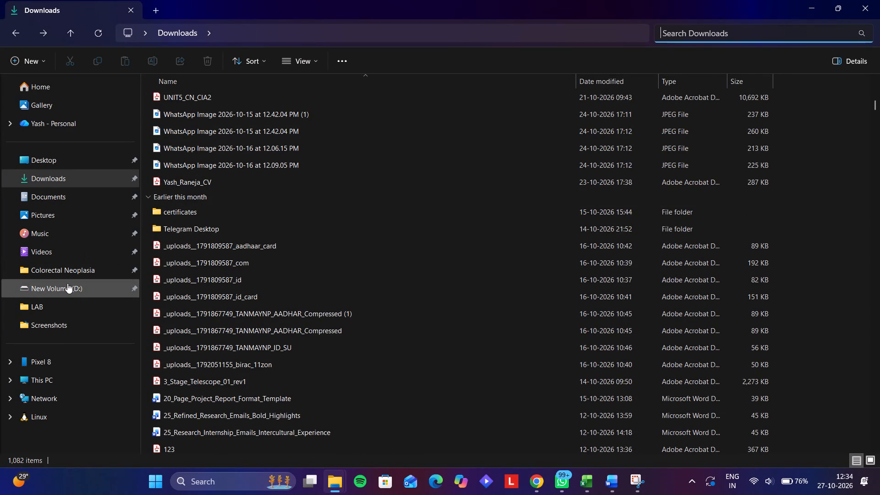
# Open the LAB folder on New Volume (E:) and open the SAVE recording video in it.
pyautogui.click(63, 309)
pyautogui.scroll(-6, 340, 283)
pyautogui.scroll(6, 341, 283)
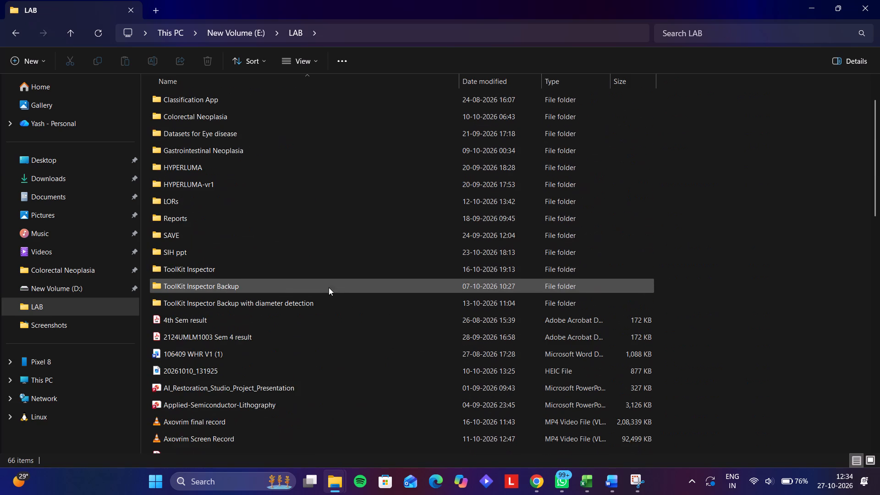
pyautogui.scroll(-2, 318, 290)
pyautogui.scroll(-19, 194, 236)
pyautogui.scroll(-6, 194, 242)
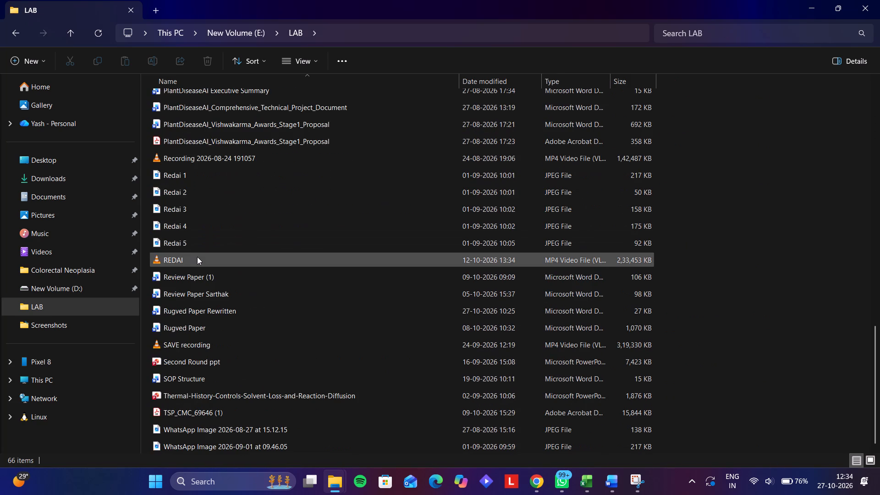
pyautogui.scroll(-6, 197, 257)
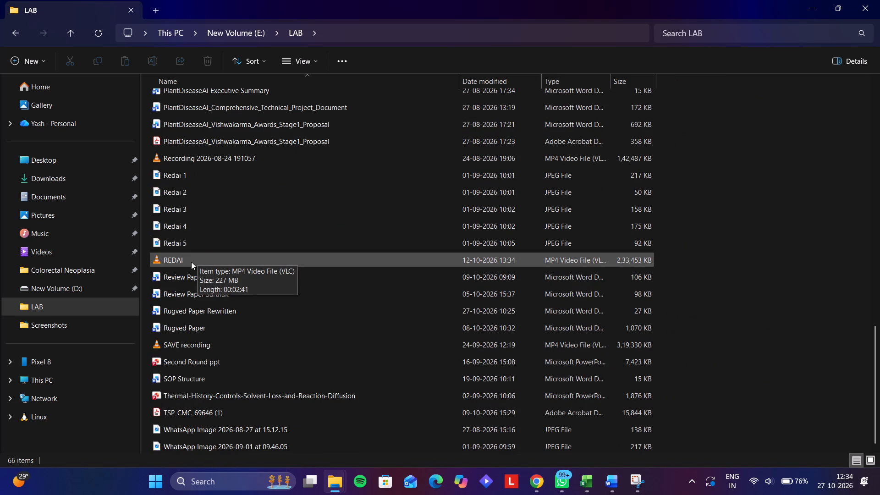
pyautogui.scroll(-2, 191, 263)
pyautogui.doubleClick(223, 342)
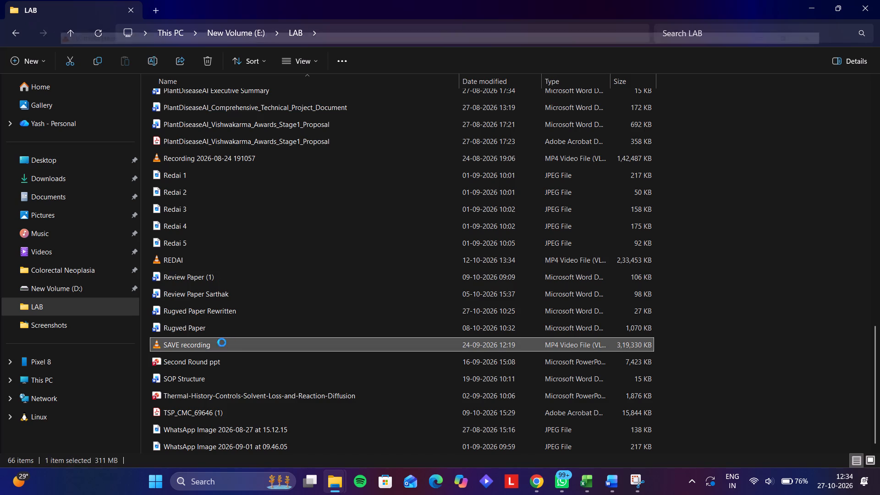
# Skim through the SAVE recording video at several points to check its content, and close it.
pyautogui.click(215, 448)
pyautogui.click(236, 448)
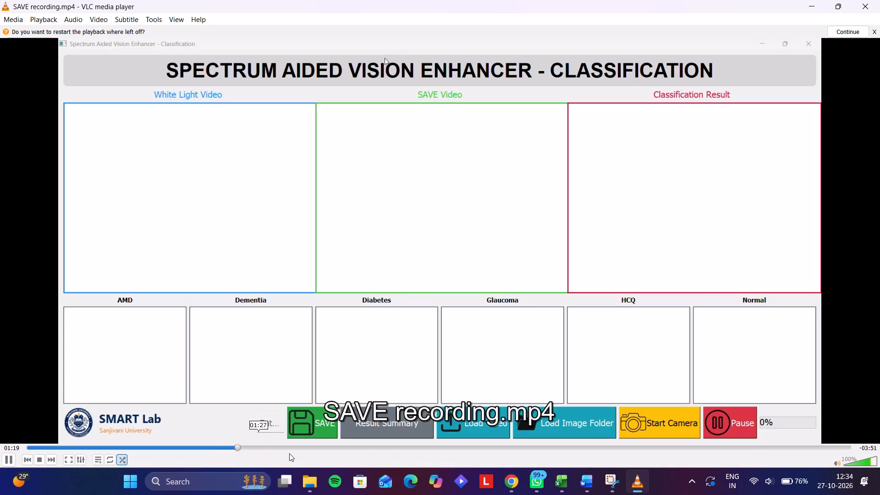
pyautogui.click(387, 458)
pyautogui.click(396, 445)
pyautogui.click(610, 452)
pyautogui.click(622, 451)
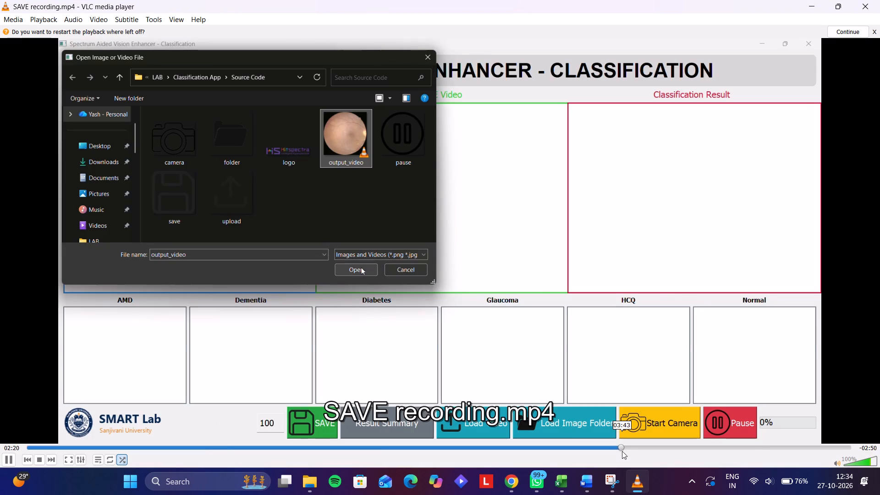
pyautogui.click(751, 449)
pyautogui.click(644, 441)
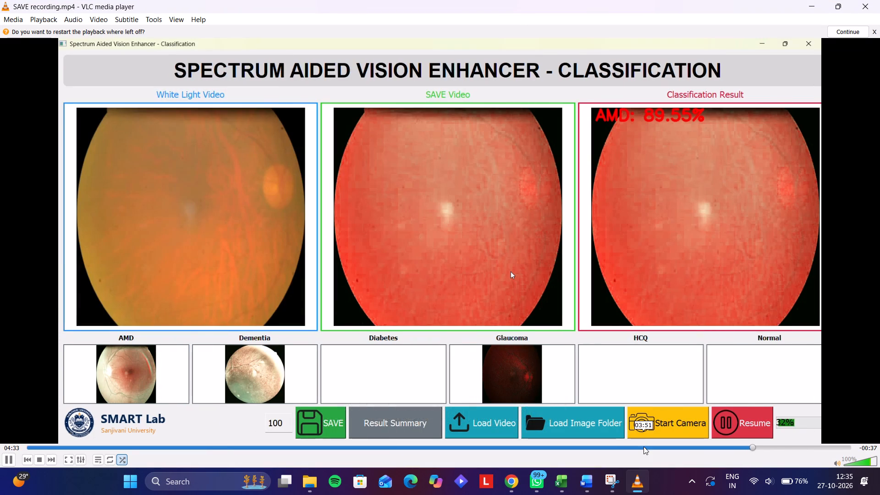
pyautogui.click(643, 446)
pyautogui.click(877, 9)
# Open the SIH ppt folder inside LAB and play the HyperLuma_26198 video from it.
pyautogui.scroll(13, 214, 294)
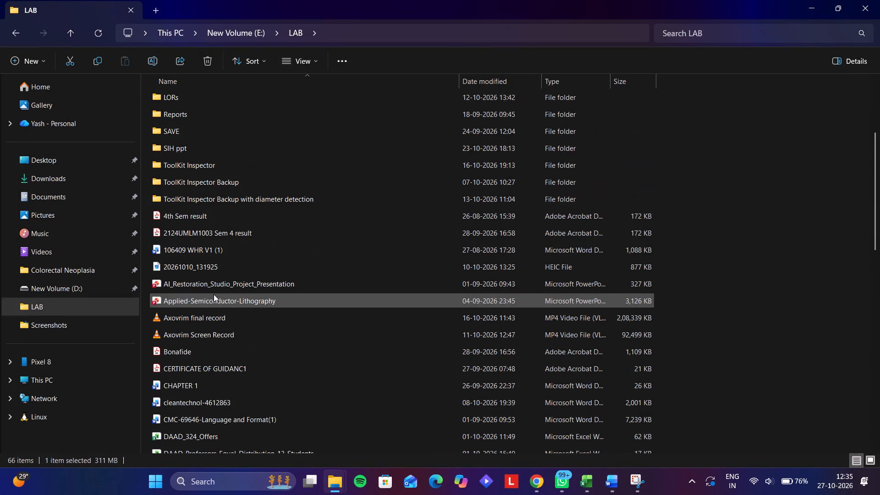
pyautogui.scroll(4, 214, 294)
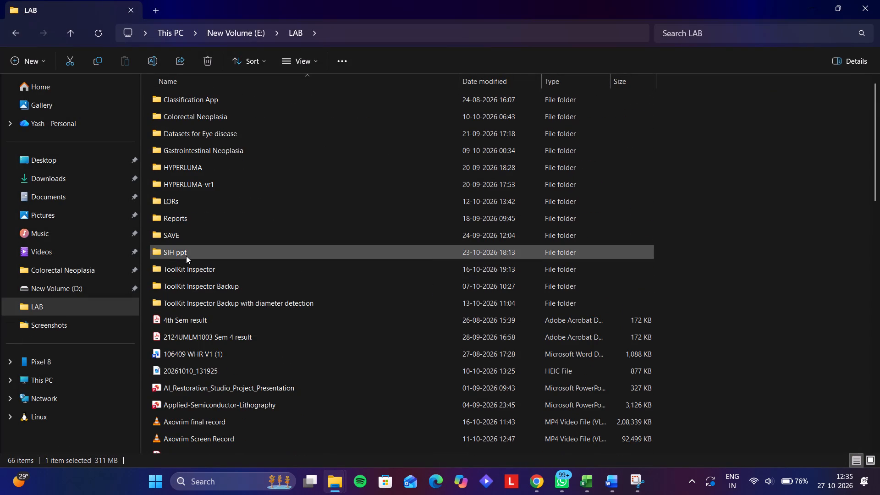
pyautogui.doubleClick(186, 256)
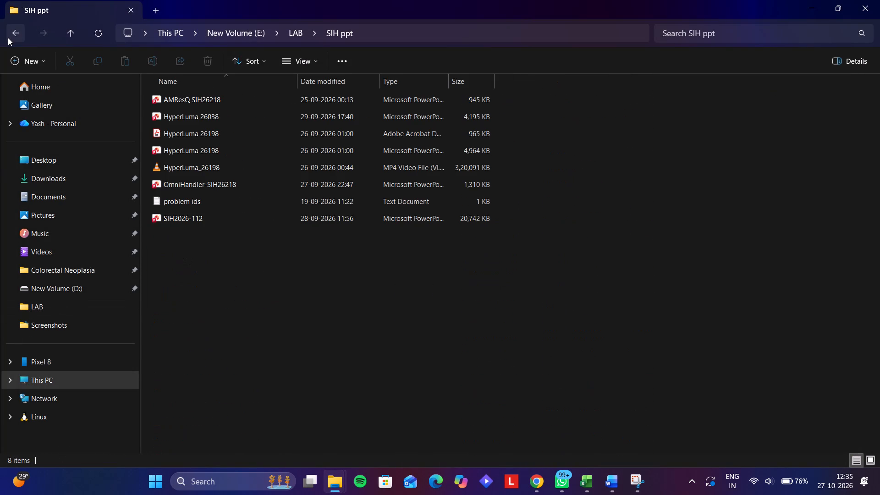
pyautogui.doubleClick(226, 168)
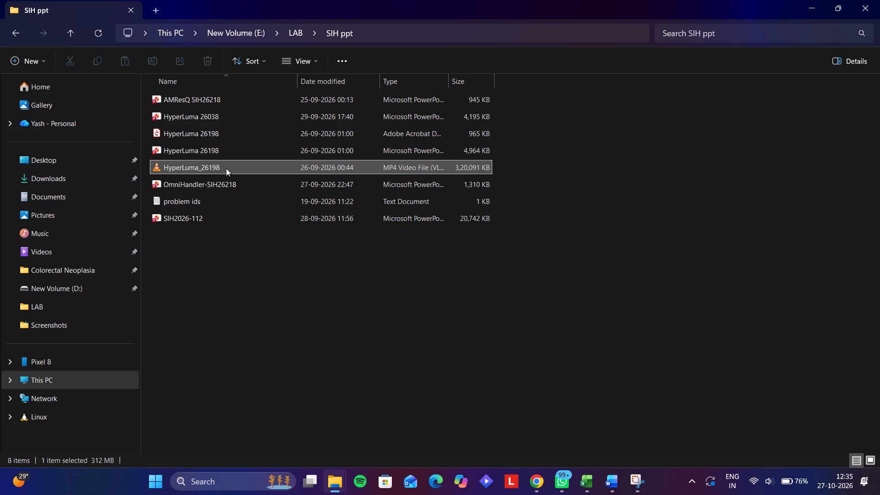
# Skim through the HyperLuma_26198 video at several points to locate the start of the SAVE detection demo.
pyautogui.click(207, 446)
pyautogui.click(323, 449)
pyautogui.click(444, 450)
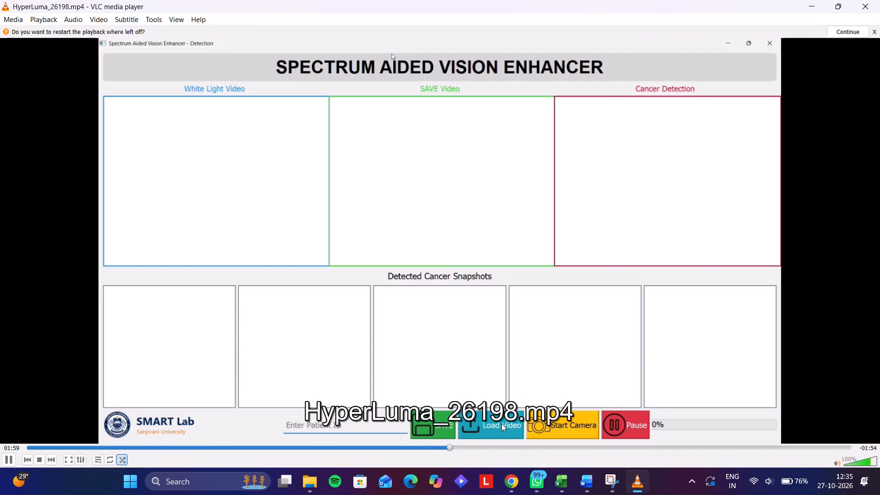
pyautogui.click(579, 449)
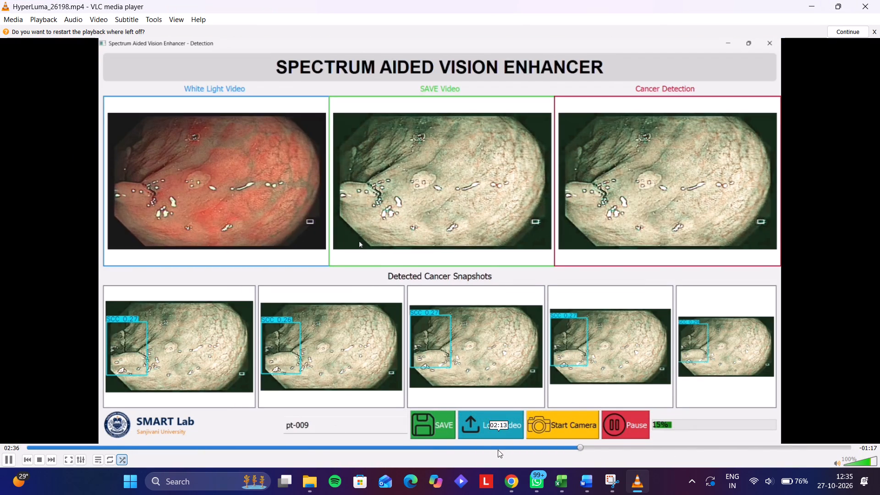
pyautogui.click(452, 443)
pyautogui.click(446, 447)
pyautogui.click(434, 447)
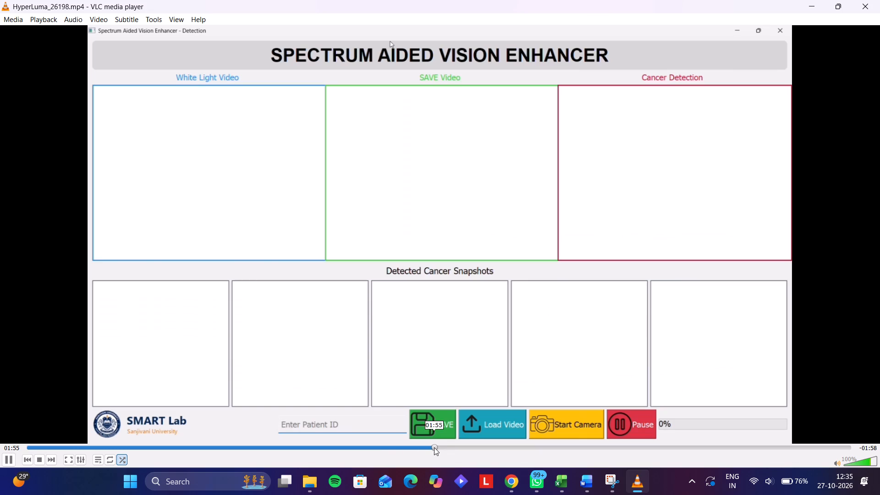
pyautogui.click(378, 447)
pyautogui.click(333, 447)
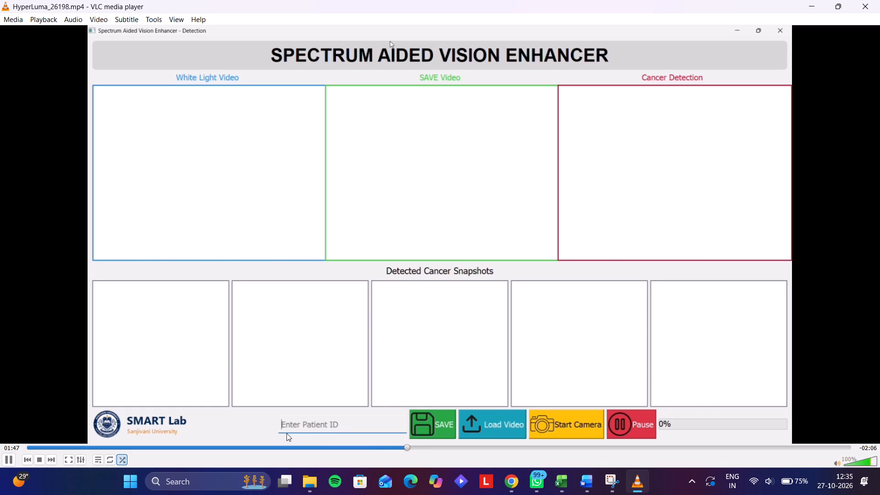
# Step back to about 01:39 in the video, review the playback from there, and pause at 02:00.
pyautogui.press('space')
pyautogui.press('space')
pyautogui.press('space')
pyautogui.press('Left')
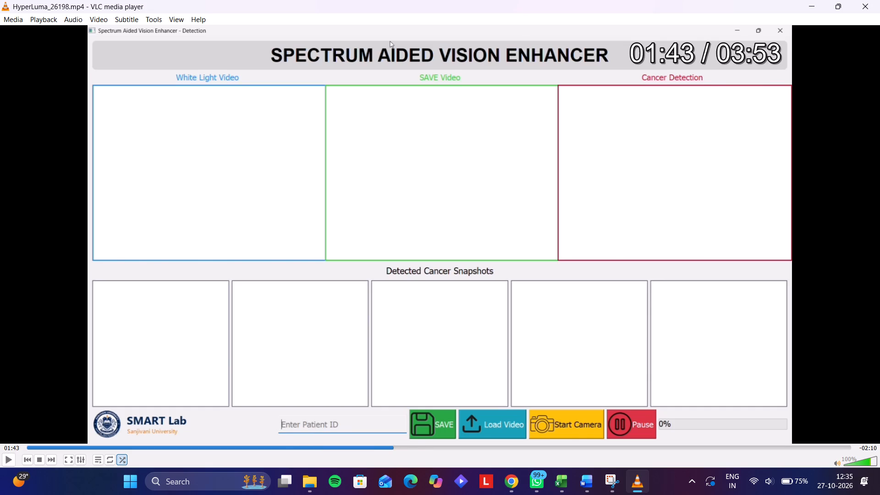
pyautogui.press('Left')
pyautogui.press('space')
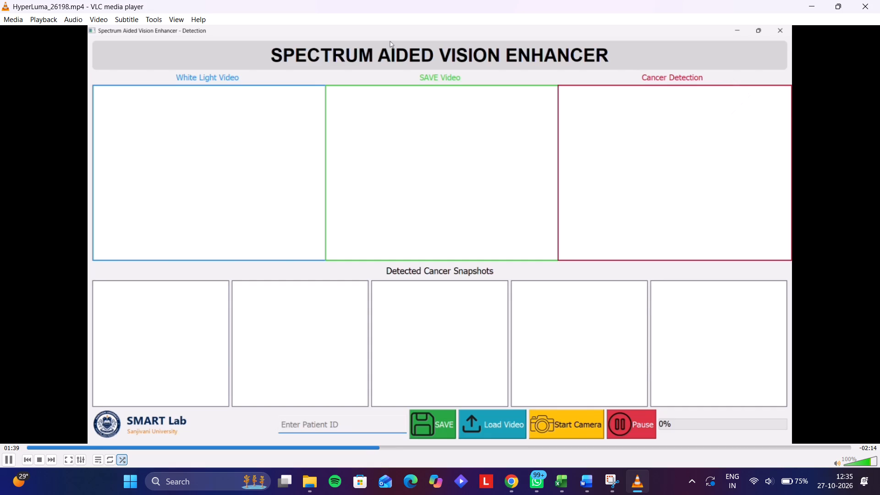
pyautogui.press('space')
pyautogui.press('space')
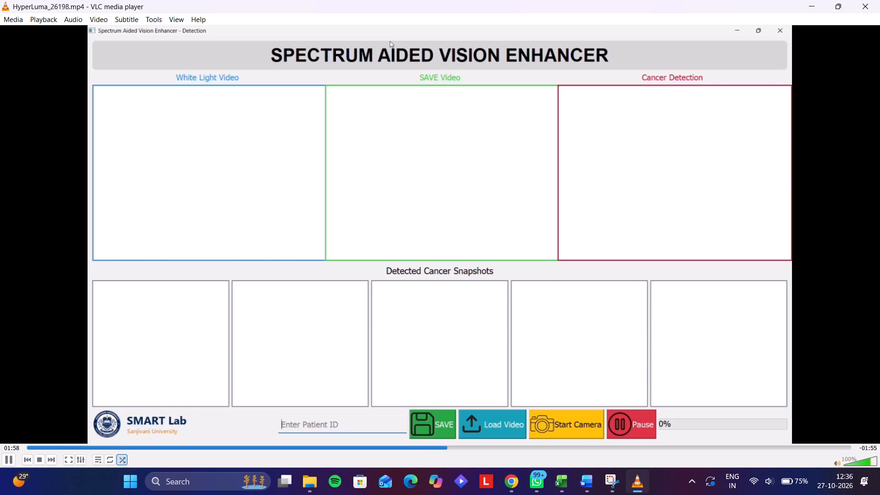
pyautogui.press('space')
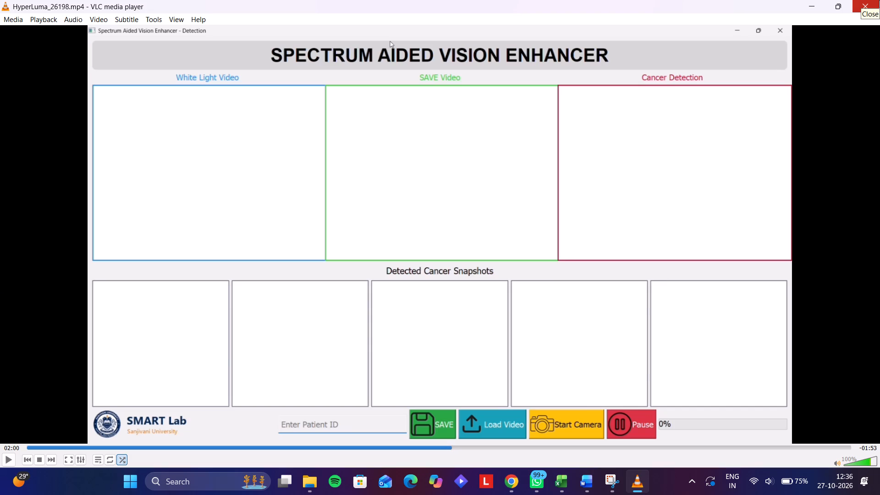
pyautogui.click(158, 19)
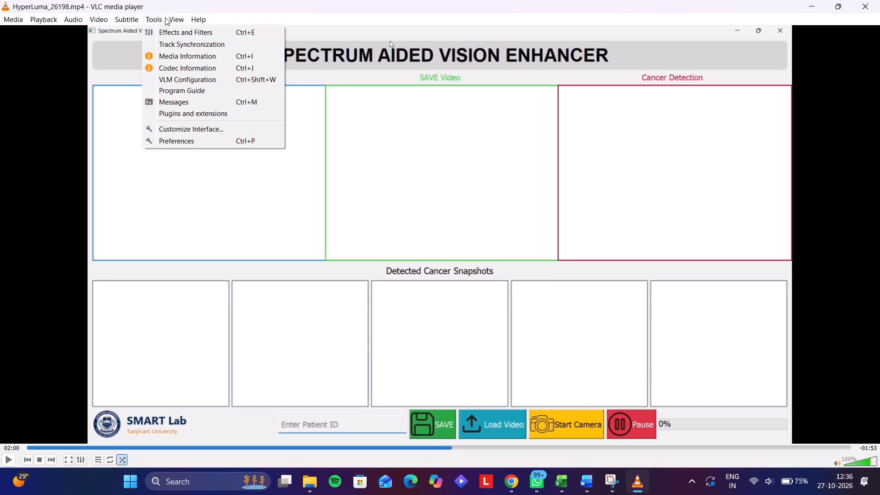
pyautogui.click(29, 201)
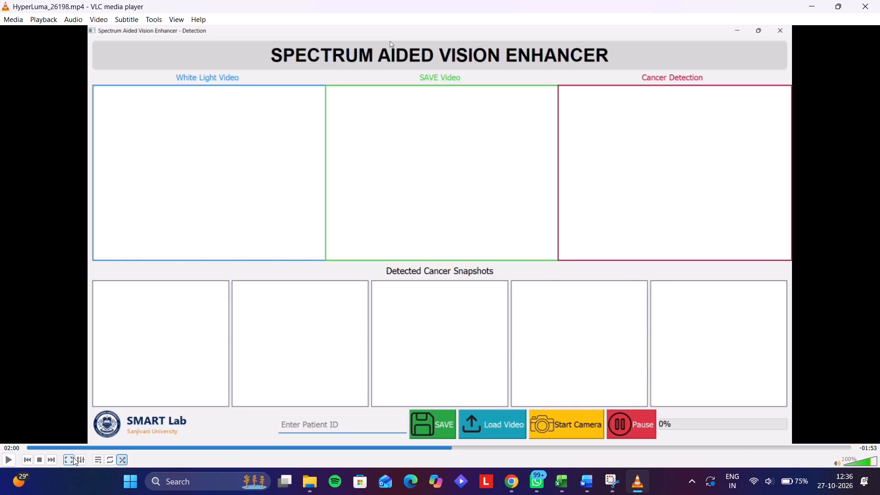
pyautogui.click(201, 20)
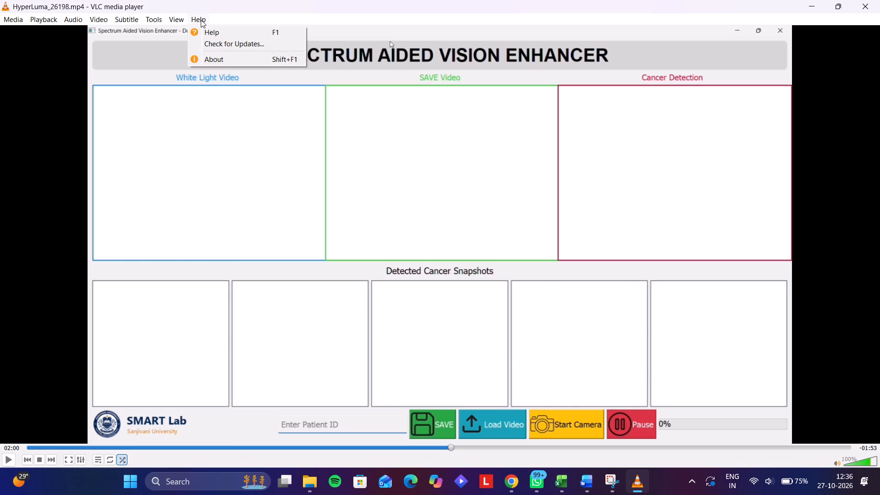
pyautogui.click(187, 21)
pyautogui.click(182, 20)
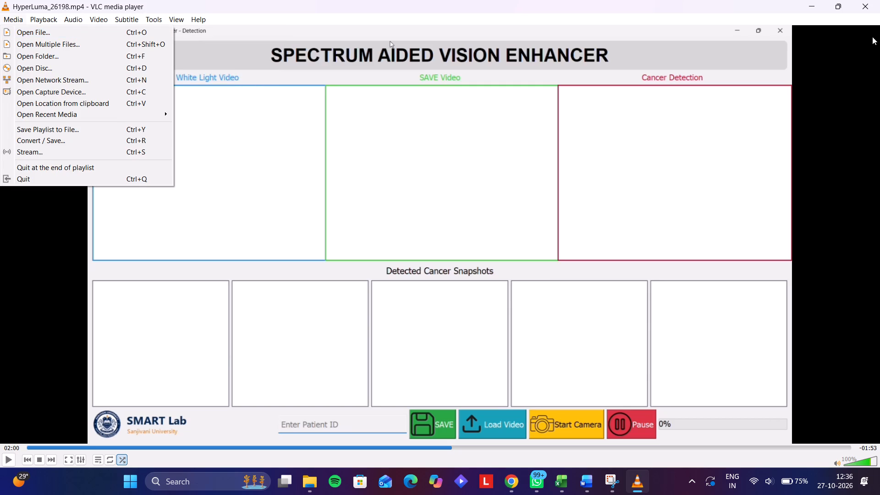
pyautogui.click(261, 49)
# Close the video player and open the HyperLuma_26198 video with Microsoft Clipchamp.
pyautogui.click(879, 6)
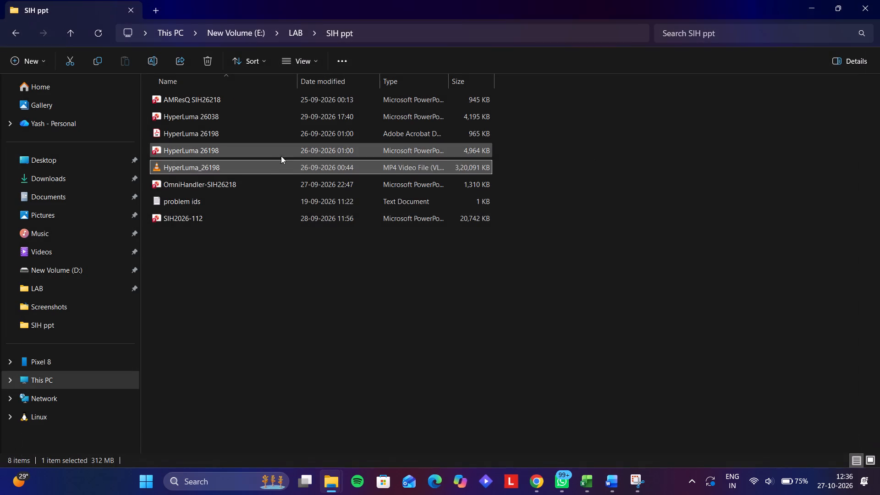
pyautogui.rightClick(271, 169)
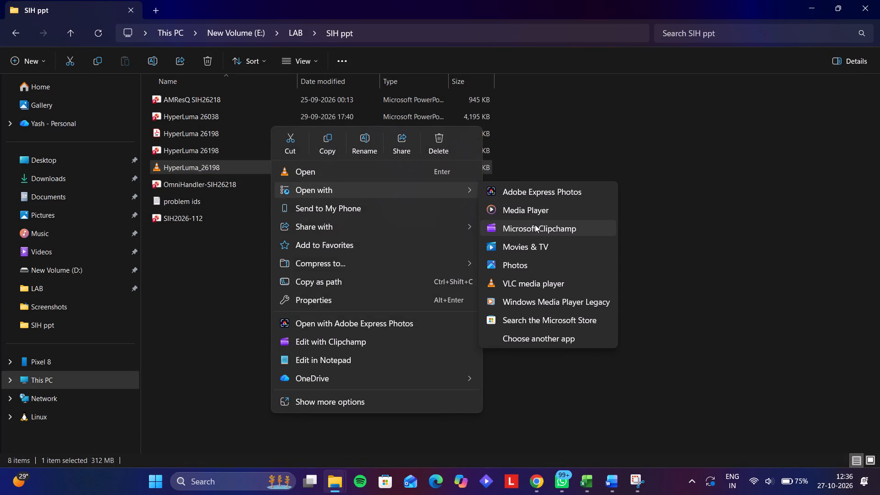
pyautogui.click(535, 225)
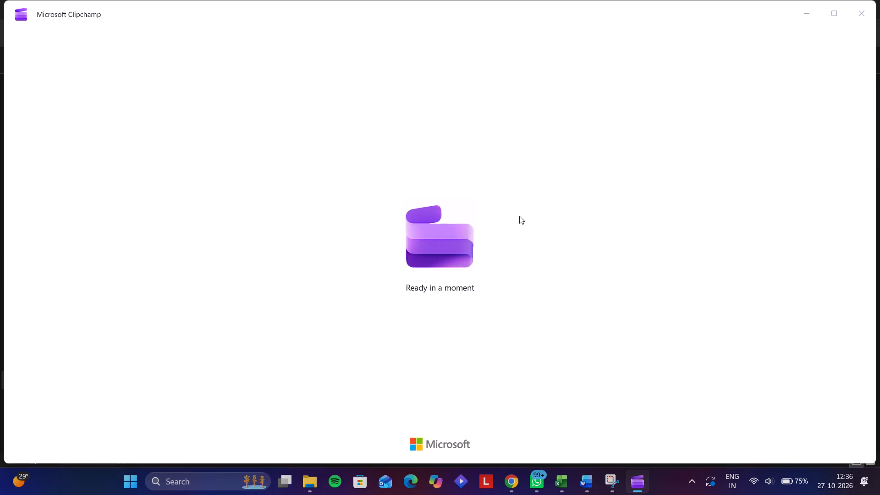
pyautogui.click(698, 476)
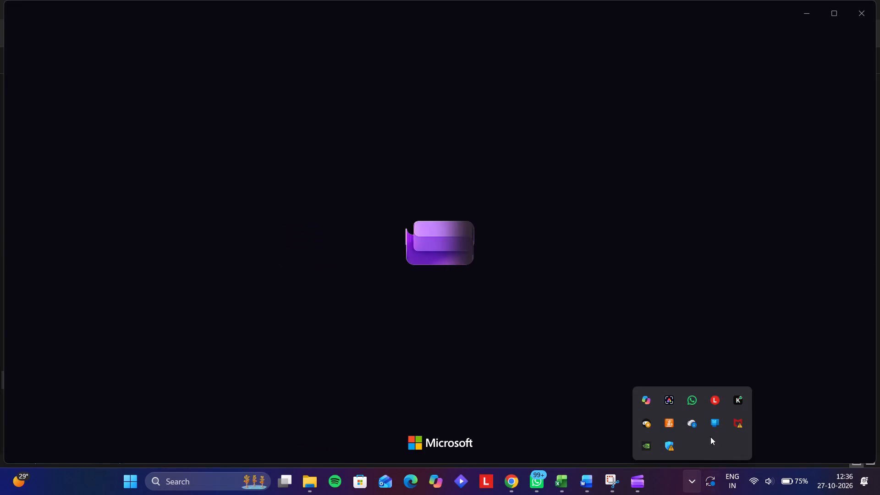
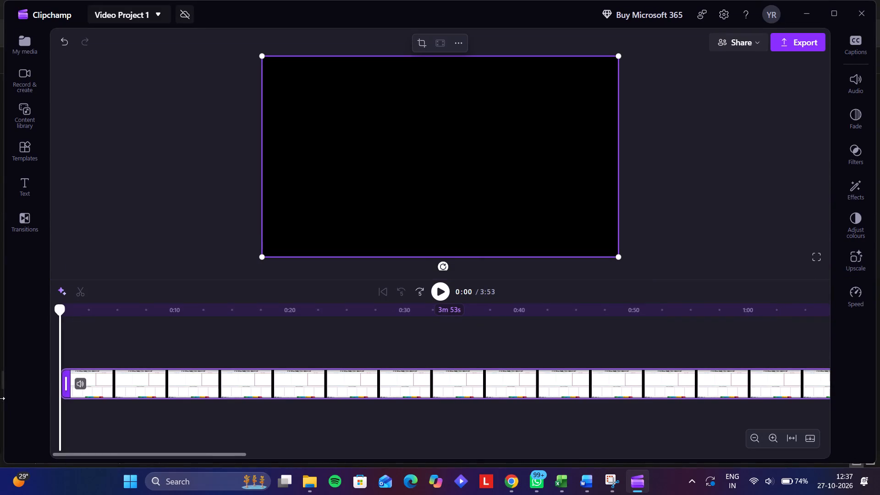
# Trim the start of the HyperLuma_26198 clip to about 1:40, where the Spectrum Aided Vision Enhancer screen is shown.
pyautogui.moveTo(66, 381); pyautogui.dragTo(312, 382)
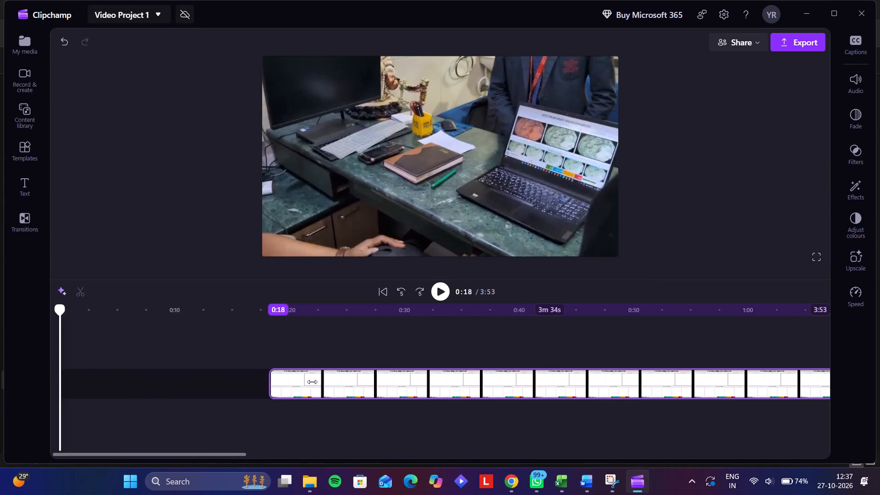
pyautogui.moveTo(312, 382); pyautogui.dragTo(547, 381)
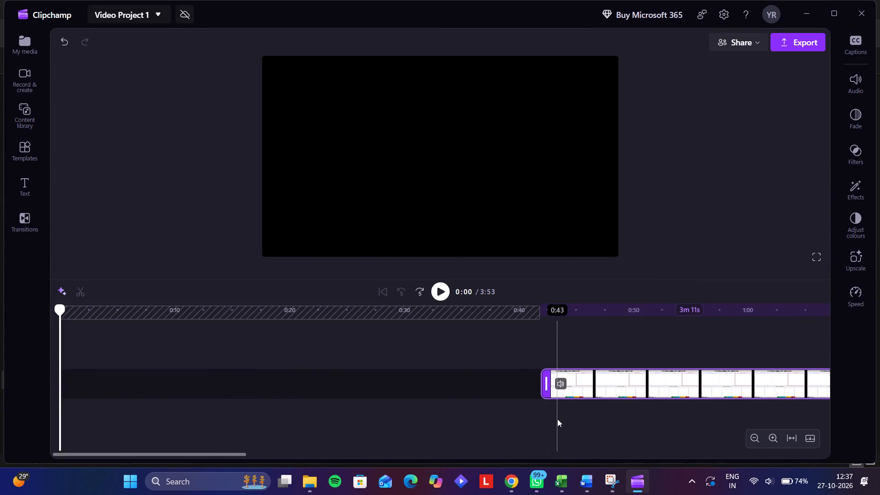
pyautogui.hscroll(-2, 557, 419)
pyautogui.hscroll(1, 192, 465)
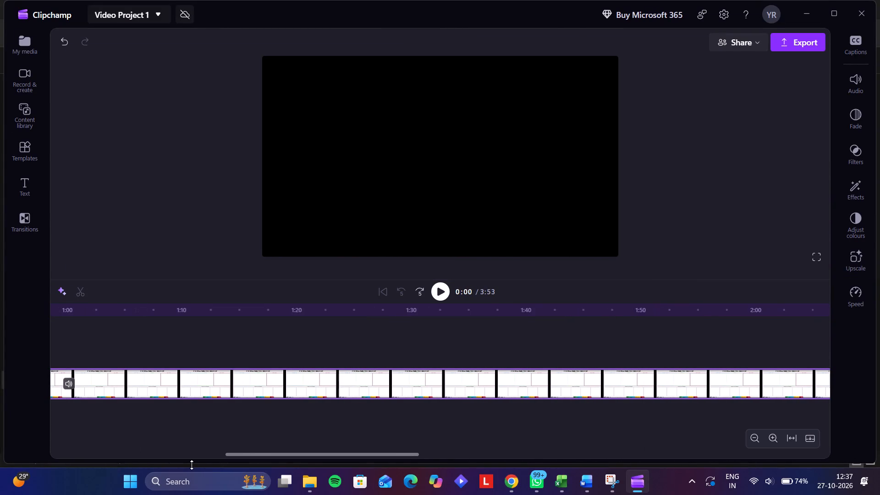
pyautogui.hscroll(1, 192, 465)
pyautogui.click(243, 374)
pyautogui.hscroll(1, 243, 374)
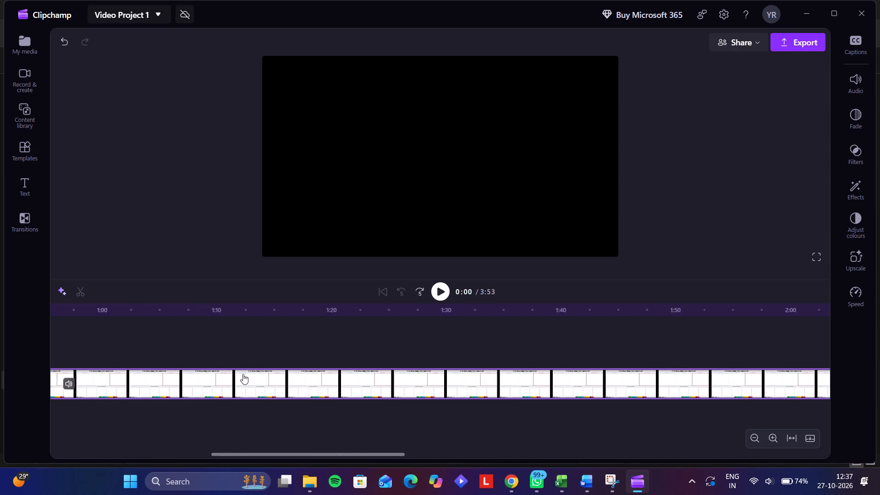
pyautogui.hscroll(1, 243, 374)
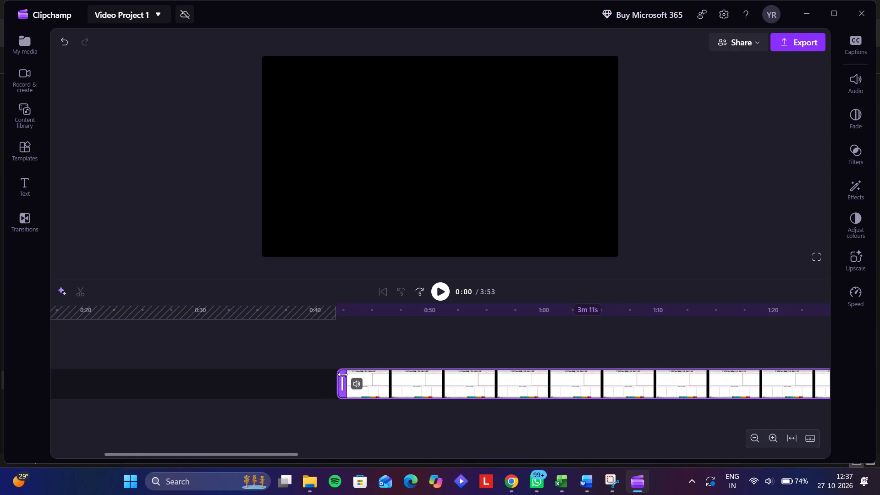
pyautogui.moveTo(342, 374); pyautogui.dragTo(681, 362)
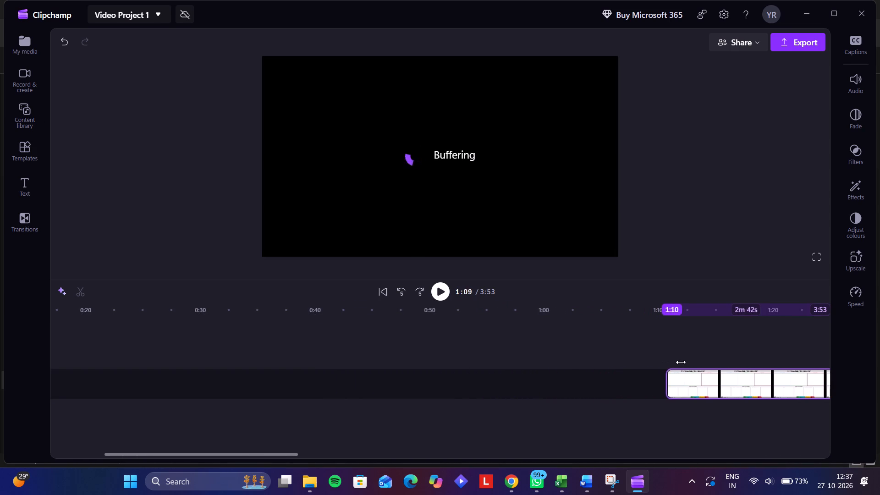
pyautogui.moveTo(681, 362); pyautogui.dragTo(879, 372)
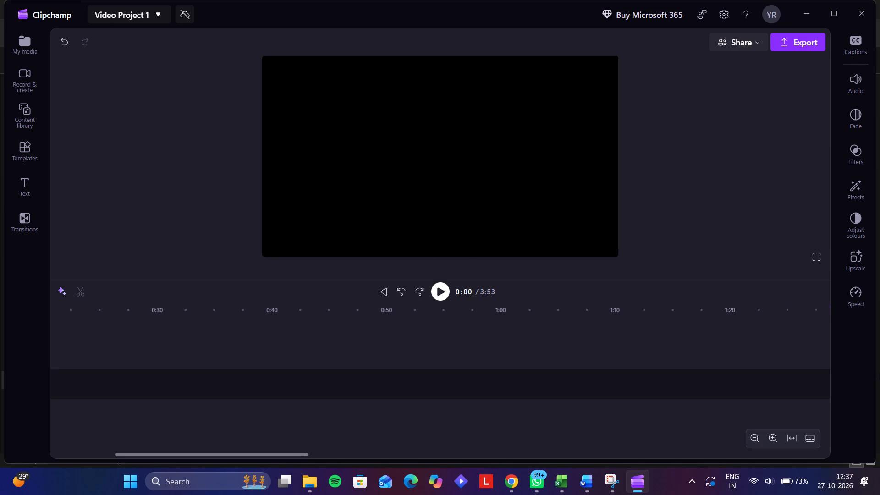
pyautogui.hscroll(-3, 703, 398)
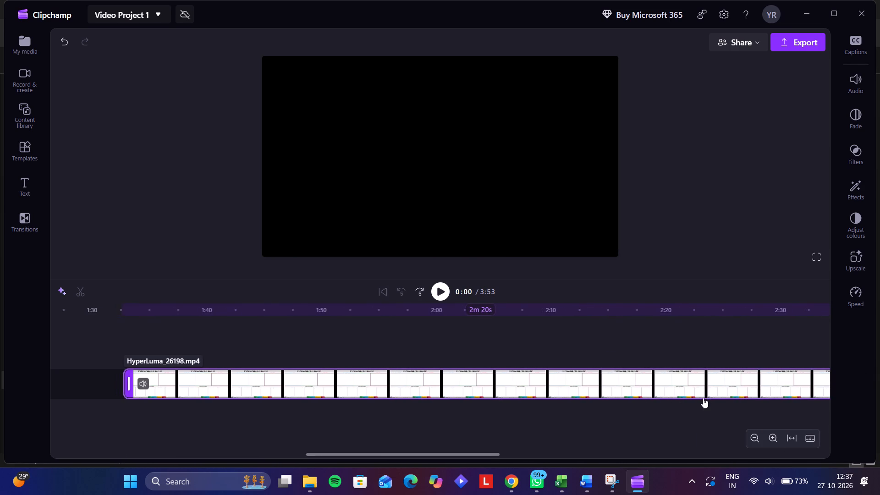
pyautogui.moveTo(136, 380); pyautogui.dragTo(146, 379)
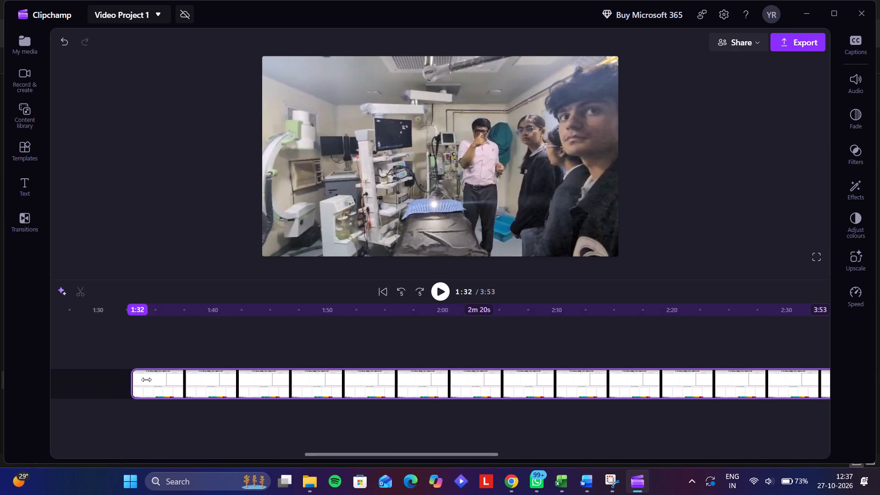
pyautogui.moveTo(146, 379); pyautogui.dragTo(254, 379)
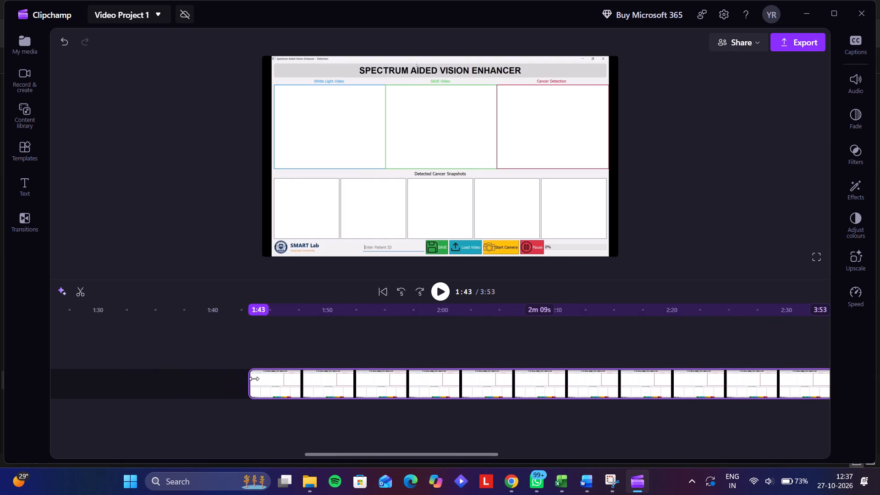
pyautogui.moveTo(254, 379); pyautogui.dragTo(226, 380)
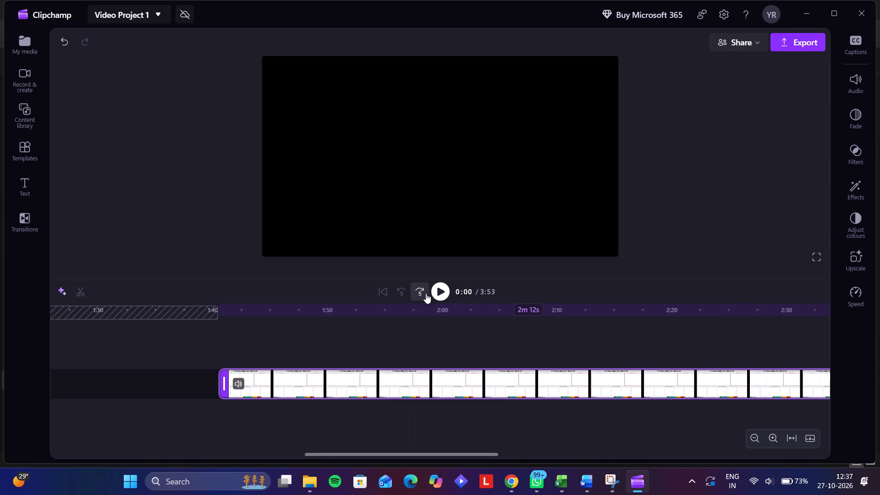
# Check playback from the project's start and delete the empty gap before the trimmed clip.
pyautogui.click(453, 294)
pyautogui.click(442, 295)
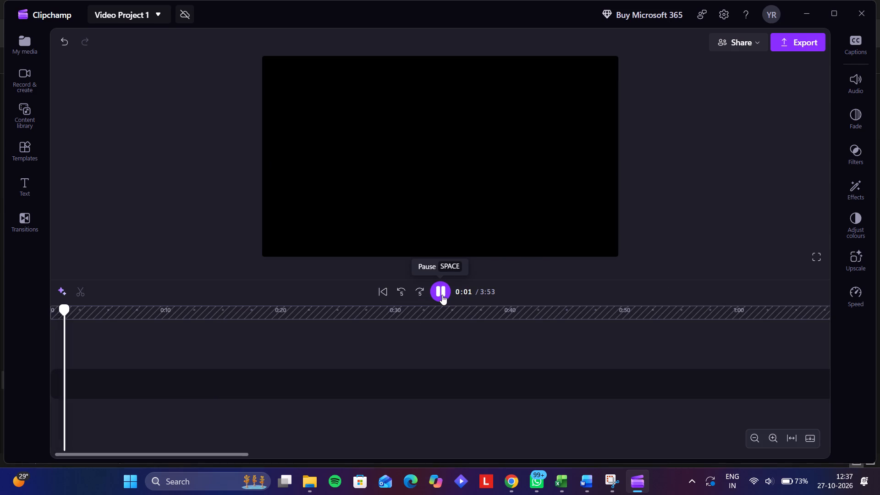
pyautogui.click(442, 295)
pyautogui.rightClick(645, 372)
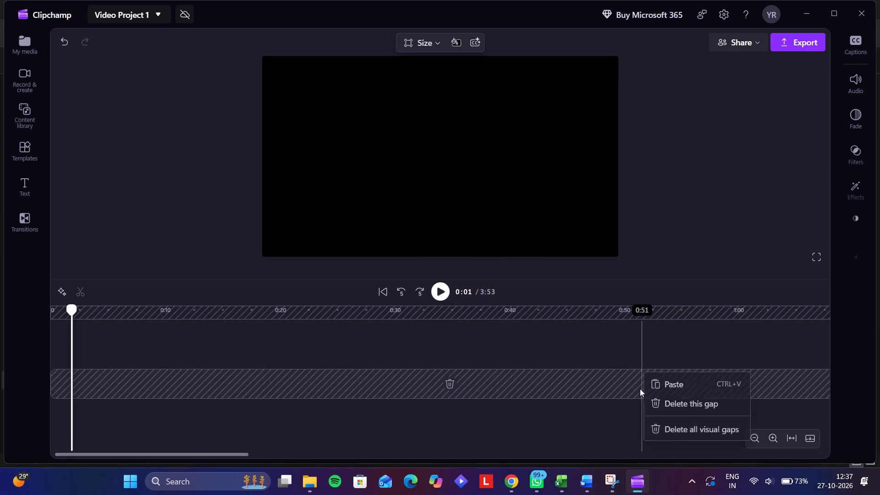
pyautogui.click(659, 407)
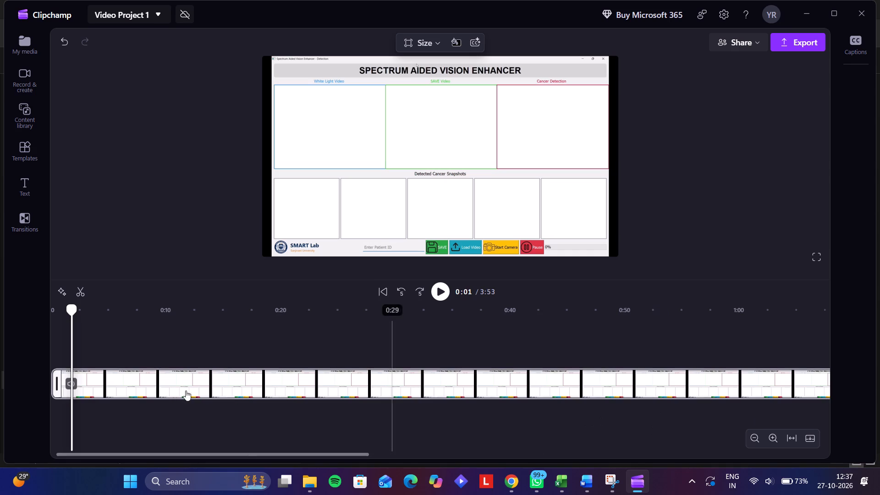
# Return the playhead to 0:00, play the opening of the trimmed clip, and pause at about 0:06.
pyautogui.moveTo(71, 342); pyautogui.dragTo(61, 342)
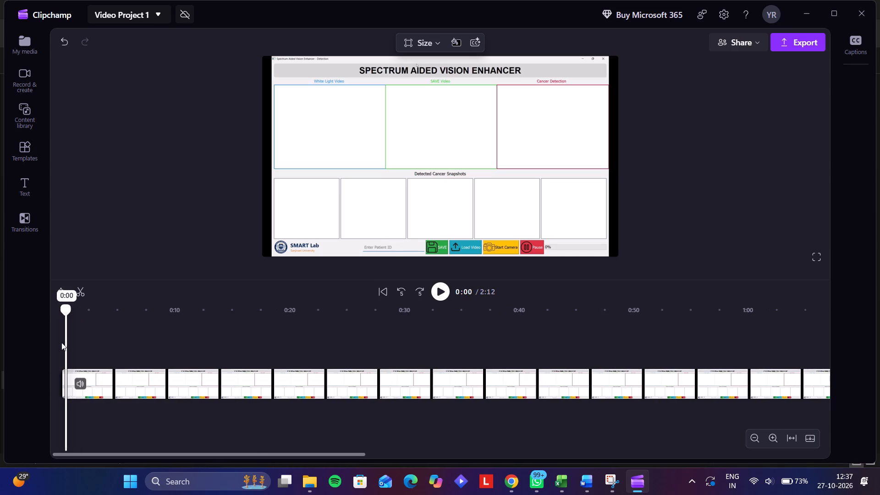
pyautogui.moveTo(61, 342); pyautogui.dragTo(56, 342)
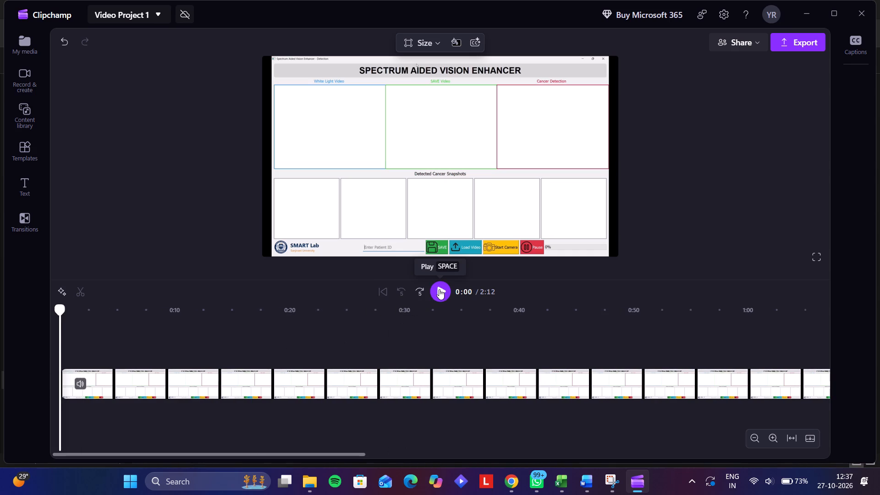
pyautogui.click(439, 289)
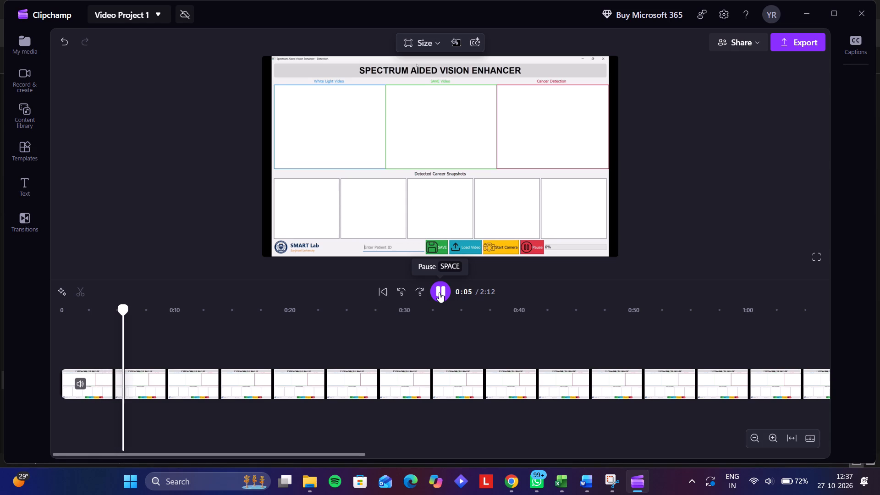
pyautogui.click(439, 292)
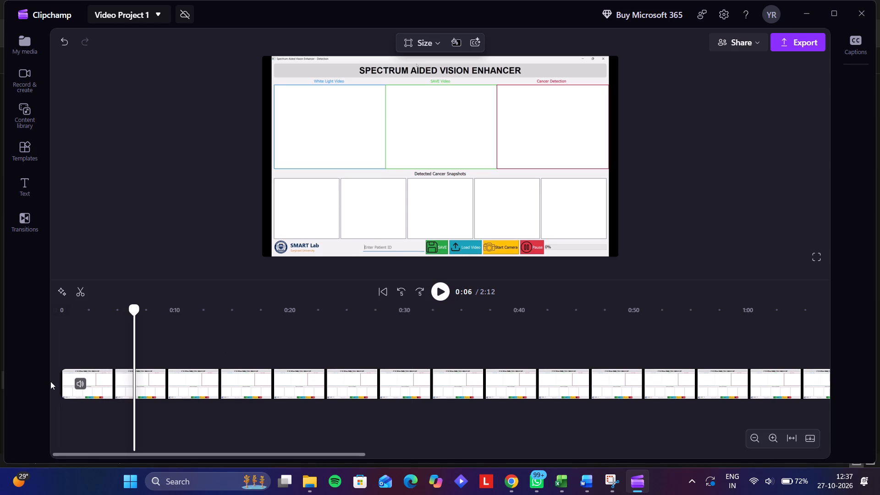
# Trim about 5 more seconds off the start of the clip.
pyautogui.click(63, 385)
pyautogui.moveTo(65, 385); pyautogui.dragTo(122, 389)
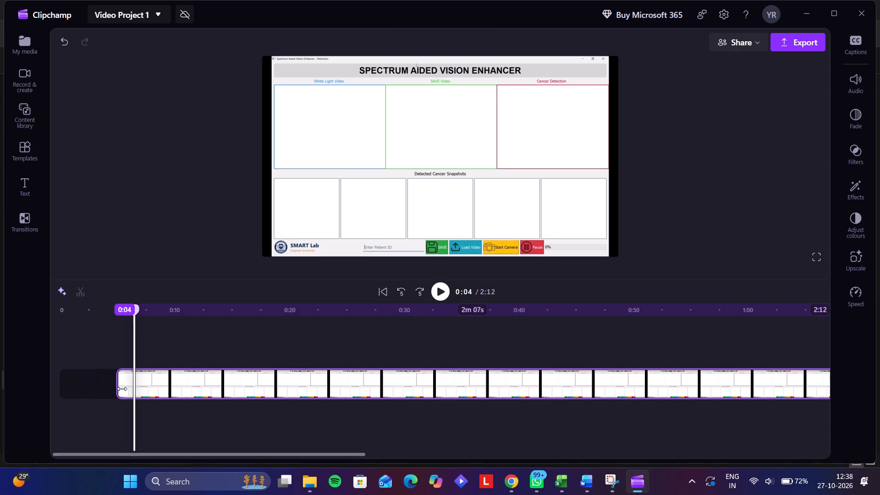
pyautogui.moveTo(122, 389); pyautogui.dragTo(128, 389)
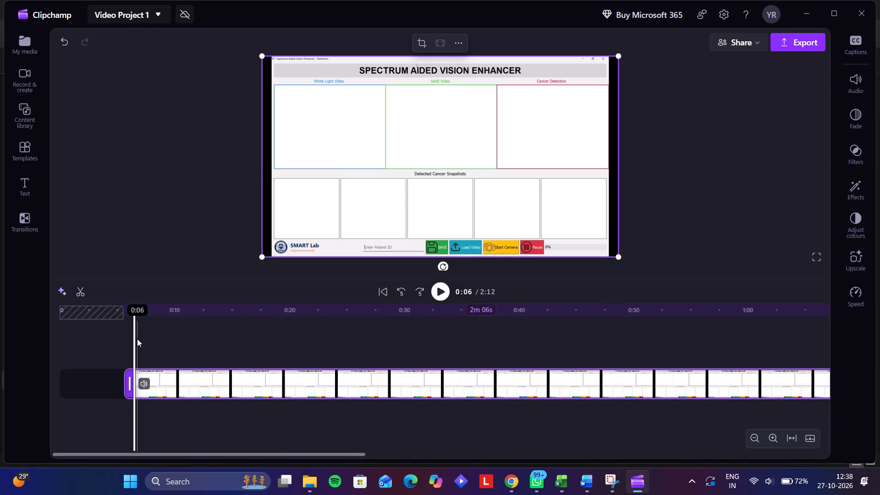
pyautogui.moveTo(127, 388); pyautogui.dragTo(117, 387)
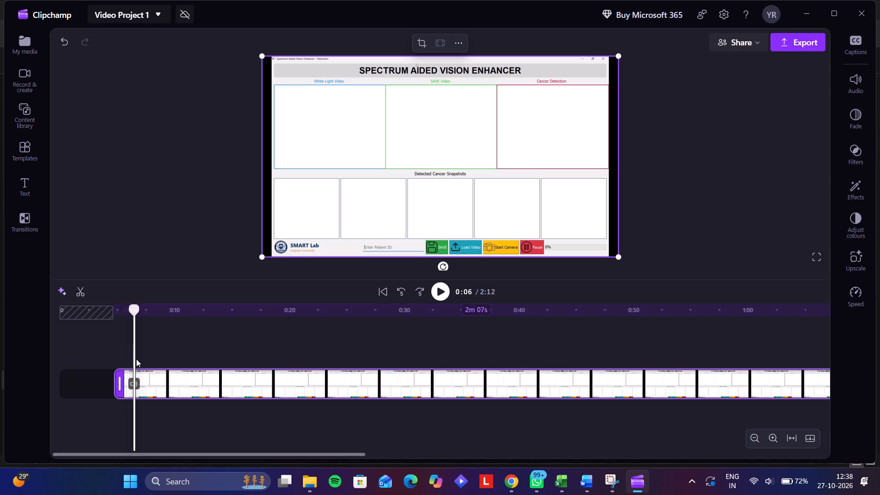
# Move the playhead to the clip's new start at about 0:05 and review the playback up to 0:17.
pyautogui.moveTo(135, 356); pyautogui.dragTo(122, 356)
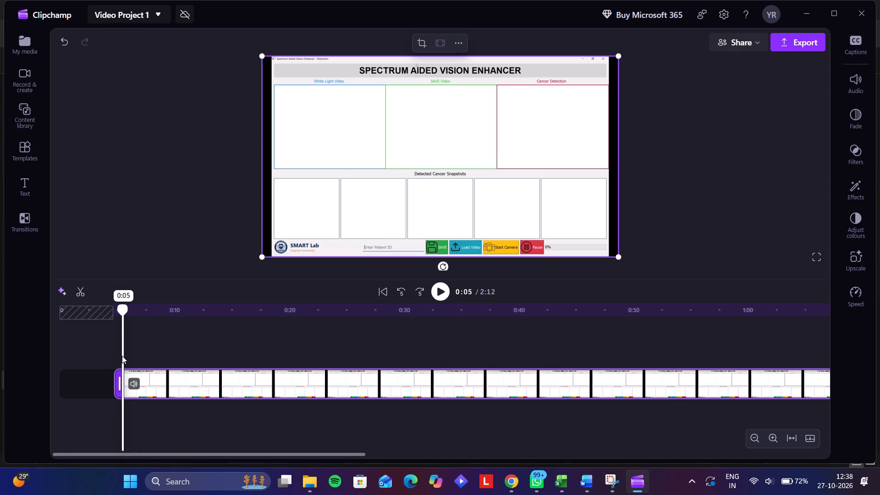
pyautogui.moveTo(122, 356); pyautogui.dragTo(119, 356)
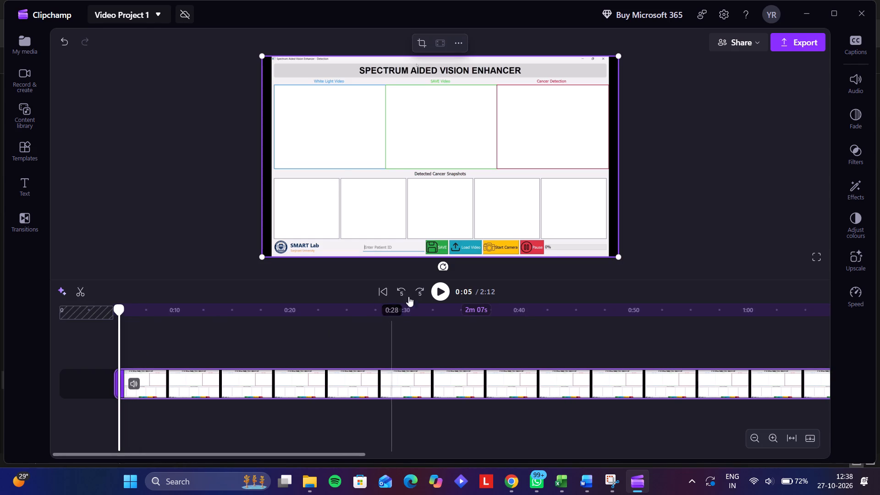
pyautogui.click(443, 294)
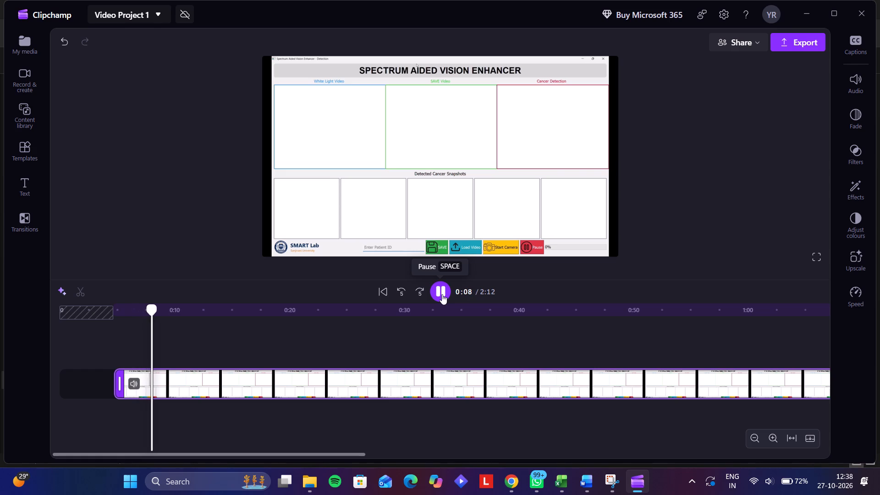
pyautogui.click(442, 294)
pyautogui.click(442, 294)
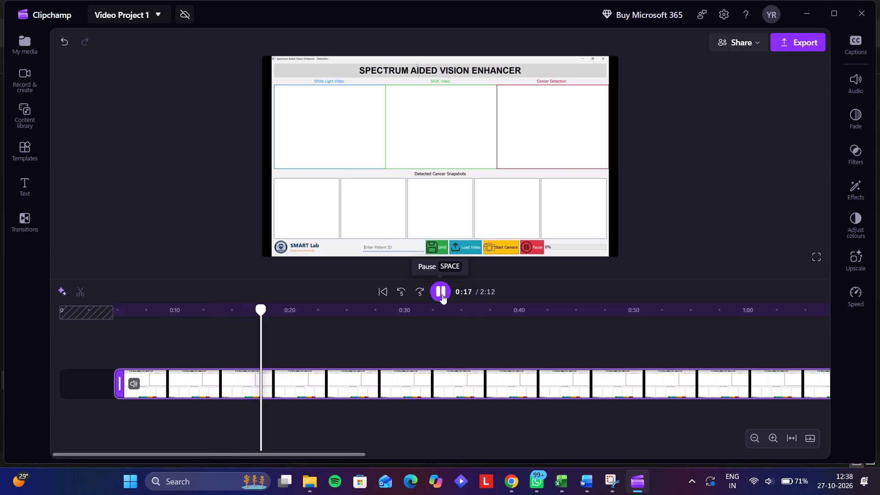
pyautogui.click(442, 294)
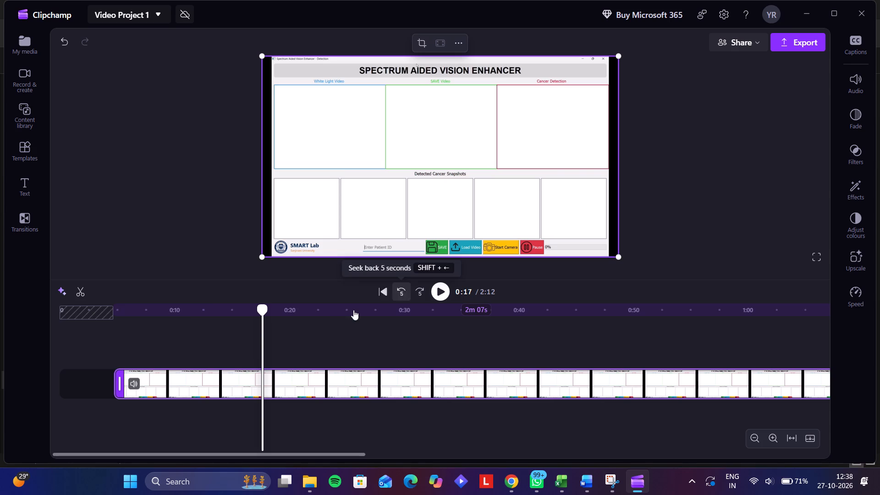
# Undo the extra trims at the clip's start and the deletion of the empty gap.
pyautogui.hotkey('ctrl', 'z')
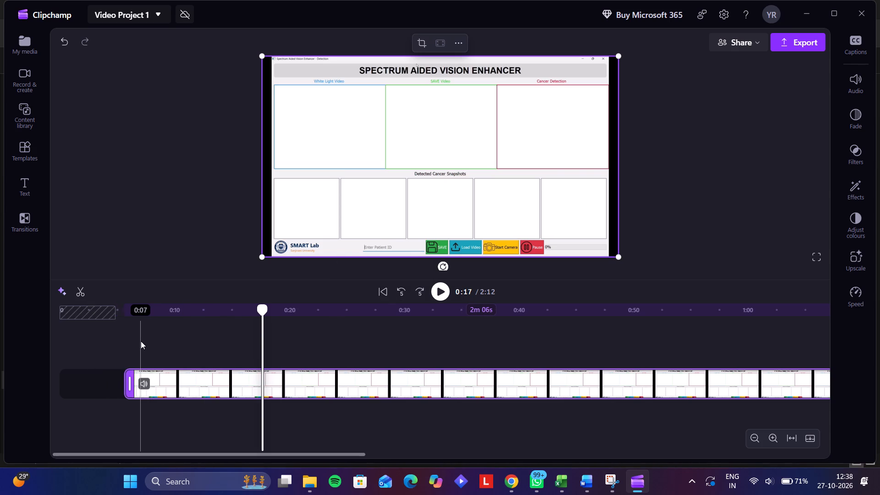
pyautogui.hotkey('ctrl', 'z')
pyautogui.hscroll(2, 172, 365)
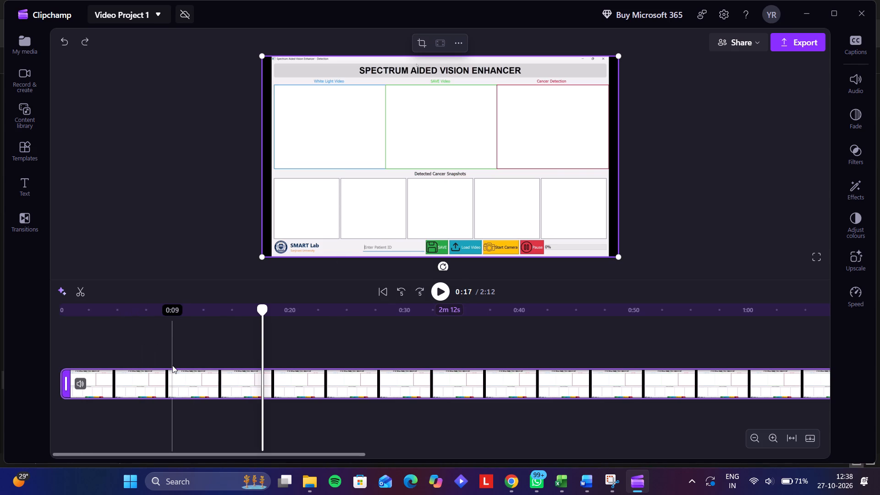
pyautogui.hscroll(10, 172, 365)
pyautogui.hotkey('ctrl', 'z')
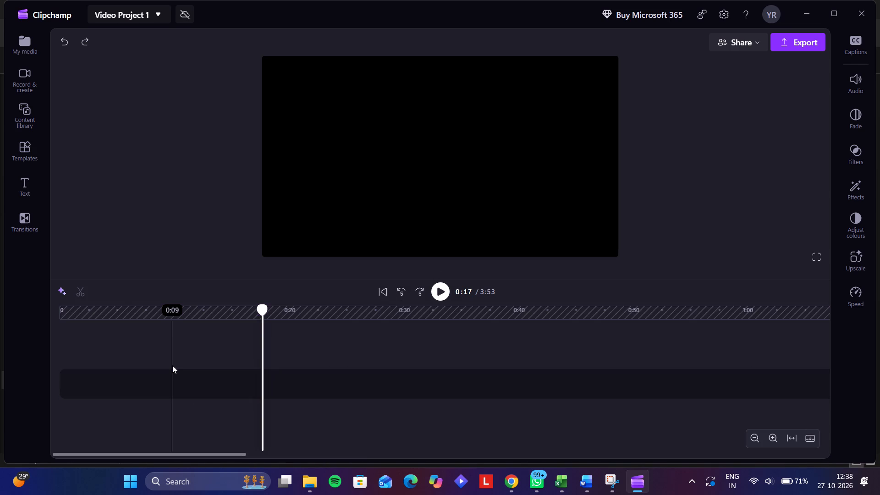
# Review the clip from its start at 1:40 to about 2:14, pause, and move the playhead back to 1:51.
pyautogui.hscroll(-4, 172, 365)
pyautogui.hscroll(2, 172, 365)
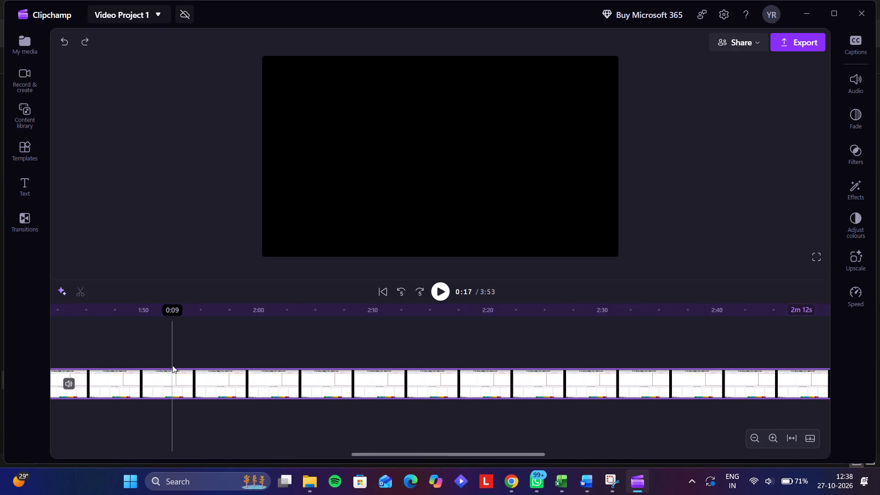
pyautogui.hscroll(1, 172, 365)
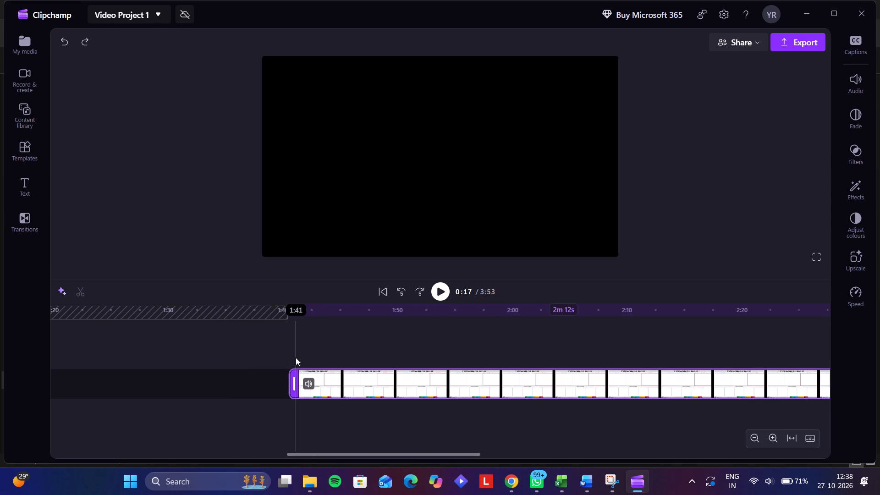
pyautogui.click(299, 357)
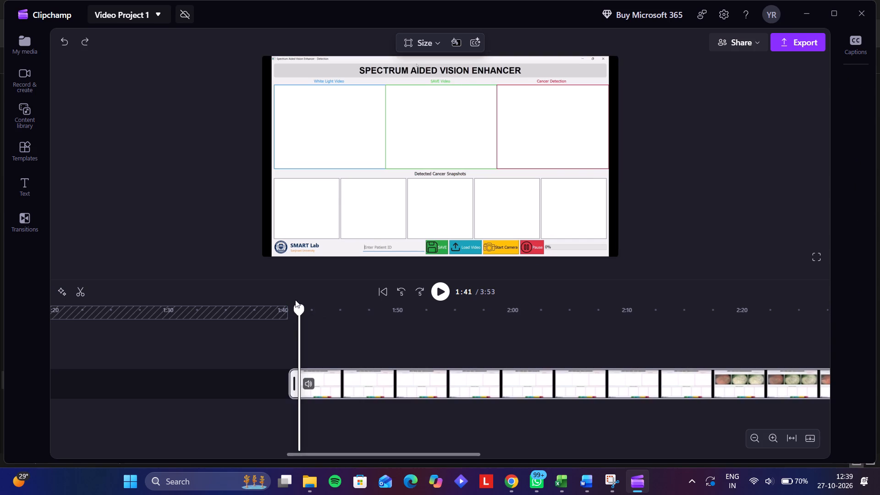
pyautogui.moveTo(300, 429); pyautogui.dragTo(291, 429)
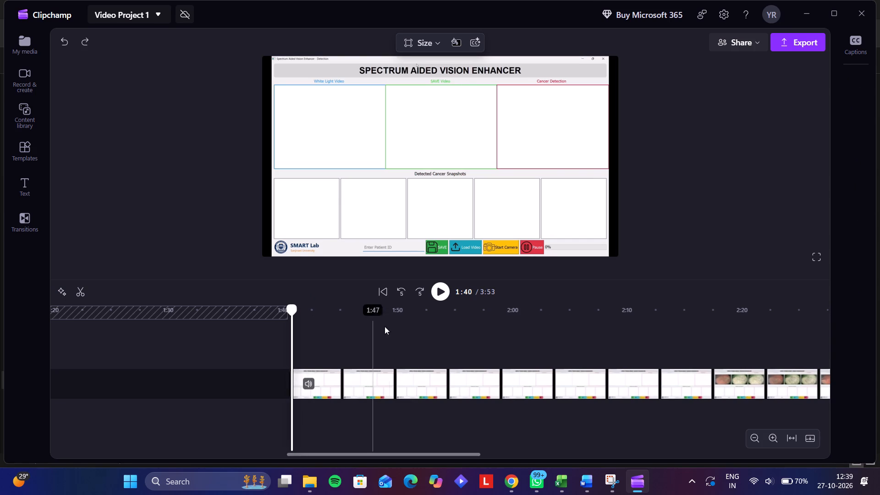
pyautogui.click(437, 286)
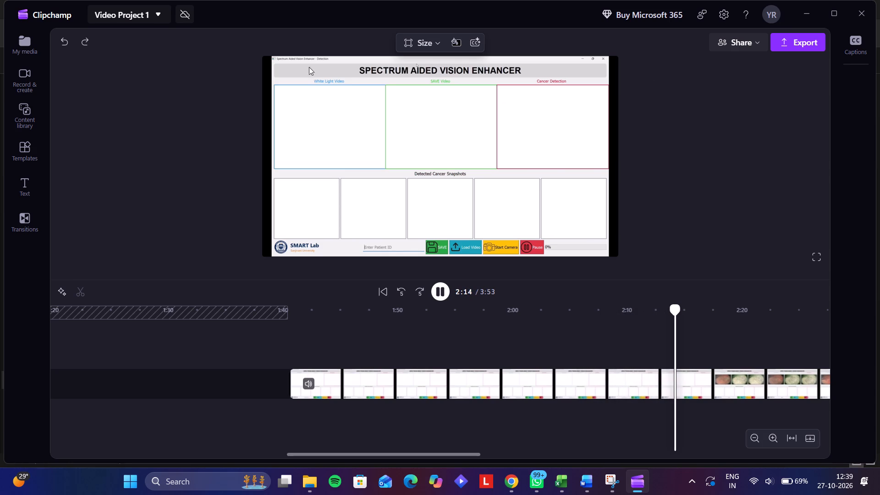
pyautogui.press('space')
pyautogui.click(411, 367)
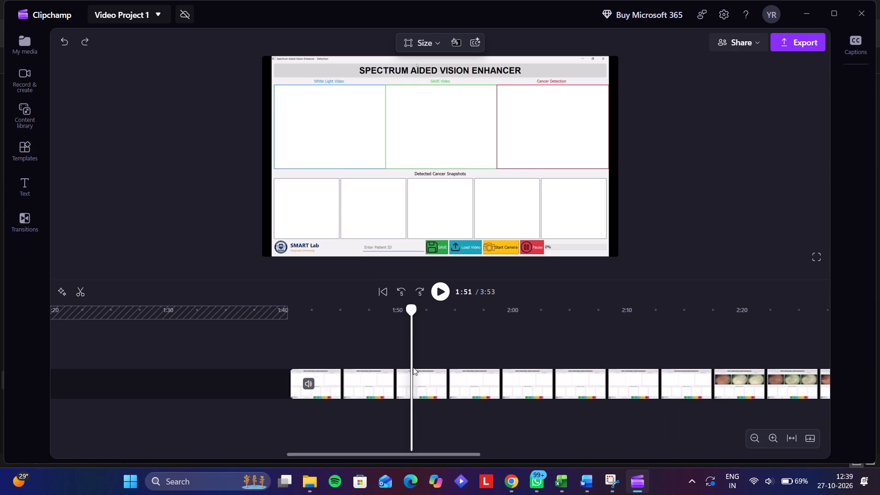
# Replay the idle section between about 1:48 and 2:03 to choose the clip's new start point.
pyautogui.click(442, 293)
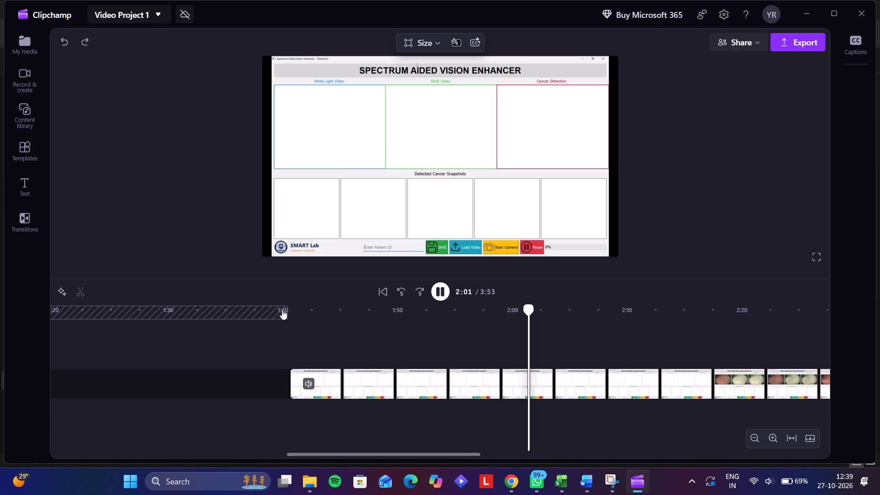
pyautogui.click(453, 386)
pyautogui.click(453, 386)
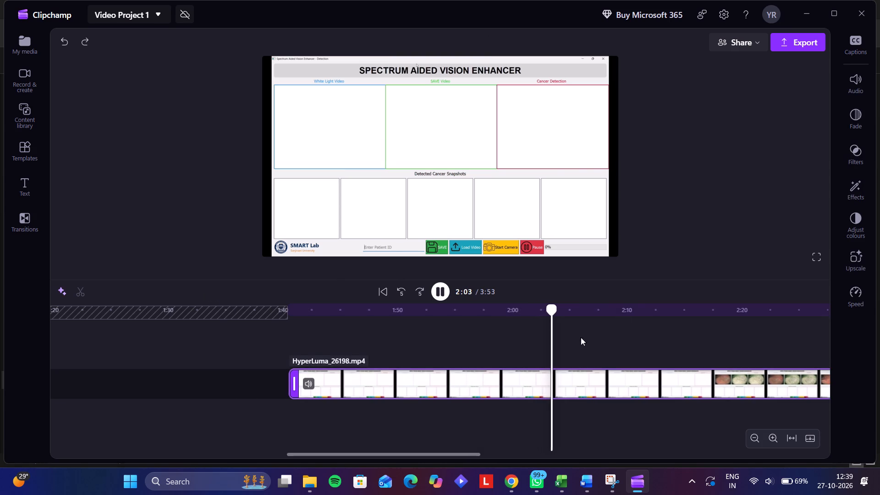
pyautogui.moveTo(561, 334); pyautogui.dragTo(429, 341)
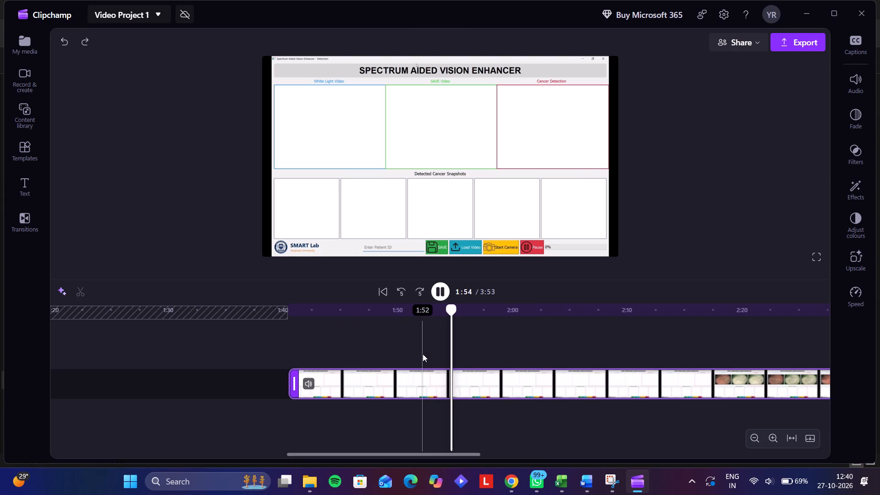
pyautogui.moveTo(467, 361); pyautogui.dragTo(465, 361)
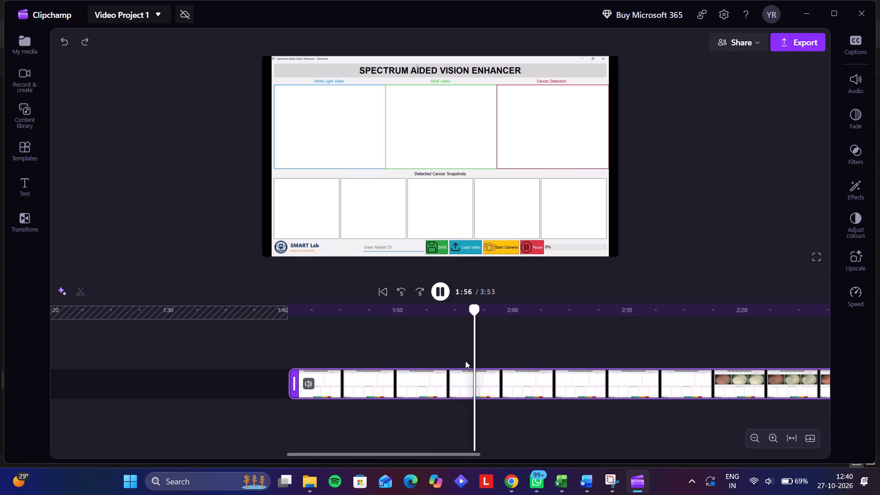
pyautogui.moveTo(465, 361); pyautogui.dragTo(456, 360)
pyautogui.click(373, 354)
pyautogui.click(372, 353)
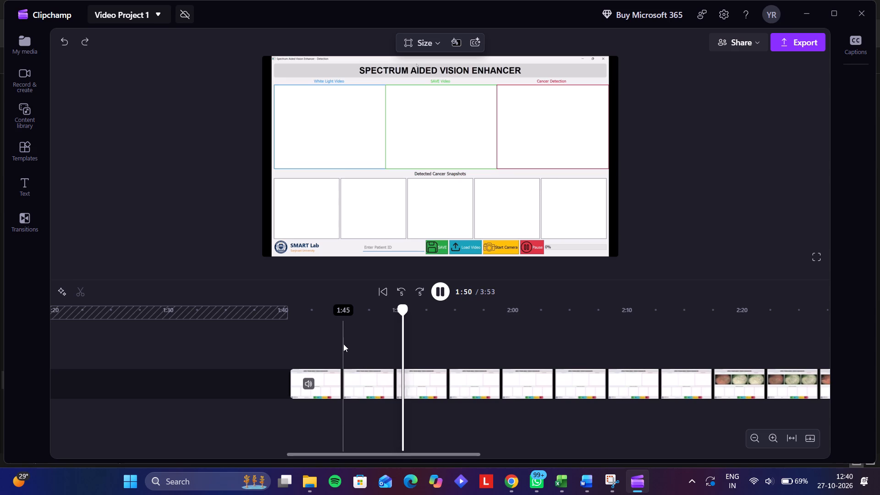
pyautogui.press('space')
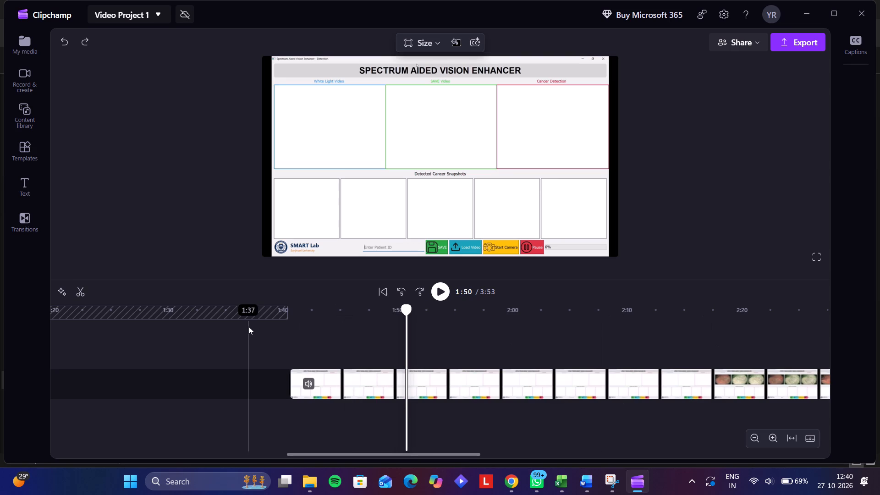
pyautogui.press('space')
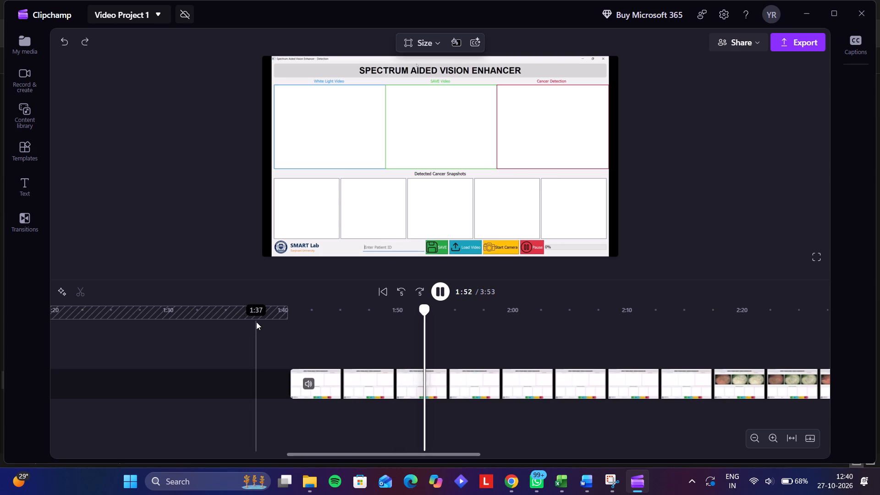
pyautogui.press('space')
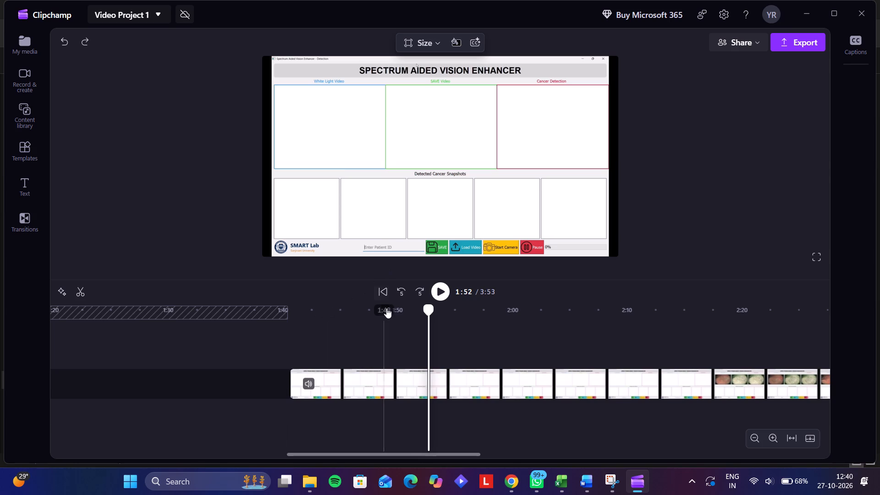
# Move the playhead to 1:50 and trim the start of the HyperLuma_26198 clip to it.
pyautogui.moveTo(430, 309); pyautogui.dragTo(416, 309)
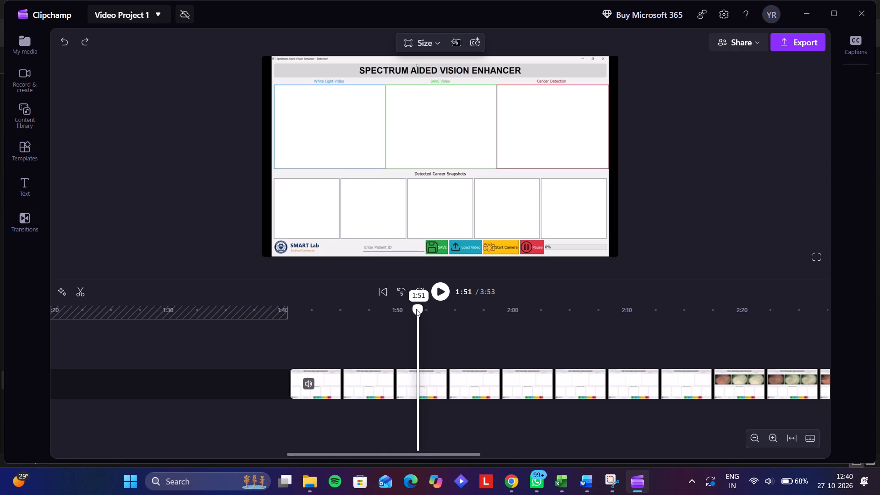
pyautogui.moveTo(416, 309); pyautogui.dragTo(407, 308)
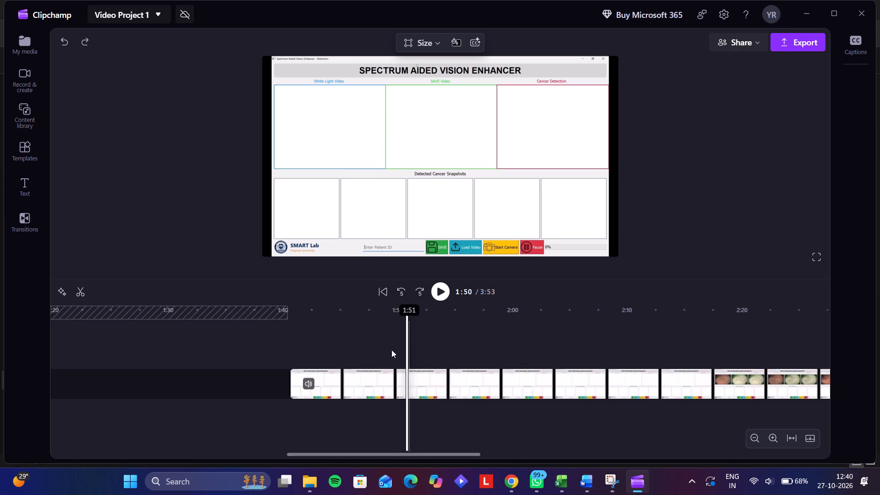
pyautogui.moveTo(294, 382); pyautogui.dragTo(405, 391)
# Delete the empty gap in front of the trimmed clip.
pyautogui.rightClick(333, 388)
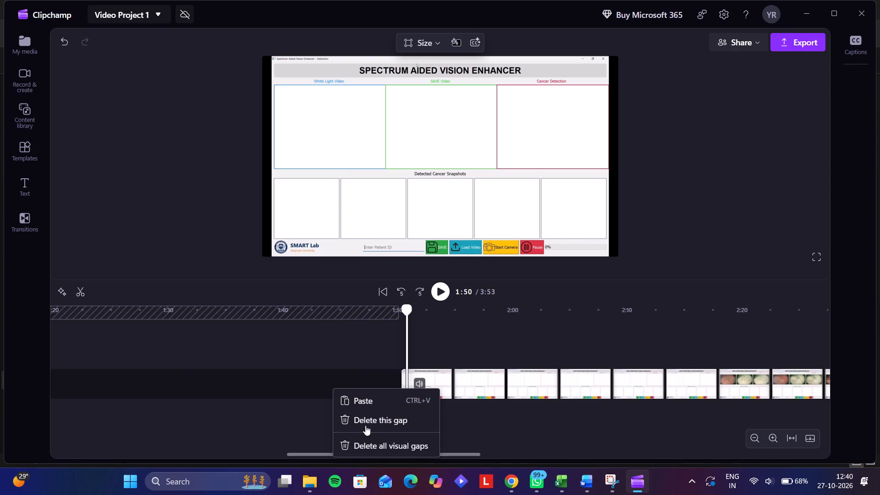
pyautogui.click(365, 425)
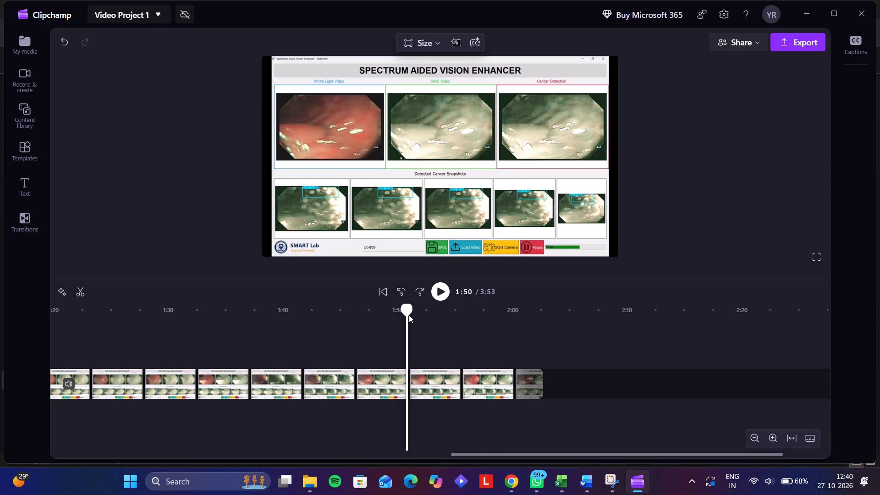
# Return the playhead to the beginning of the timeline and play the clip's first couple of seconds.
pyautogui.moveTo(409, 315); pyautogui.dragTo(0, 294)
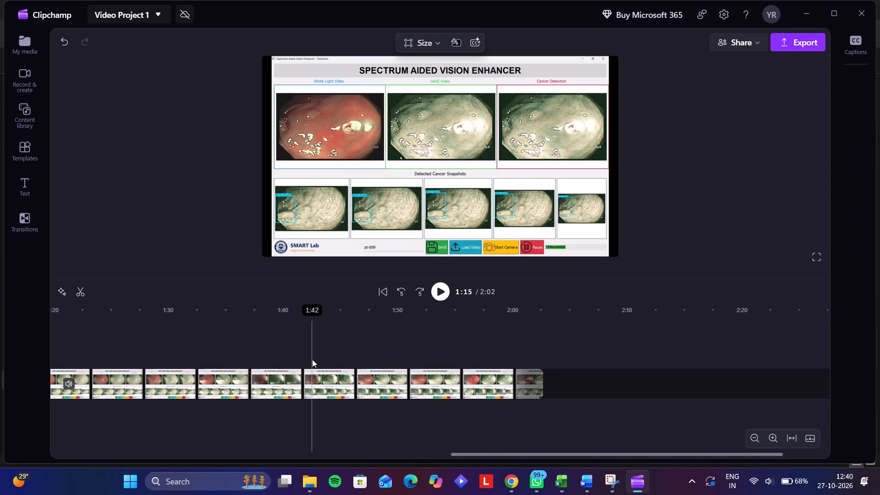
pyautogui.hscroll(14, 312, 359)
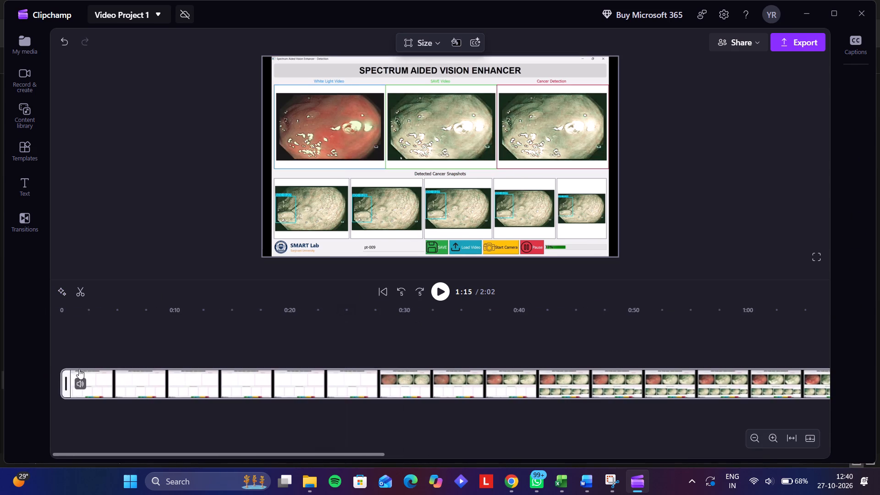
pyautogui.click(63, 356)
pyautogui.click(63, 356)
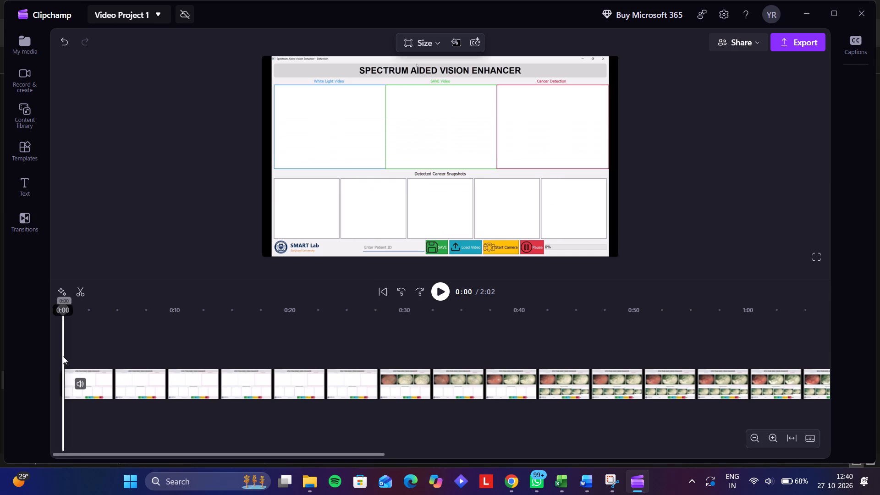
pyautogui.click(441, 292)
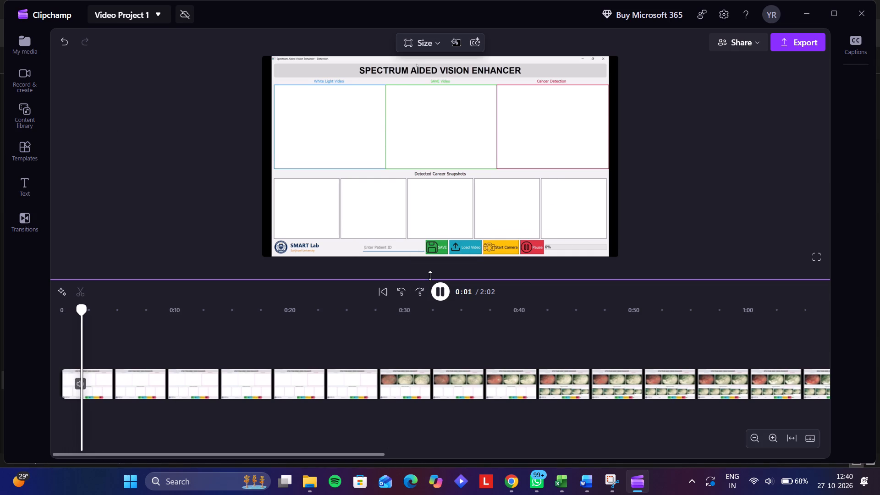
pyautogui.click(439, 291)
# Trim a sliver off the clip's start at 0:00 and delete all visual gaps on the track.
pyautogui.click(66, 379)
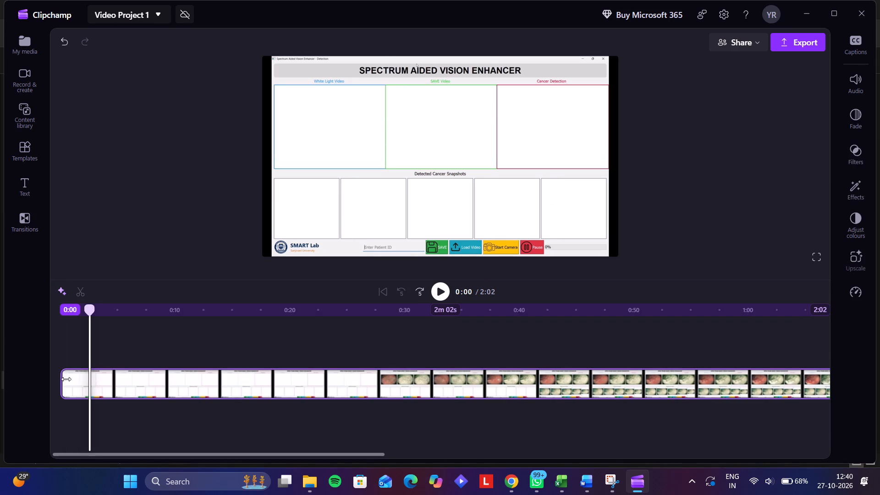
pyautogui.click(57, 375)
pyautogui.rightClick(57, 375)
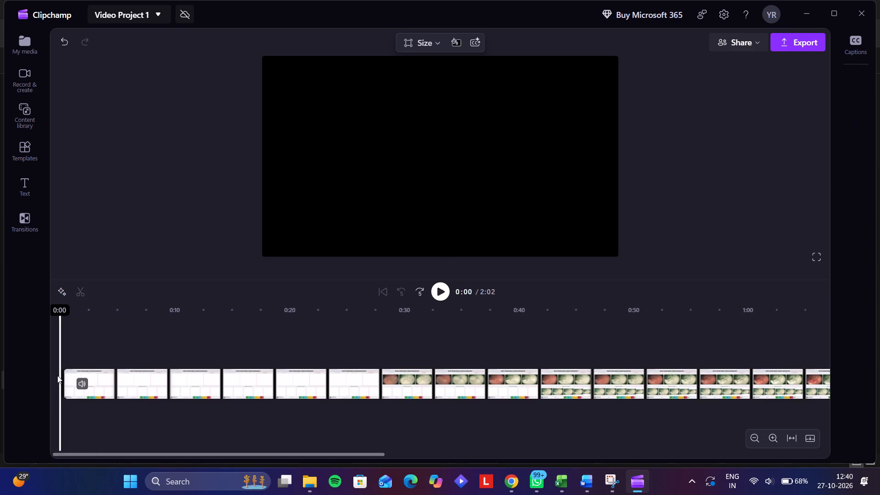
pyautogui.rightClick(61, 377)
pyautogui.rightClick(57, 375)
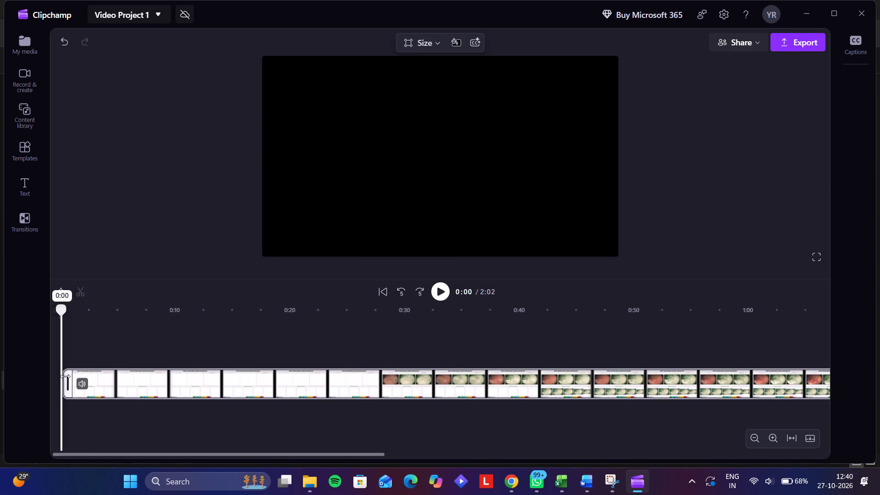
pyautogui.rightClick(56, 377)
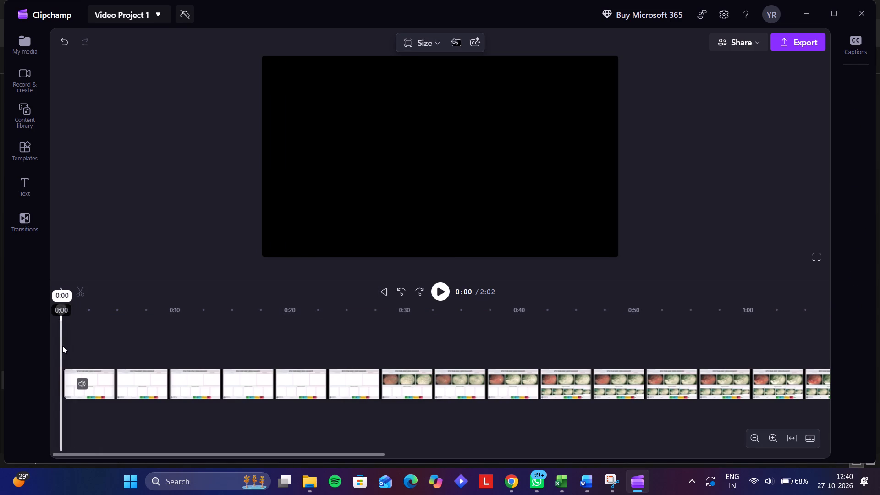
pyautogui.moveTo(62, 346); pyautogui.dragTo(104, 357)
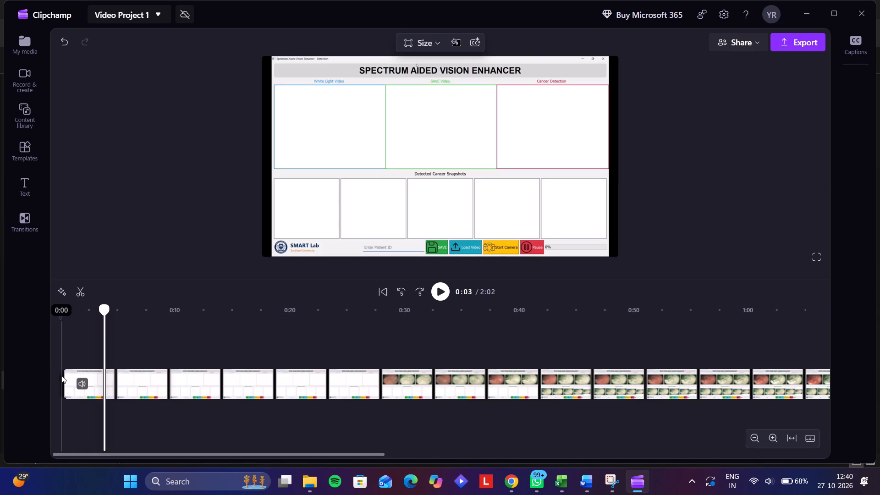
pyautogui.rightClick(61, 375)
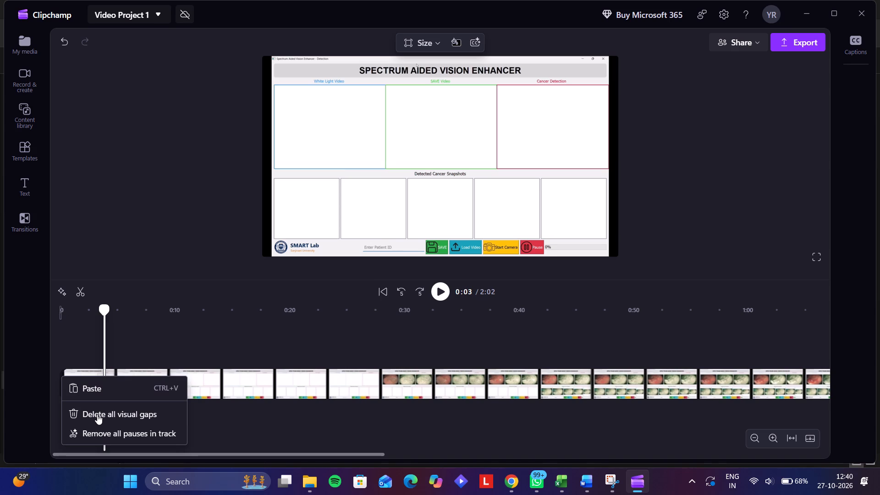
pyautogui.click(97, 414)
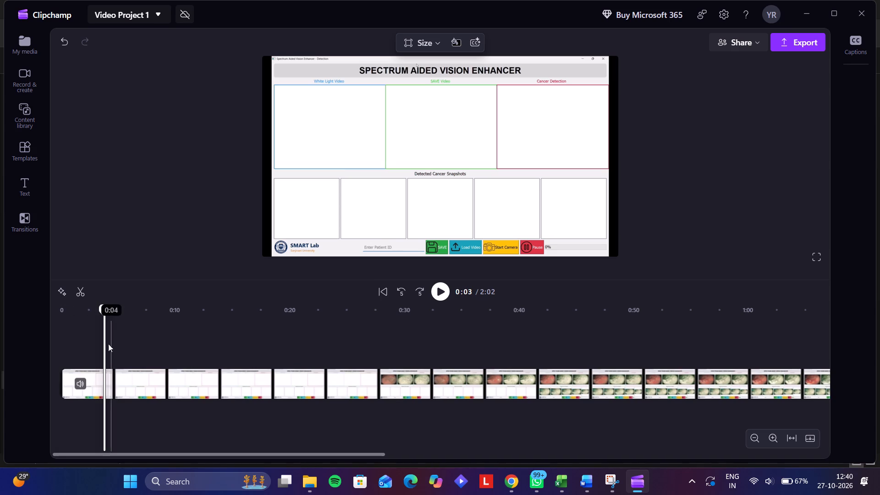
# Replay the first second from 0:00 and try to fine-trim the clip's start edge.
pyautogui.moveTo(105, 344); pyautogui.dragTo(33, 338)
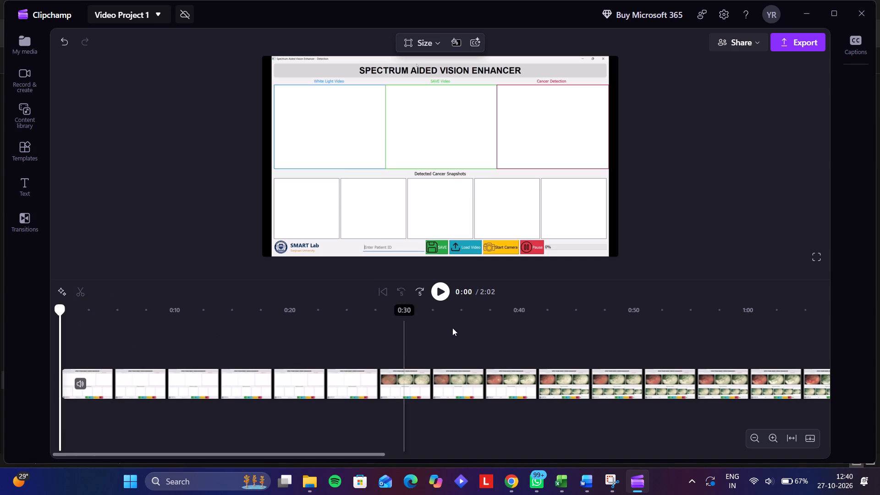
pyautogui.click(441, 296)
pyautogui.click(438, 297)
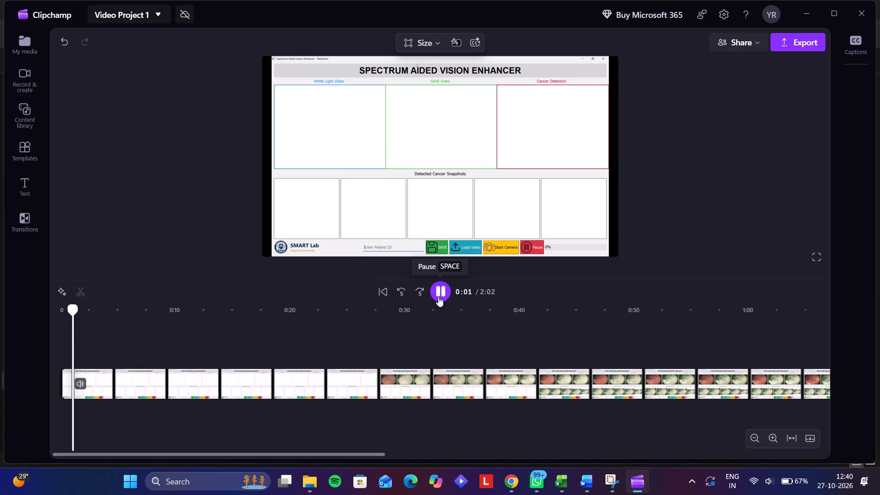
pyautogui.moveTo(63, 382); pyautogui.dragTo(65, 382)
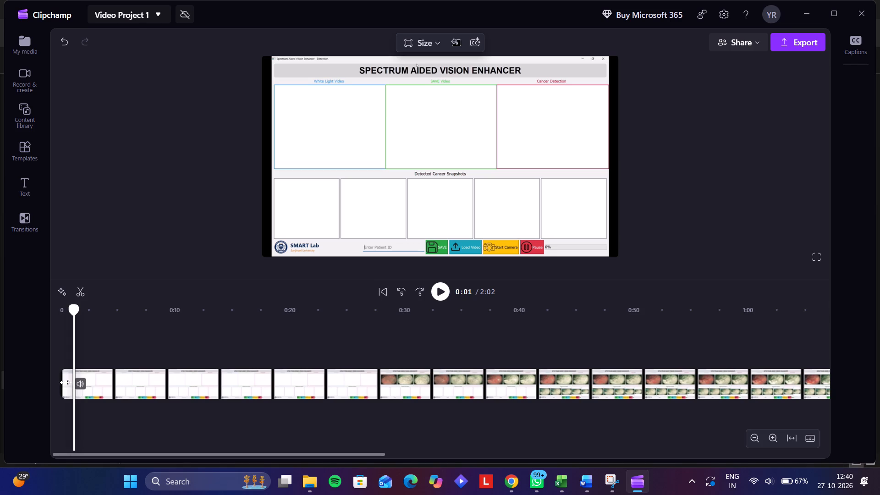
pyautogui.moveTo(65, 382); pyautogui.dragTo(68, 382)
pyautogui.click(62, 382)
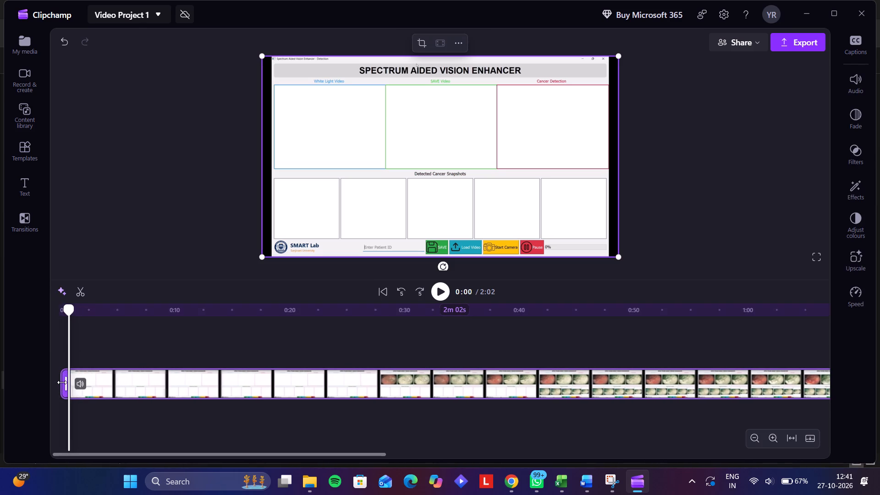
# Move the playhead back to 0:00 and review the playback up to about 0:28.
pyautogui.click(67, 347)
pyautogui.moveTo(68, 350); pyautogui.dragTo(63, 350)
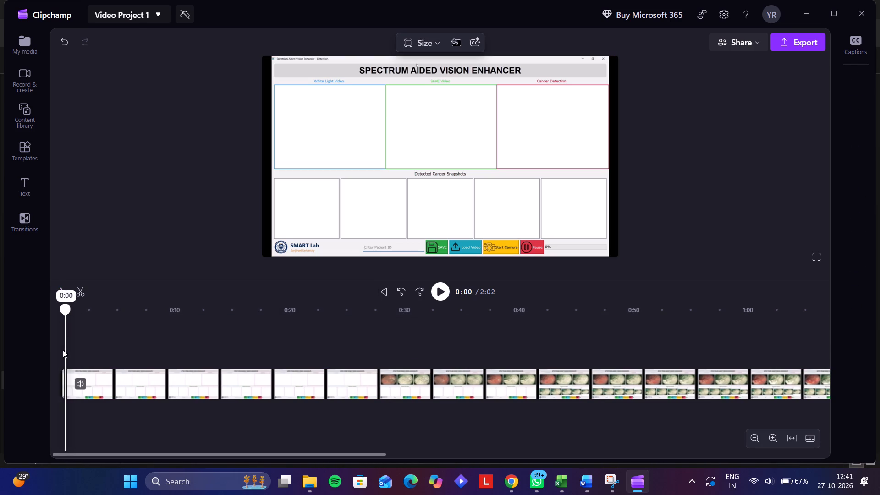
pyautogui.moveTo(63, 350); pyautogui.dragTo(49, 349)
pyautogui.click(440, 296)
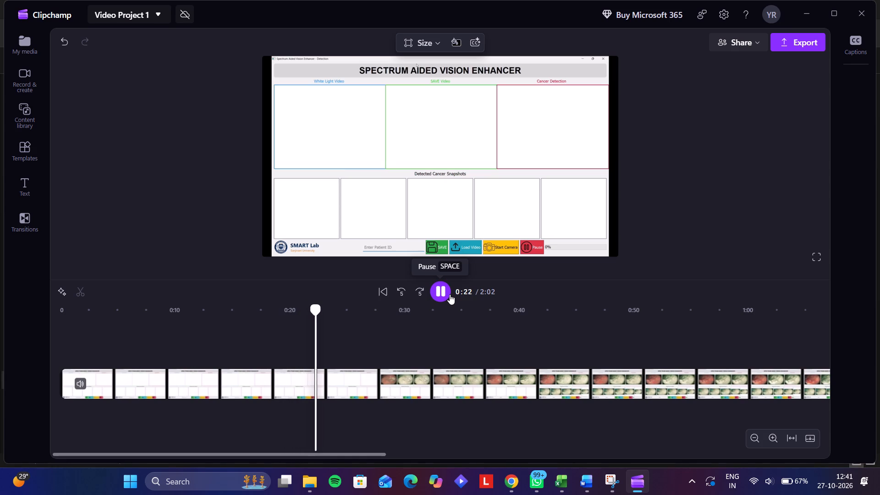
pyautogui.click(360, 394)
pyautogui.click(380, 394)
pyautogui.click(399, 391)
pyautogui.click(415, 389)
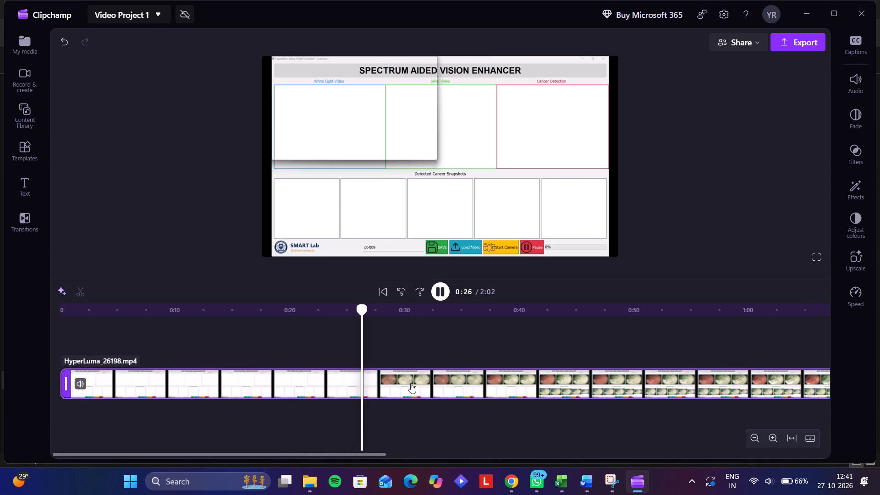
pyautogui.click(429, 382)
pyautogui.click(458, 382)
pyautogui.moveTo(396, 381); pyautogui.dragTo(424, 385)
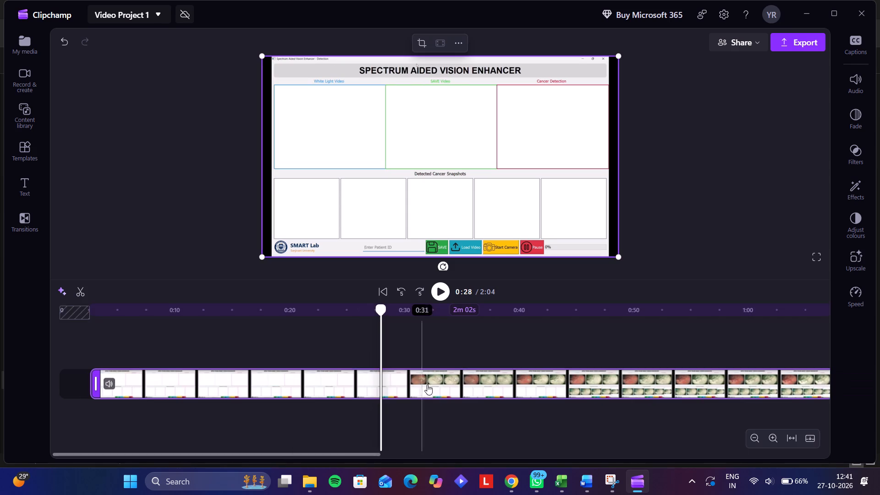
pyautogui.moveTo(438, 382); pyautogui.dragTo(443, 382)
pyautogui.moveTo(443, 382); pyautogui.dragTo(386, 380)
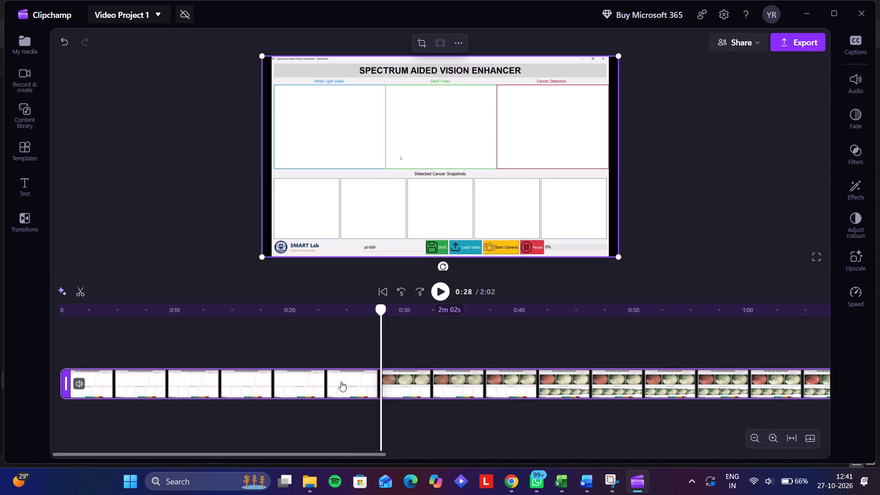
# Scrub through the clip from 0:28 to about 1:14, checking the SAVE demo footage at intervals.
pyautogui.moveTo(380, 335); pyautogui.dragTo(446, 339)
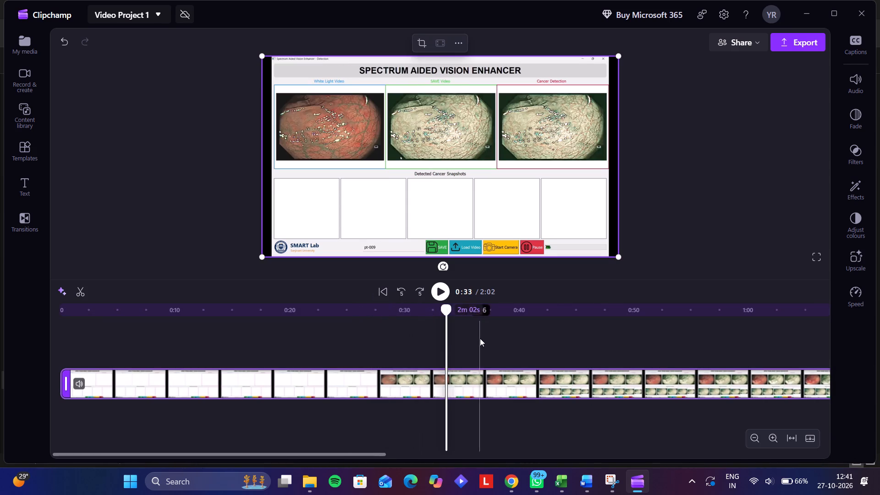
pyautogui.click(480, 338)
pyautogui.click(518, 346)
pyautogui.click(542, 346)
pyautogui.click(586, 348)
pyautogui.click(693, 351)
pyautogui.click(758, 351)
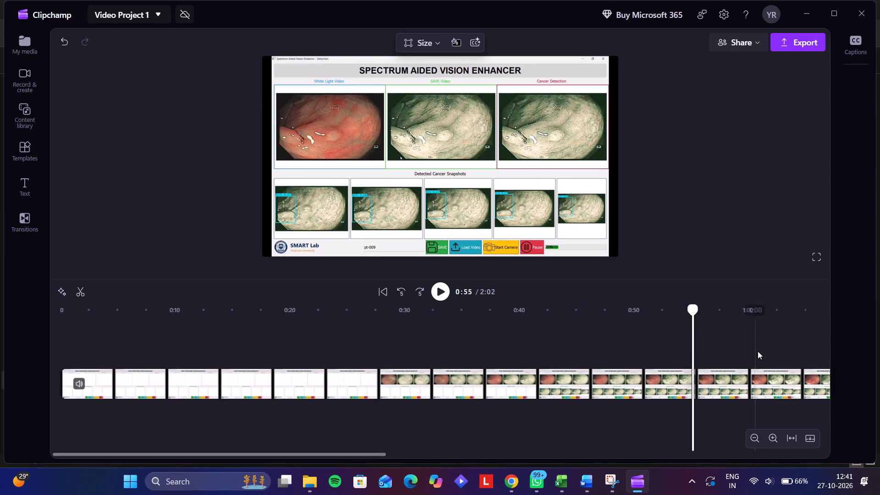
pyautogui.hscroll(-11, 757, 351)
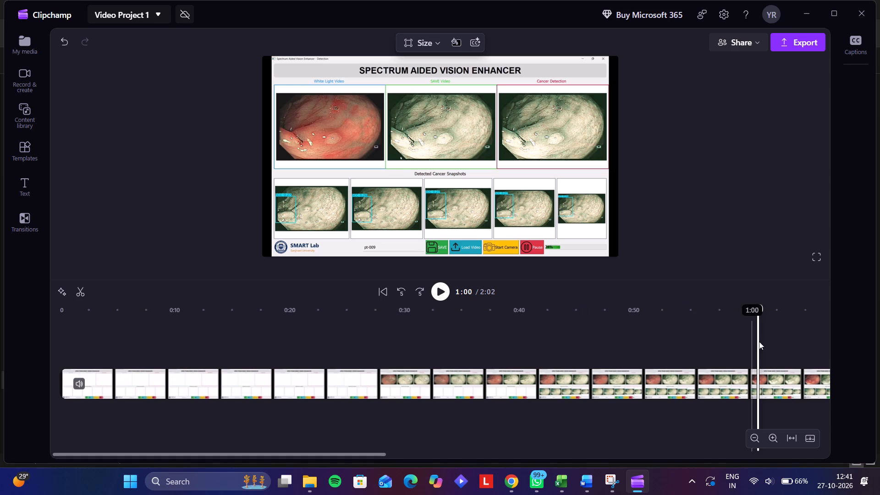
pyautogui.moveTo(757, 342); pyautogui.dragTo(840, 363)
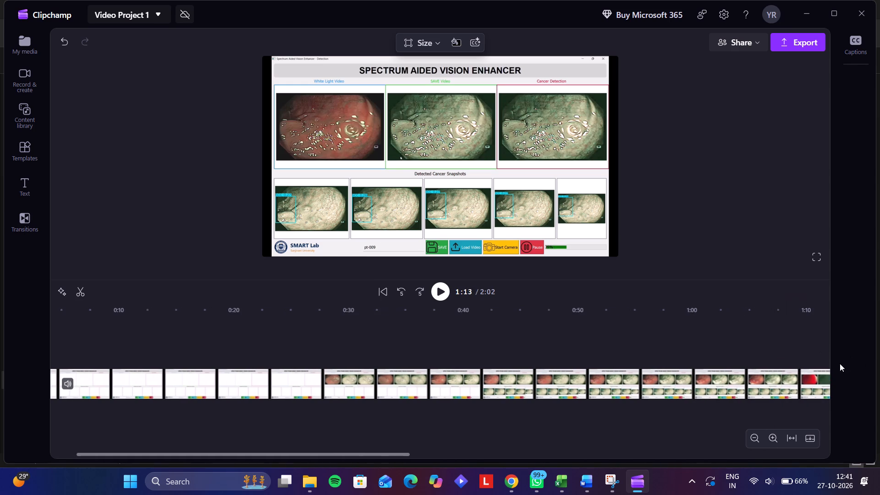
pyautogui.moveTo(840, 363); pyautogui.dragTo(803, 354)
# Check the fade at the clip's end and play the last ten seconds, from about 1:52 to 2:02.
pyautogui.hscroll(-20, 637, 373)
pyautogui.hscroll(-9, 637, 373)
pyautogui.moveTo(637, 372); pyautogui.dragTo(439, 366)
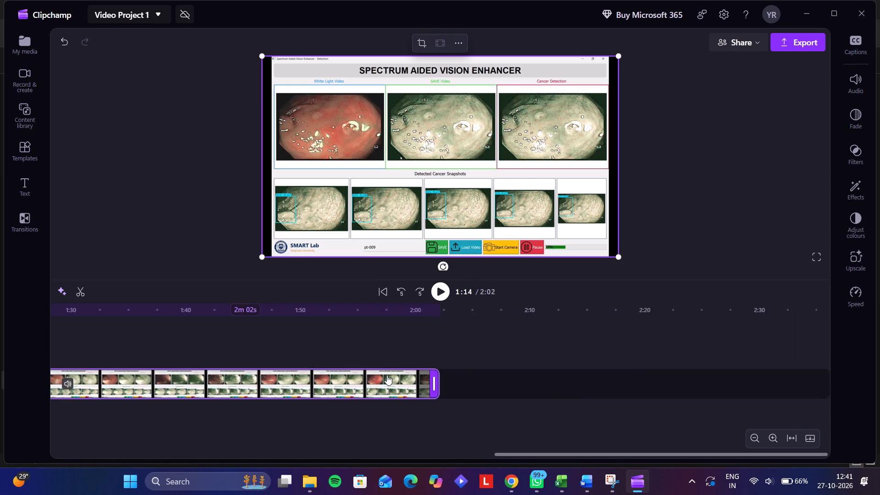
pyautogui.click(391, 375)
pyautogui.rightClick(499, 384)
pyautogui.click(475, 421)
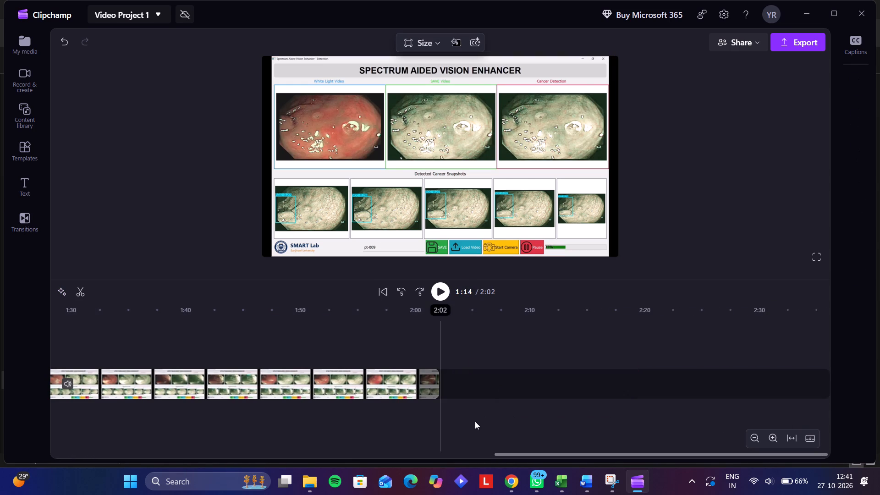
pyautogui.click(401, 375)
pyautogui.click(419, 346)
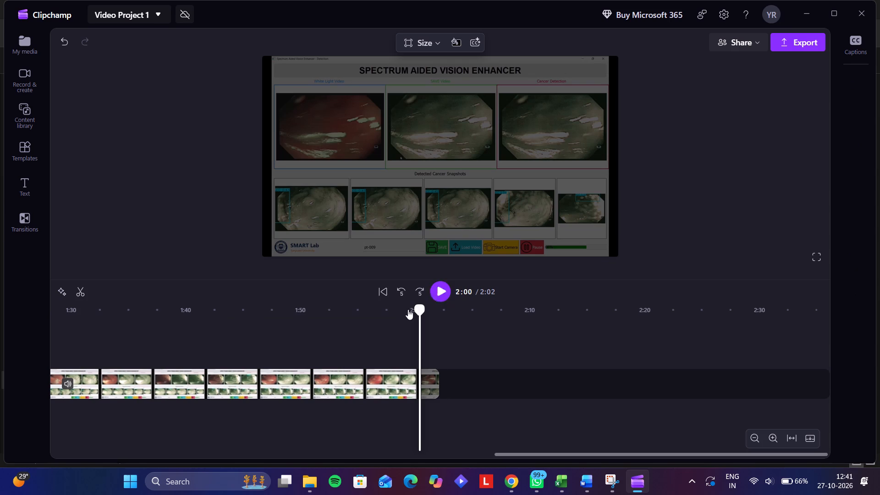
pyautogui.click(369, 340)
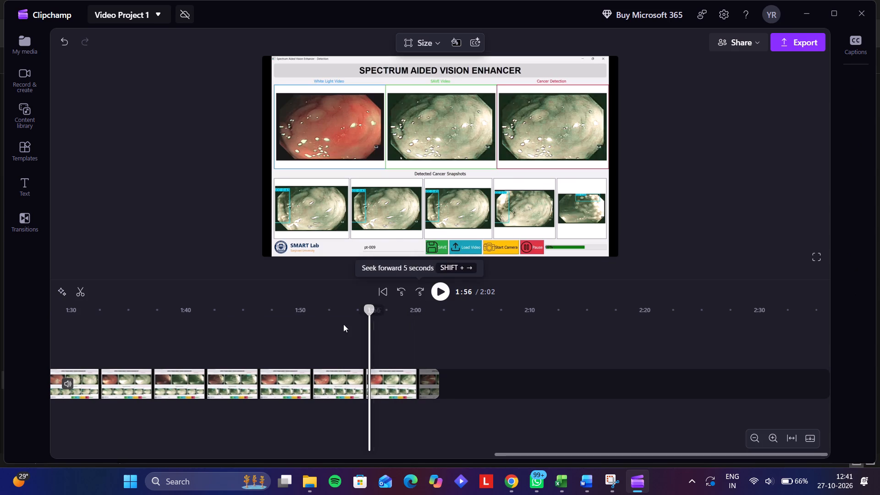
pyautogui.click(318, 328)
pyautogui.click(445, 292)
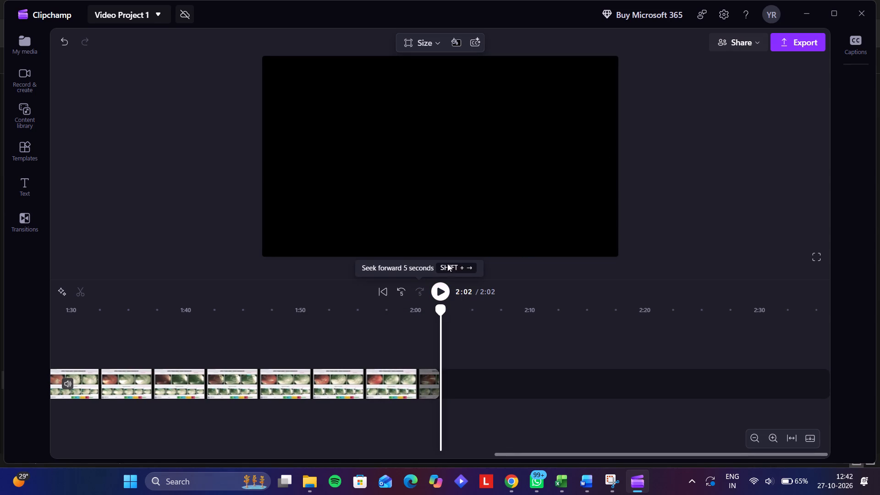
# Start exporting the trimmed demo video.
pyautogui.click(802, 43)
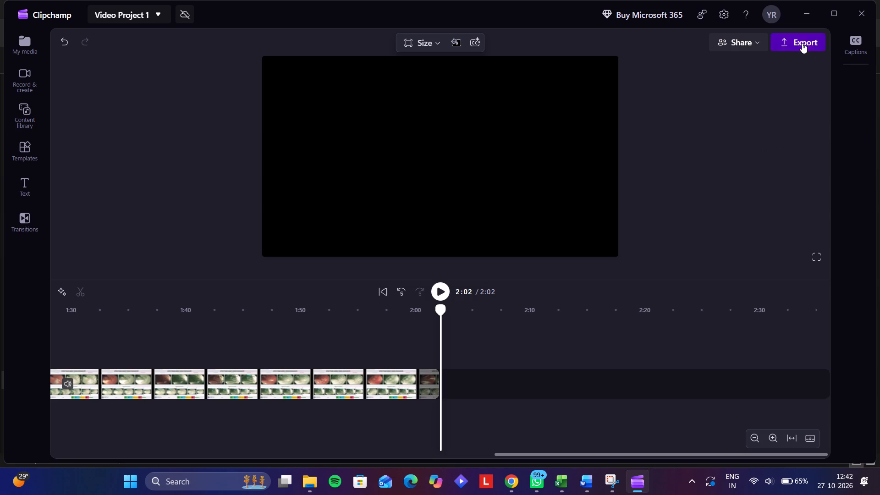
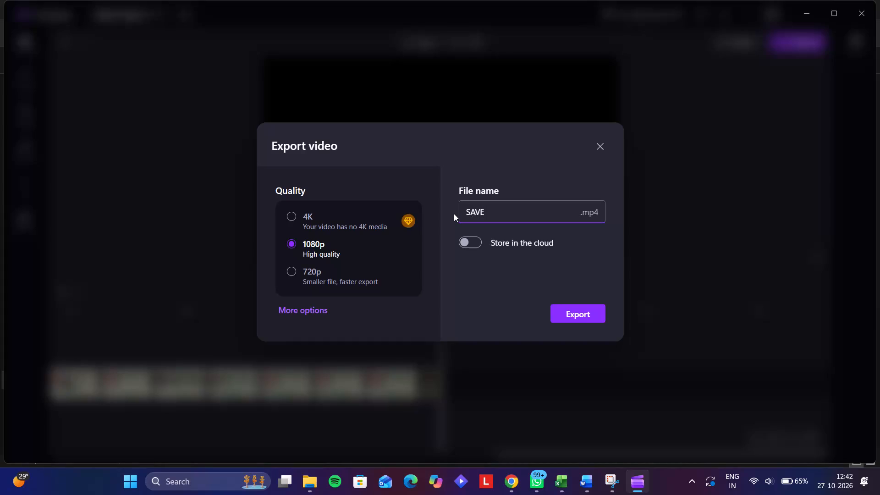
# Complete the export file name as "SAVE video for IIT-TIH".
pyautogui.write('video')
pyautogui.press('space')
pyautogui.write('for')
pyautogui.press('space')
pyautogui.write('IIT_TIH')
pyautogui.hotkey('shift', 'BackSpace')
pyautogui.hotkey('shift', 'BackSpace')
pyautogui.hotkey('shift', 'BackSpace')
pyautogui.hotkey('shift', 'BackSpace')
pyautogui.write('-TO')
pyautogui.hotkey('shift', 'BackSpace')
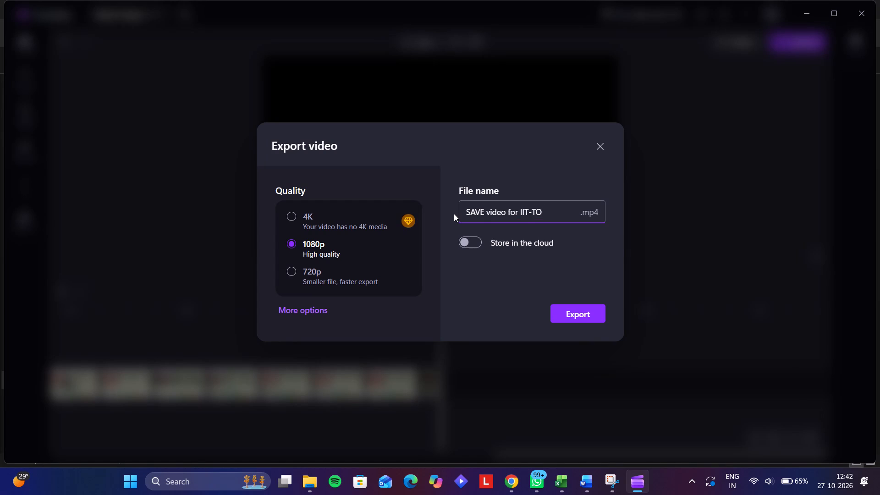
pyautogui.write('IH')
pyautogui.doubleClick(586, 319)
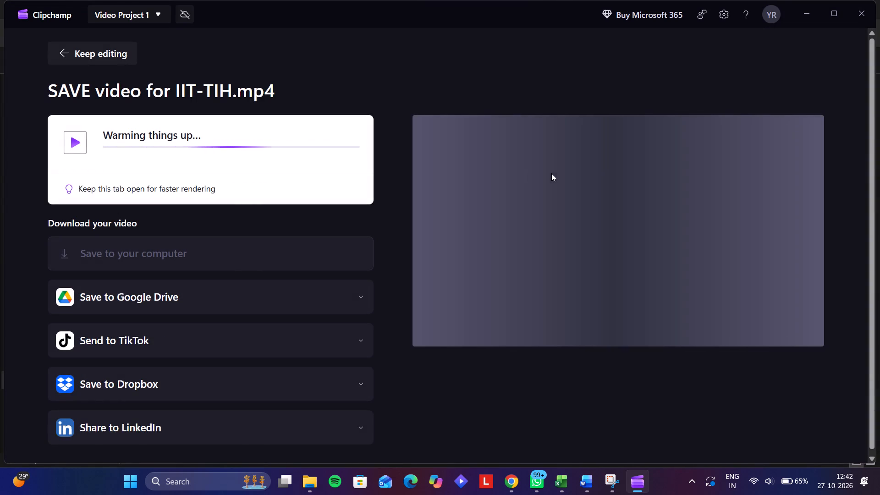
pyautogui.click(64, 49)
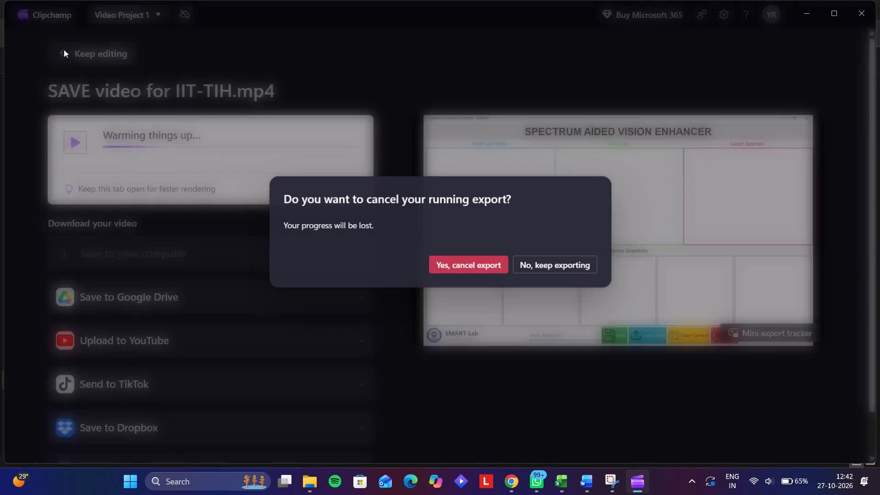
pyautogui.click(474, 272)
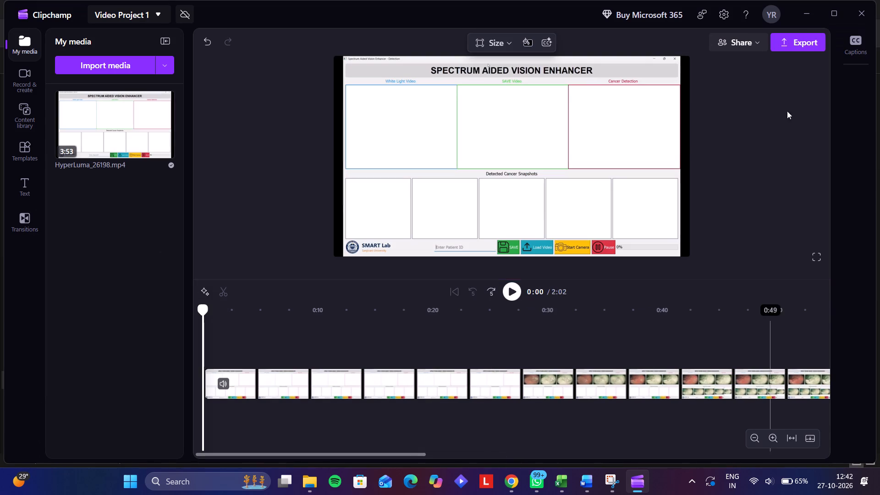
# Export the trimmed demo video at 1080p under the file name "SAVE video for IIT-TIH".
pyautogui.click(808, 42)
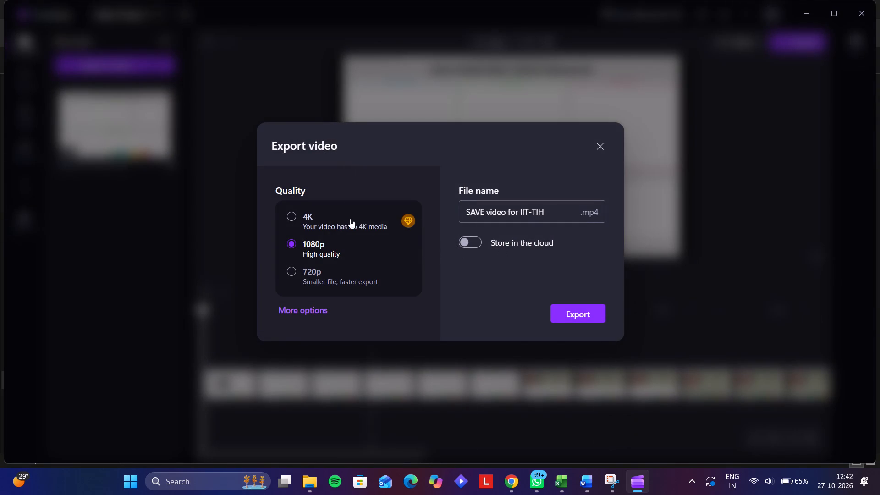
pyautogui.click(580, 311)
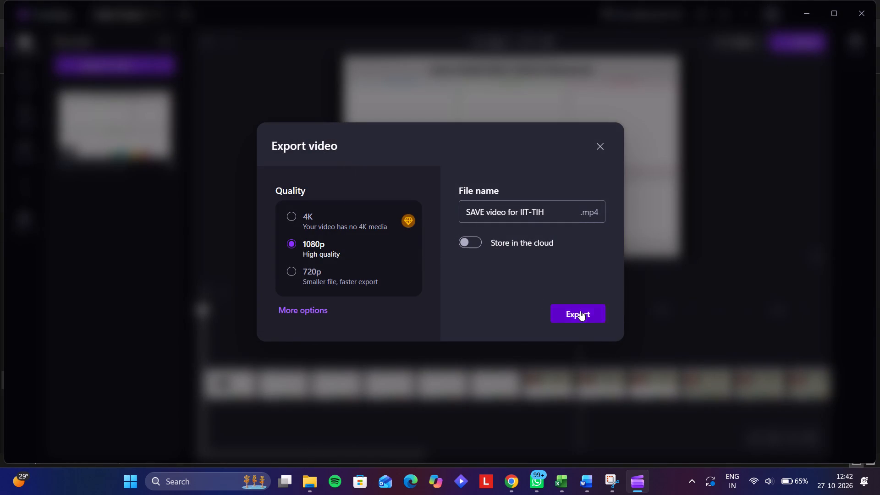
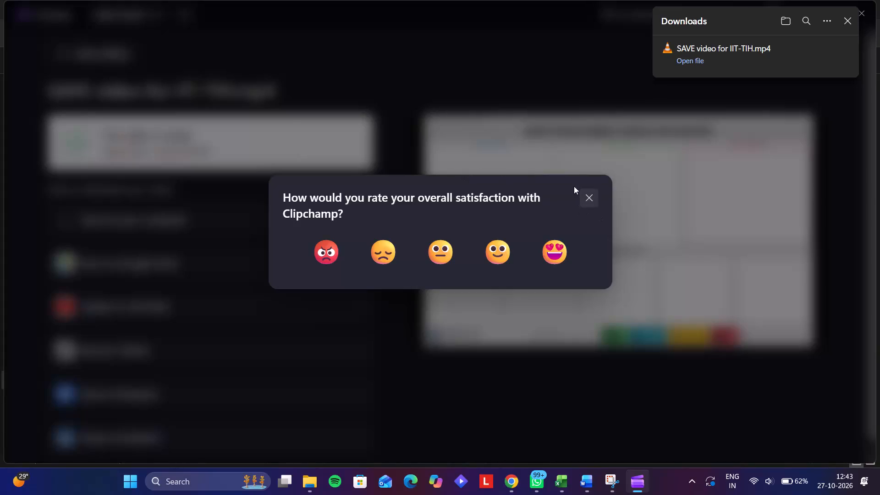
# Dismiss the satisfaction survey and inspect the file properties of the exported "SAVE video for IIT-TIH" in its Downloads folder.
pyautogui.click(582, 196)
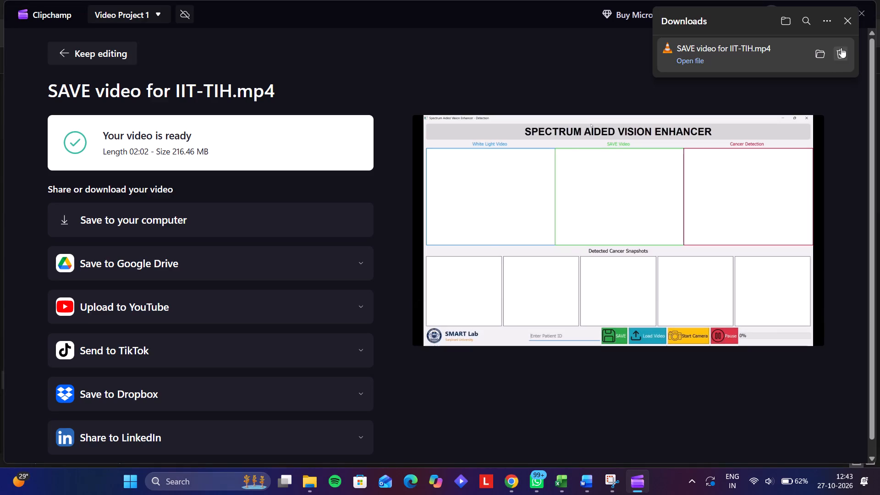
pyautogui.click(823, 51)
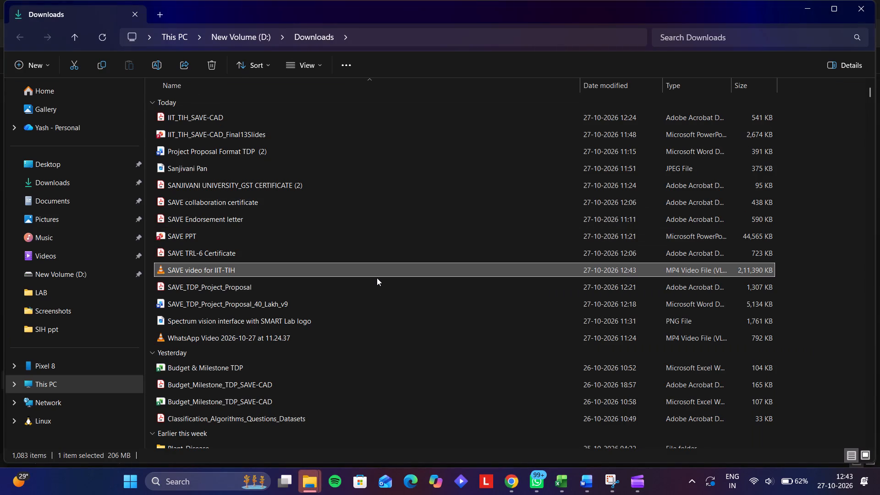
pyautogui.rightClick(426, 273)
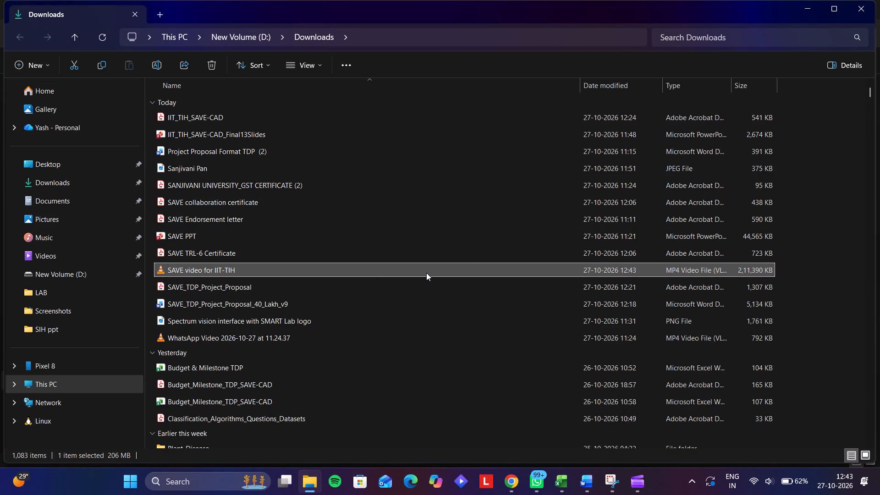
pyautogui.click(478, 302)
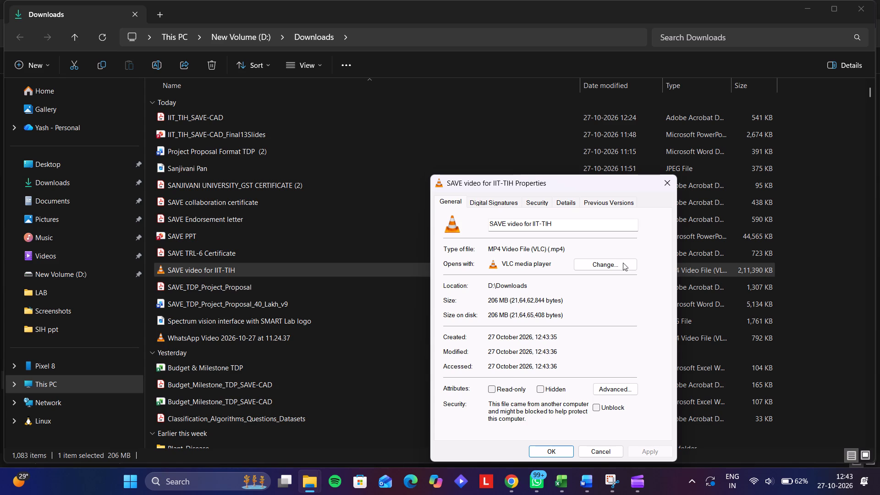
pyautogui.click(663, 183)
pyautogui.click(814, 7)
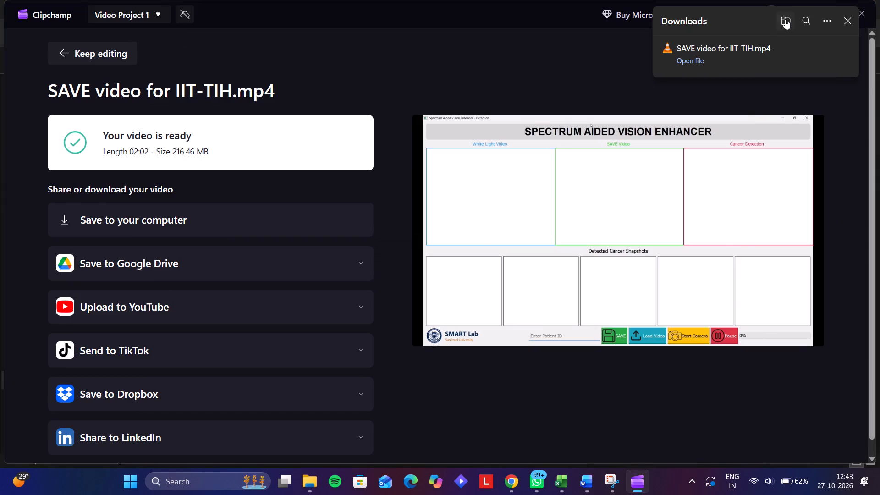
# Put away the video editor and file windows and switch to the TDP 11 application form in Chrome.
pyautogui.click(825, 22)
pyautogui.click(833, 118)
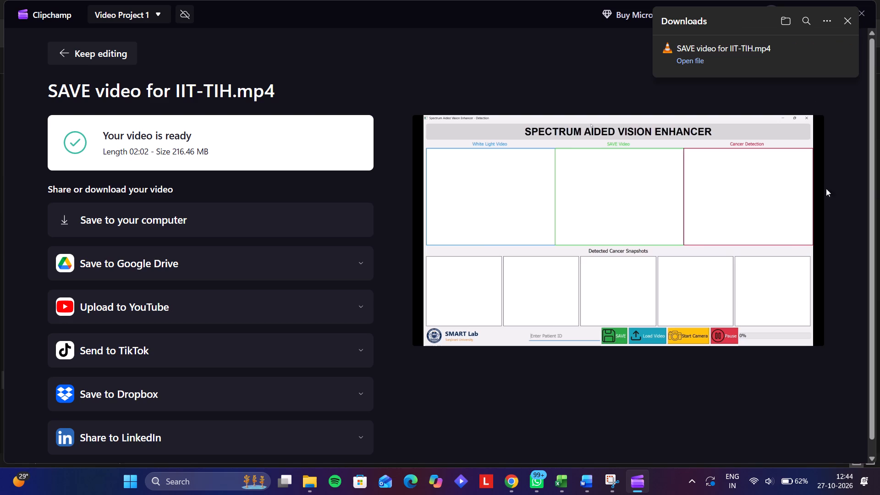
pyautogui.click(852, 106)
pyautogui.click(848, 26)
pyautogui.click(803, 16)
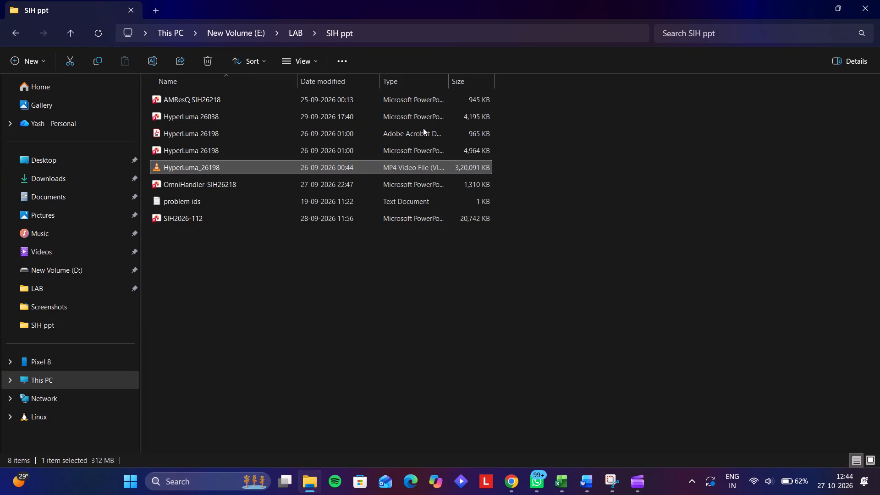
pyautogui.click(64, 175)
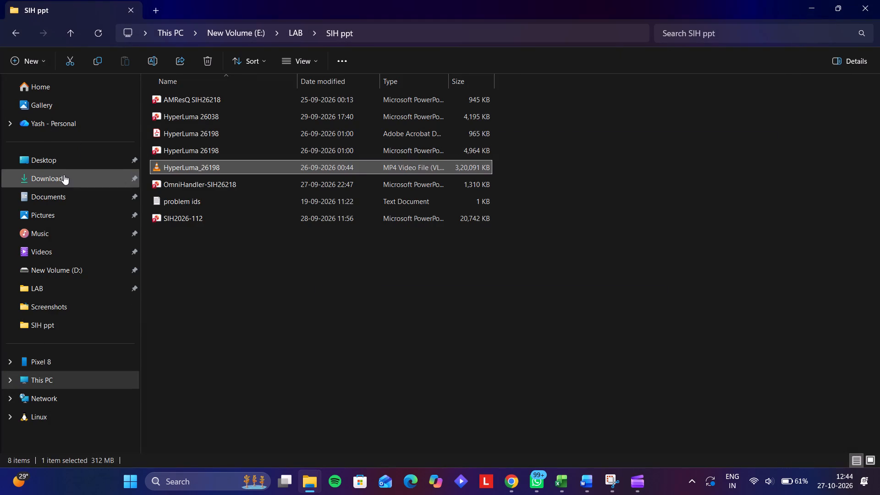
pyautogui.click(804, 10)
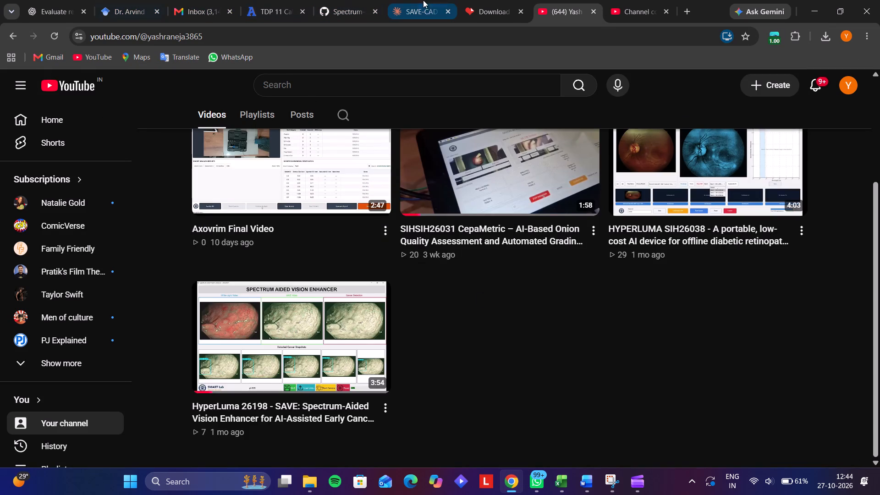
pyautogui.click(409, 0)
pyautogui.click(527, 0)
pyautogui.click(632, 0)
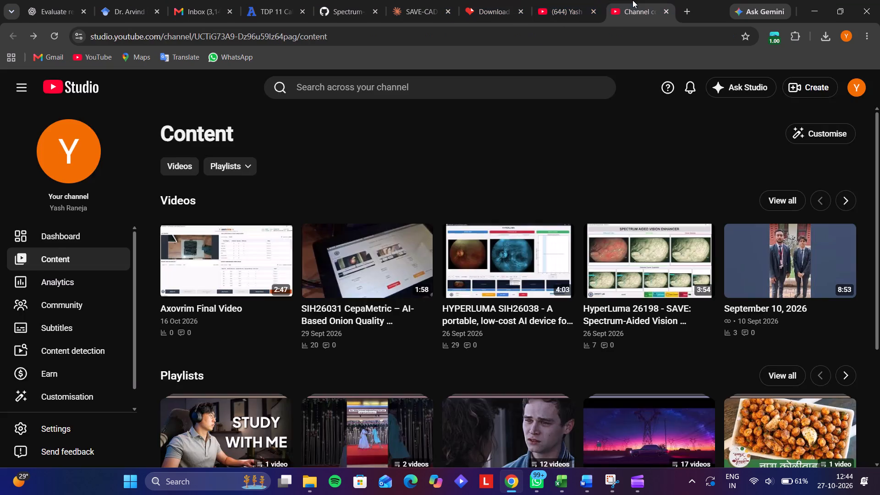
pyautogui.click(562, 0)
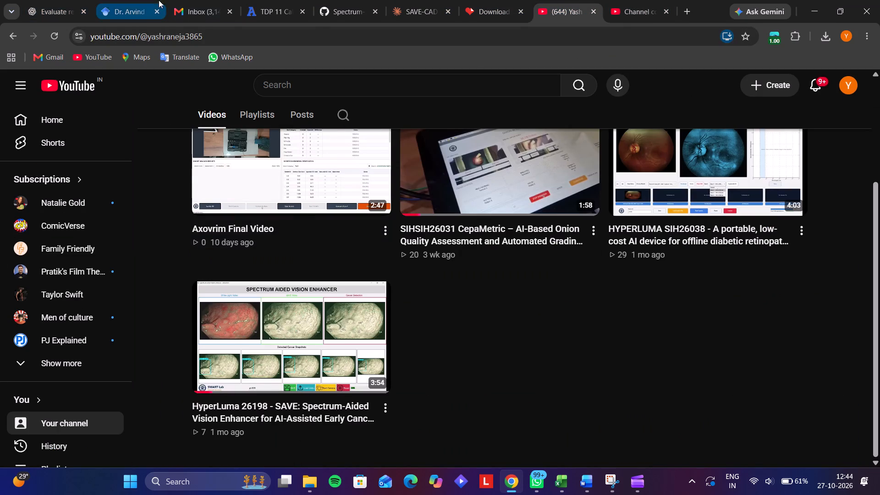
pyautogui.click(274, 0)
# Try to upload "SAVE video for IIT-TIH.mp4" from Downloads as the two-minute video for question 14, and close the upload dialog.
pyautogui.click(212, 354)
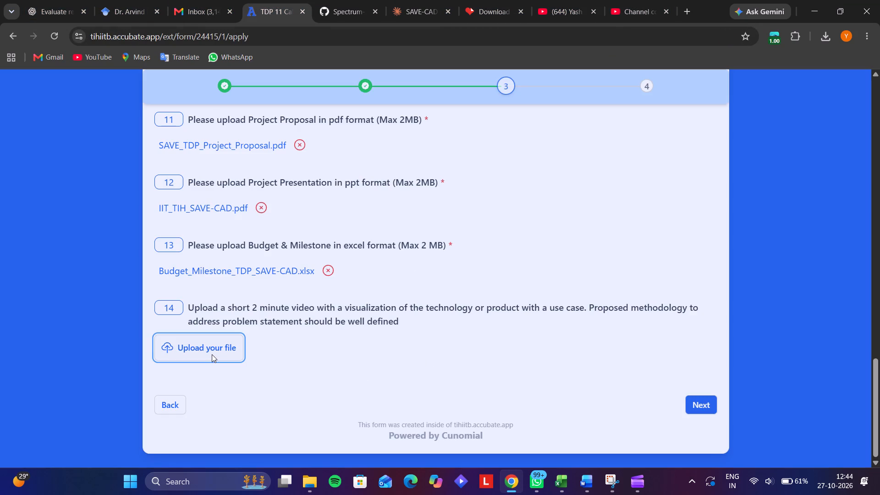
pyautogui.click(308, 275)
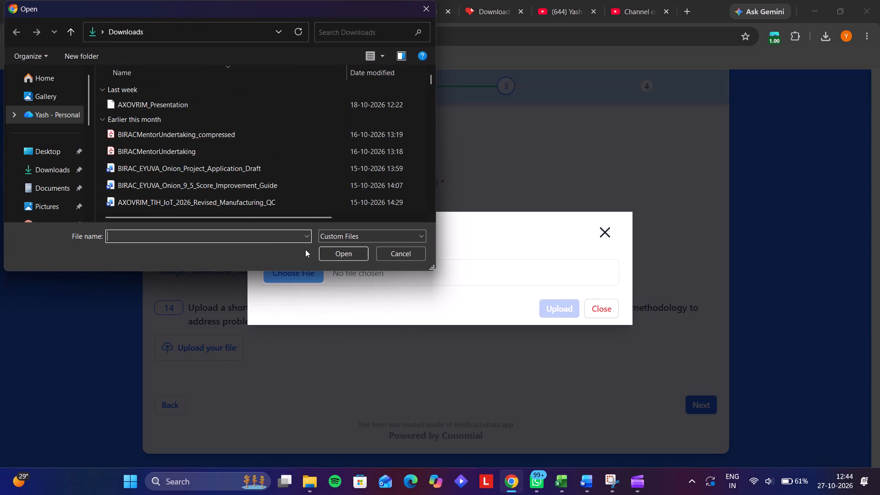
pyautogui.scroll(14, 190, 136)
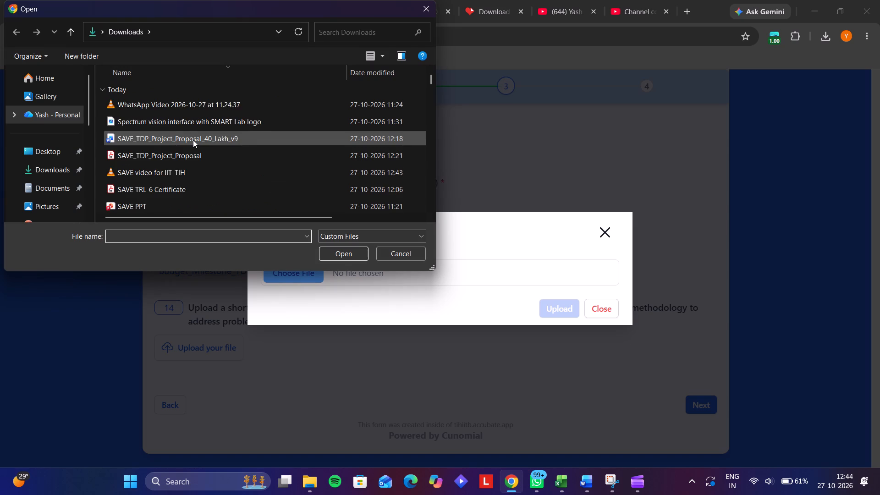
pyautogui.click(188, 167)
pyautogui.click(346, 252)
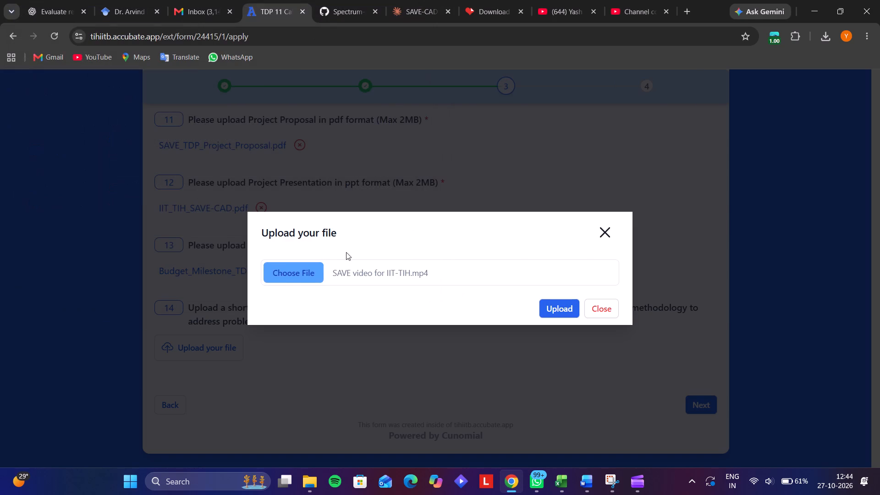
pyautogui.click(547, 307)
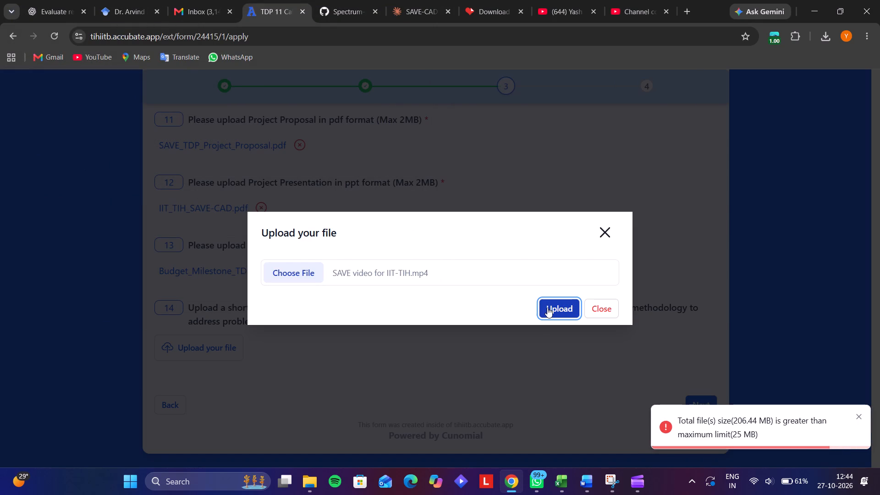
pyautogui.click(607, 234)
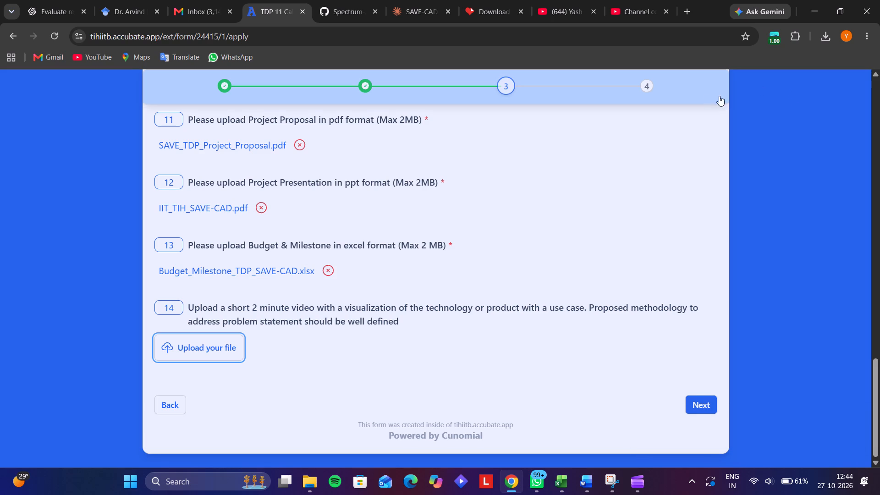
# Search Google in a new tab for "video compressor" and open the FreeConvert Video Compressor page.
pyautogui.click(681, 6)
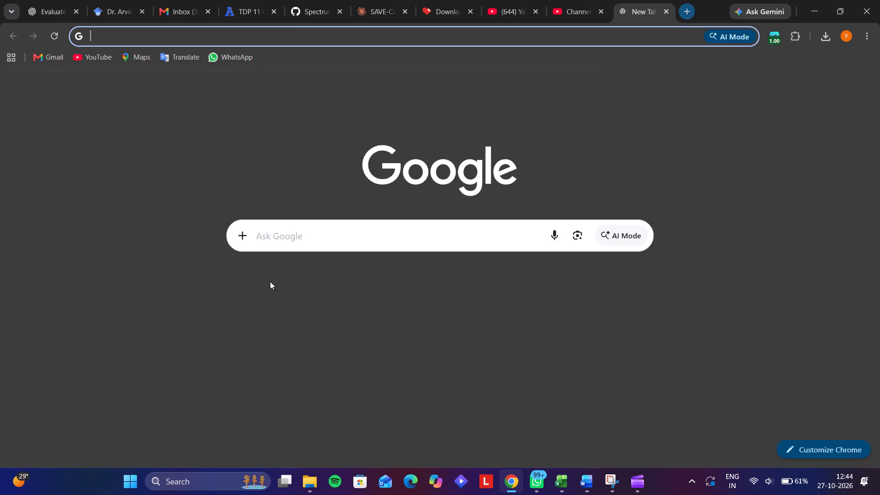
pyautogui.click(290, 238)
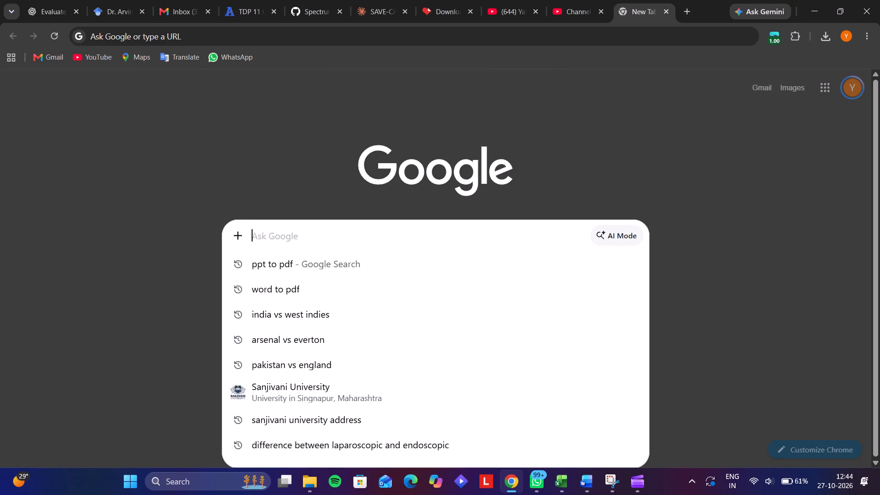
pyautogui.press('i')
pyautogui.press('BackSpace')
pyautogui.press('BackSpace')
pyautogui.press('BackSpace')
pyautogui.write("video compressor'")
pyautogui.press('BackSpace')
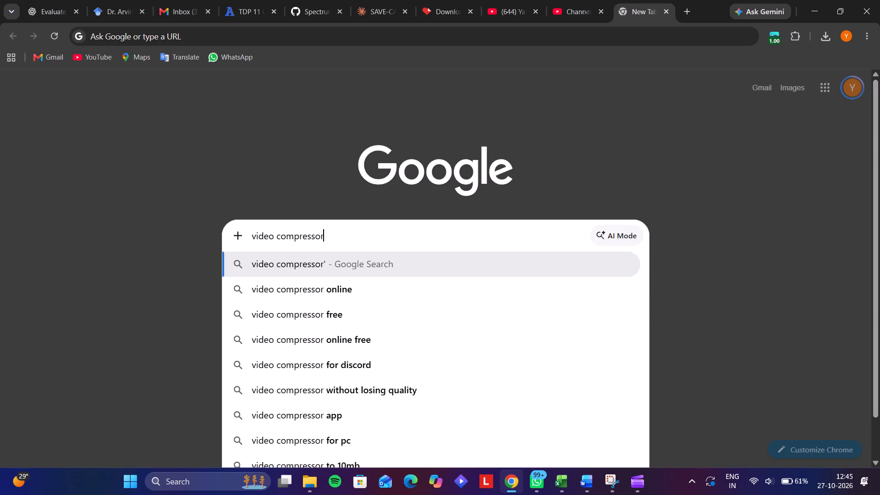
pyautogui.press('Return')
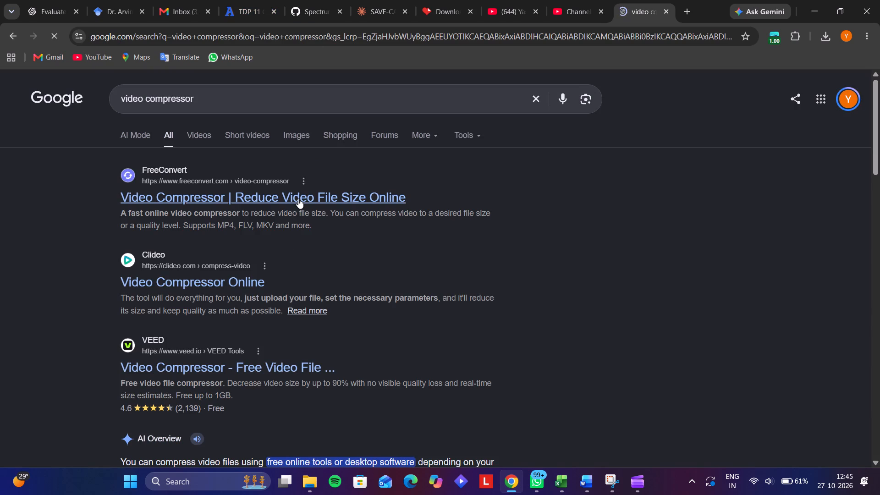
pyautogui.click(300, 195)
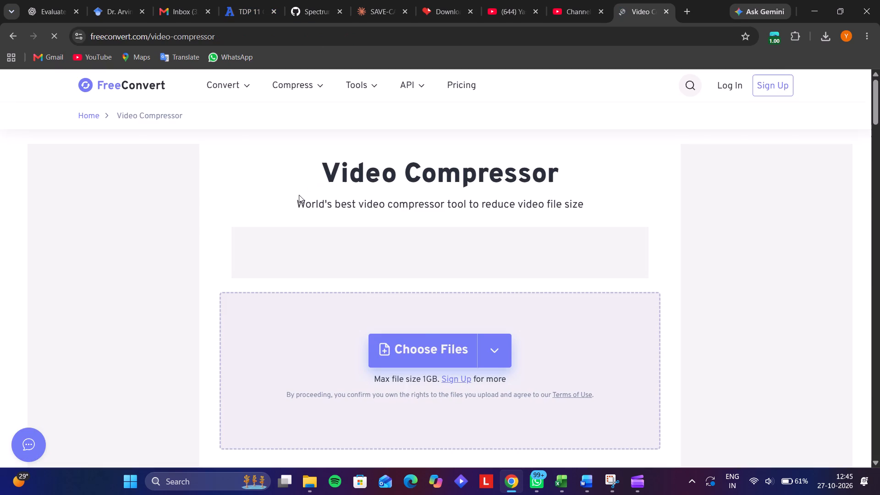
# Add "SAVE video for IIT-TIH.mp4" from the Downloads folder to FreeConvert and start compressing it with MP4 output.
pyautogui.click(422, 331)
pyautogui.click(417, 380)
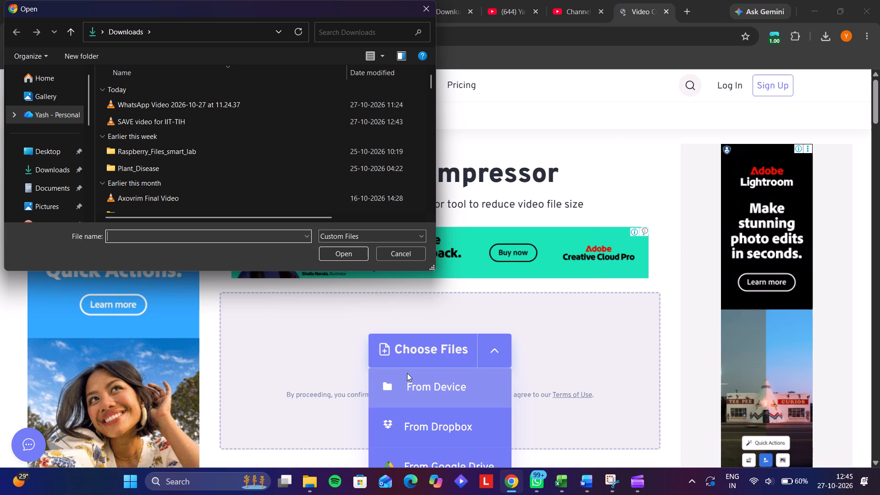
pyautogui.click(182, 126)
pyautogui.click(330, 256)
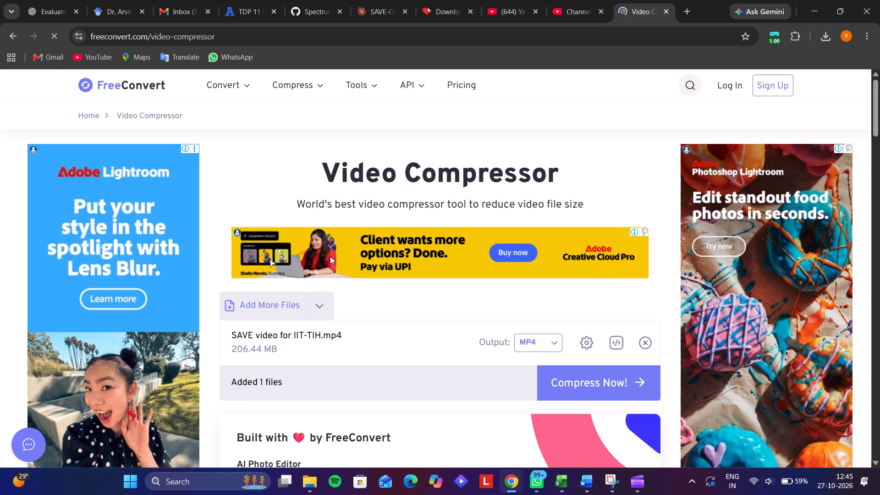
pyautogui.scroll(-3, 579, 381)
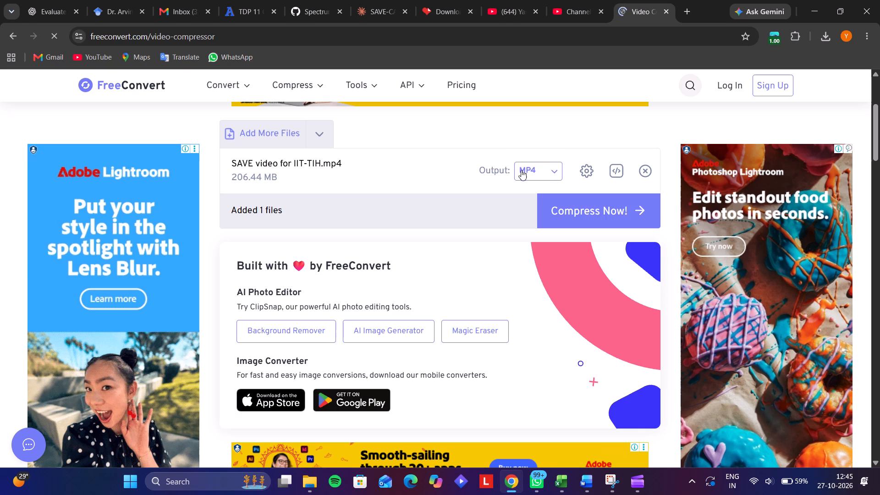
pyautogui.click(594, 213)
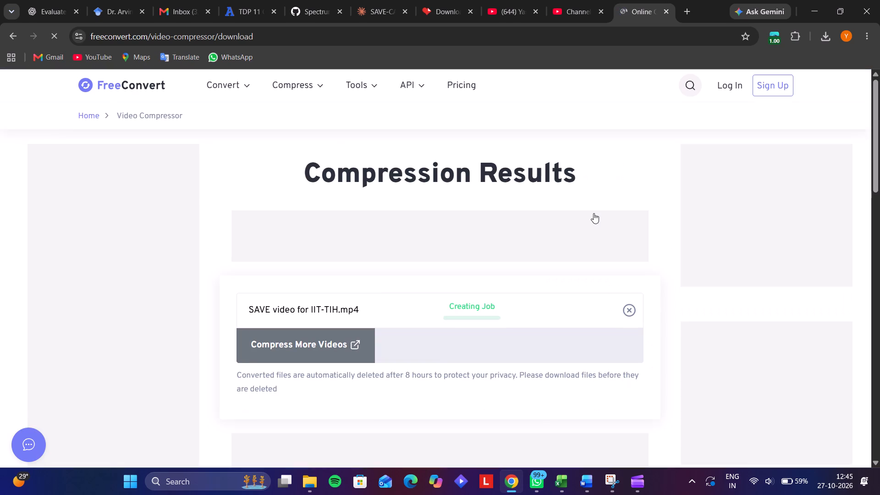
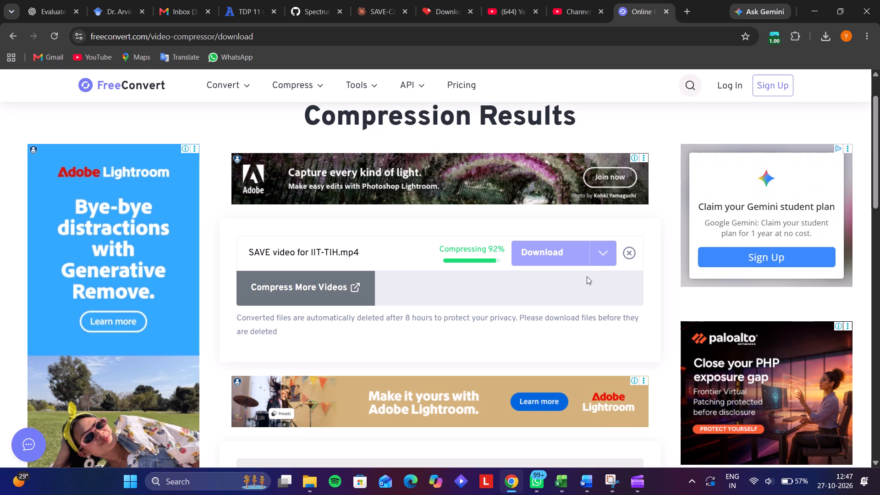
pyautogui.click(236, 0)
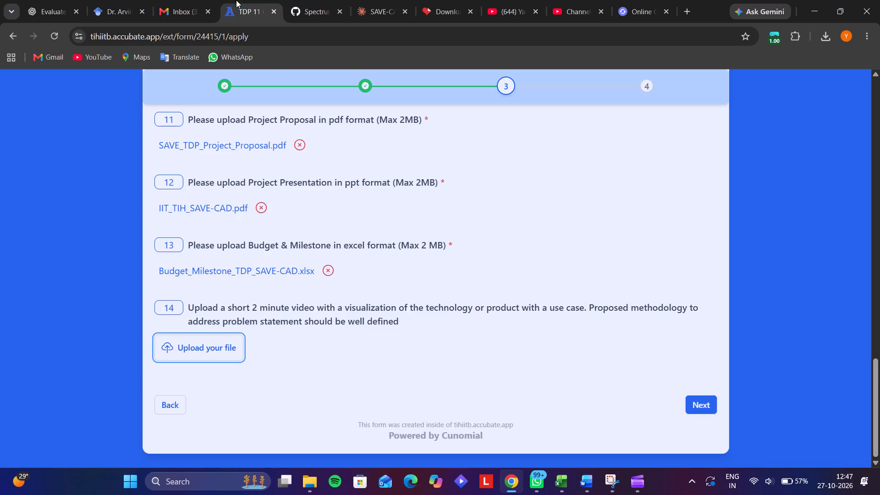
pyautogui.scroll(14, 416, 317)
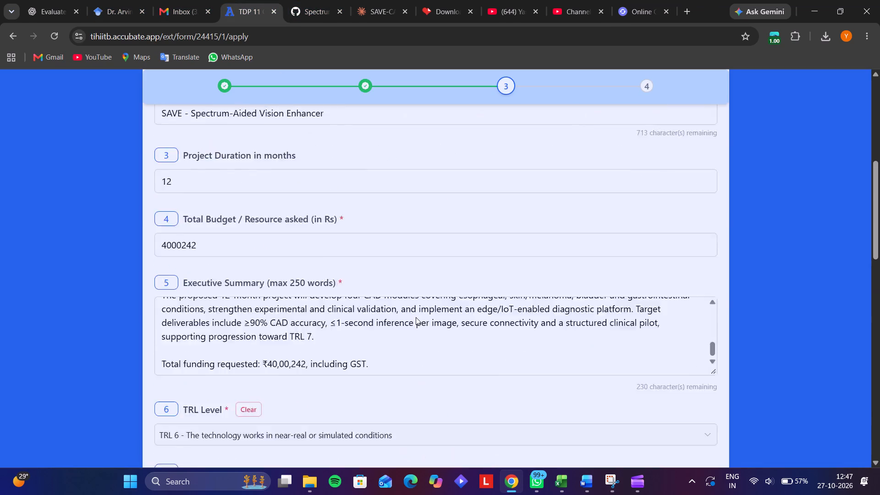
pyautogui.scroll(10, 416, 317)
pyautogui.scroll(-8, 416, 317)
pyautogui.scroll(1, 413, 380)
pyautogui.scroll(-19, 413, 380)
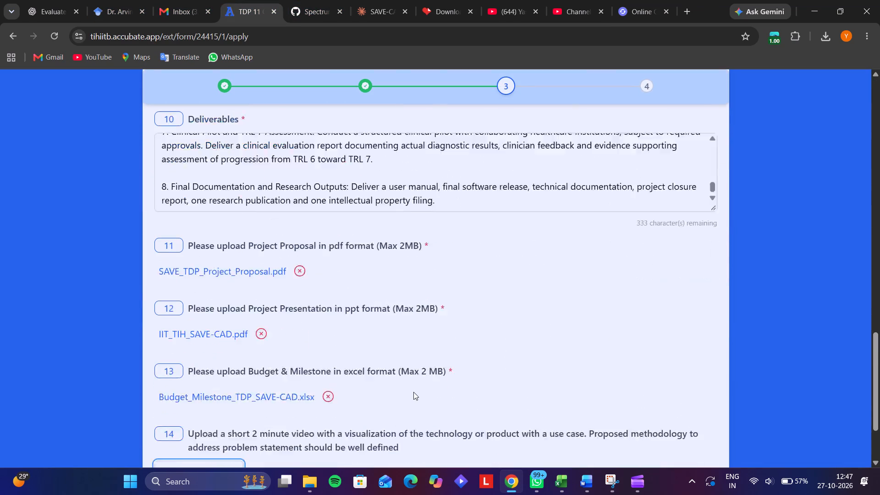
pyautogui.scroll(-6, 413, 392)
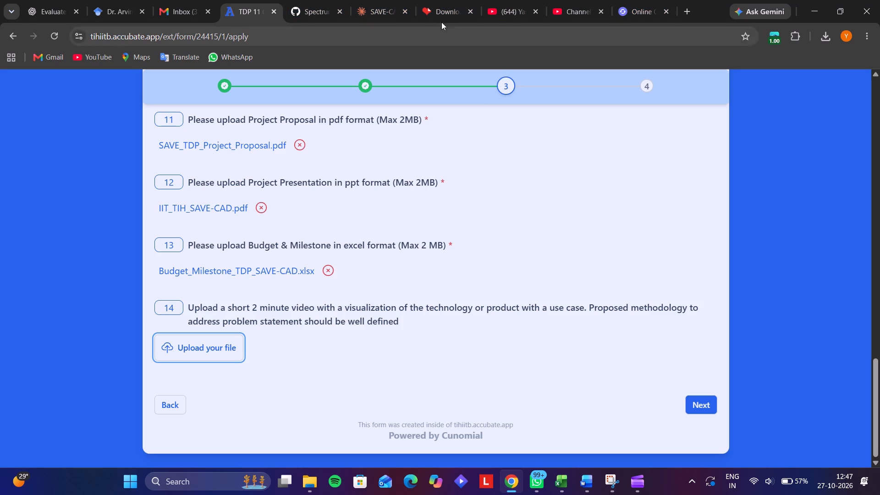
pyautogui.click(308, 0)
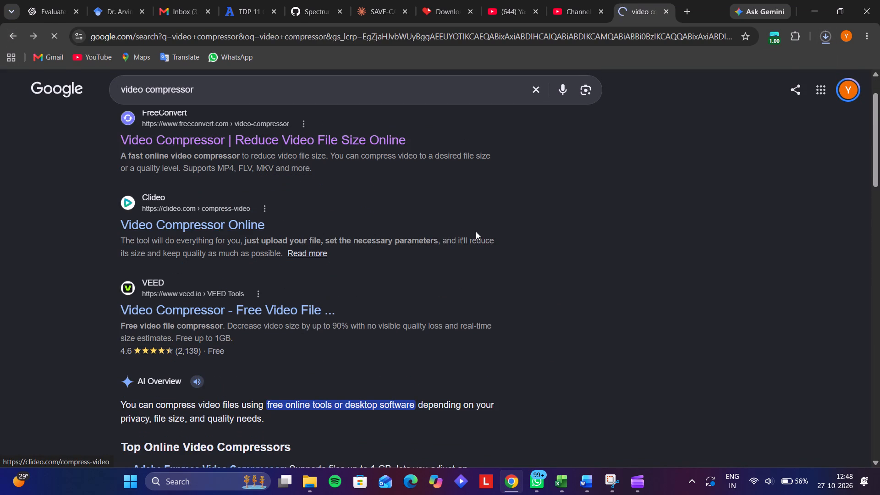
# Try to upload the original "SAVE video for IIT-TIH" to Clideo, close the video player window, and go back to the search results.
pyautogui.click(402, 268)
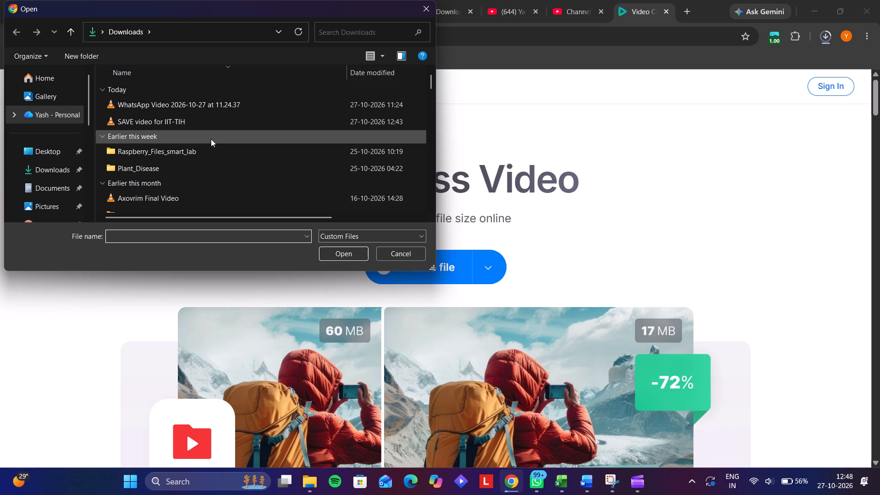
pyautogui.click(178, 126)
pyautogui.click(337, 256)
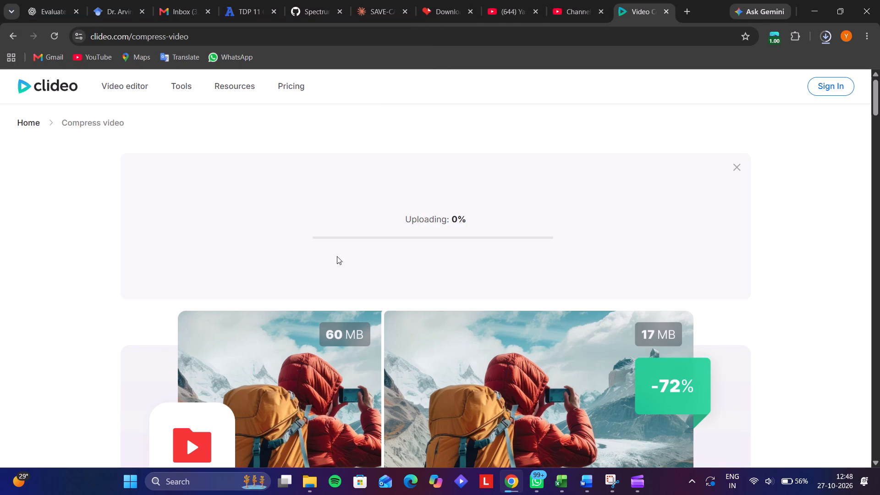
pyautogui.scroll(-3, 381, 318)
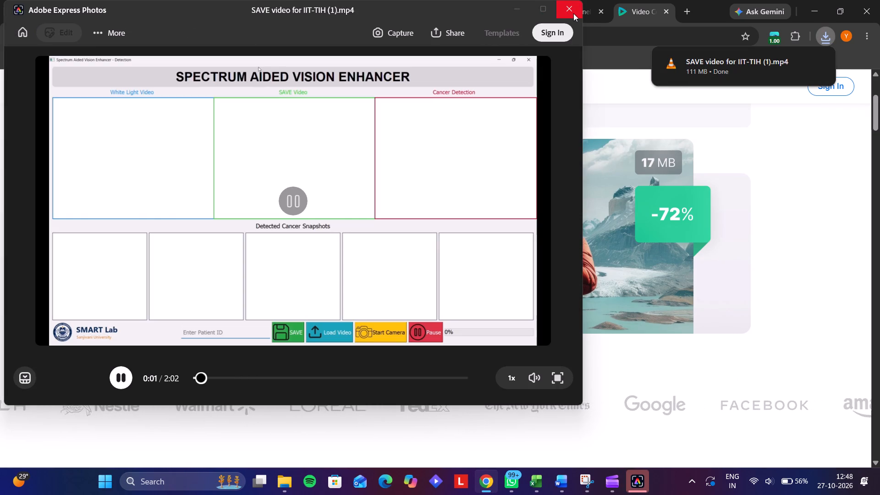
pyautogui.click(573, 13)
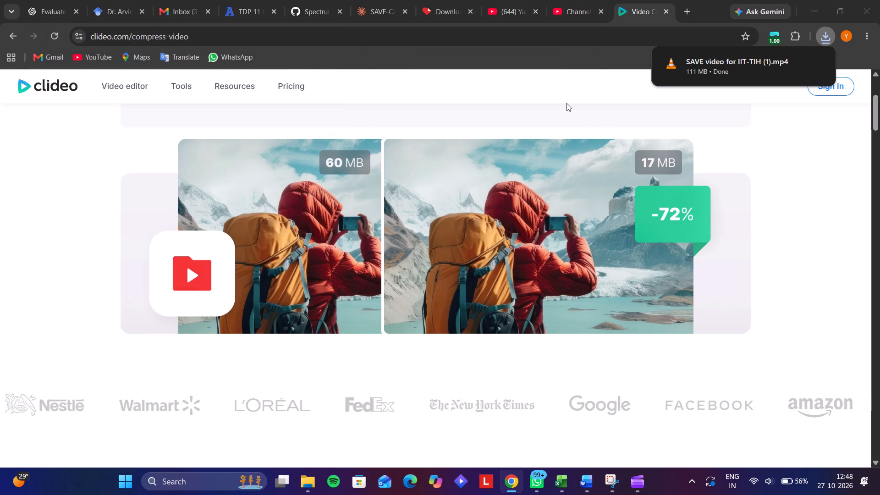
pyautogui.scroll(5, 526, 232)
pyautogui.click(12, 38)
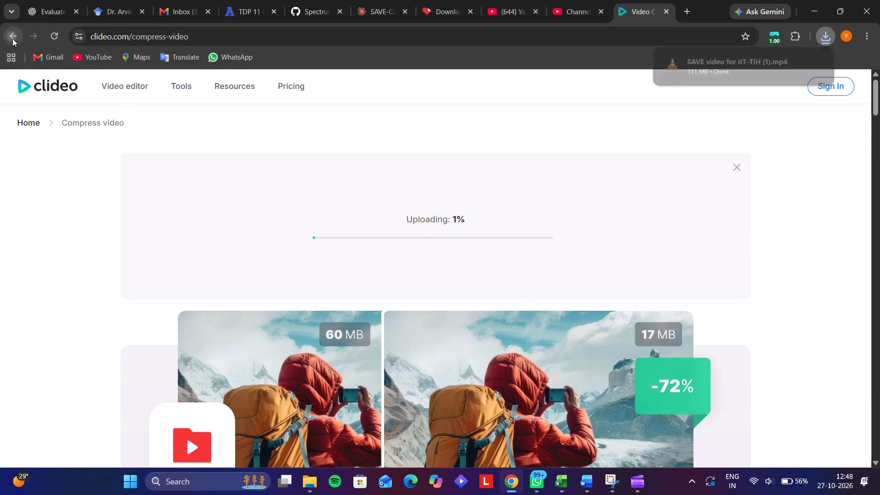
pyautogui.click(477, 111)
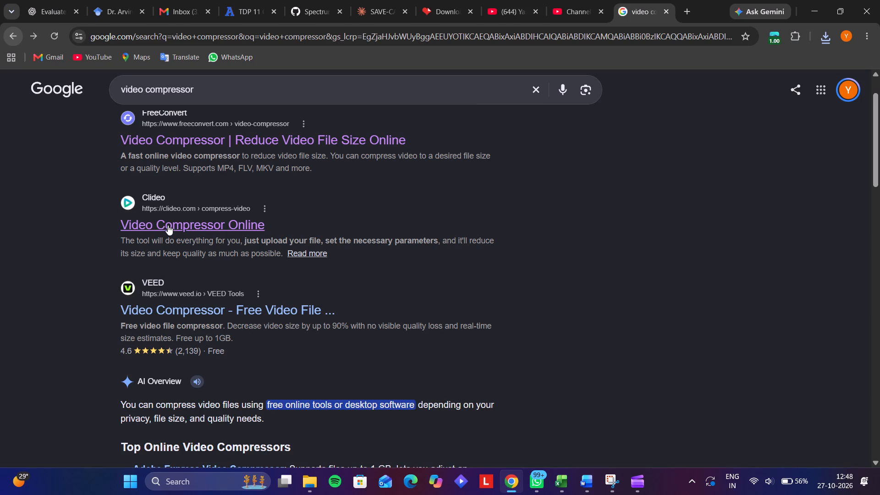
# Reopen Clideo's video compressor and start uploading "SAVE video for IIT-TIH (1)" from Downloads, checking the recent downloads.
pyautogui.click(168, 225)
pyautogui.click(425, 267)
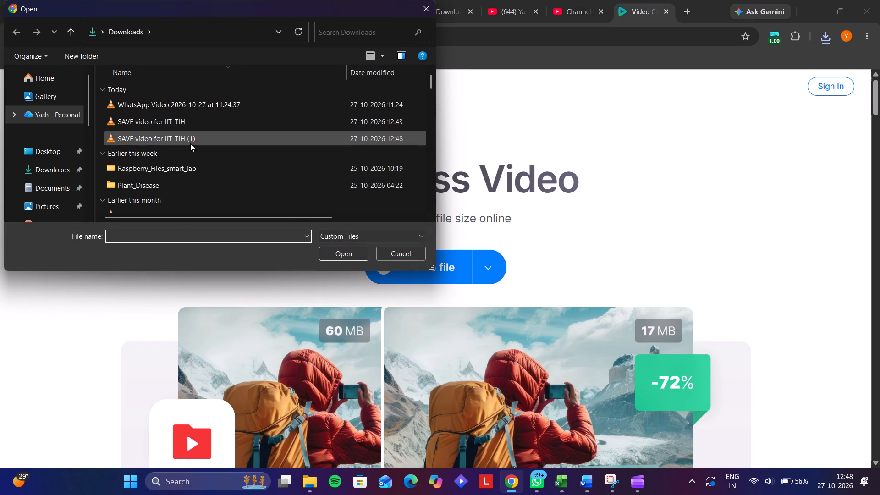
pyautogui.click(190, 143)
pyautogui.click(341, 255)
pyautogui.click(824, 36)
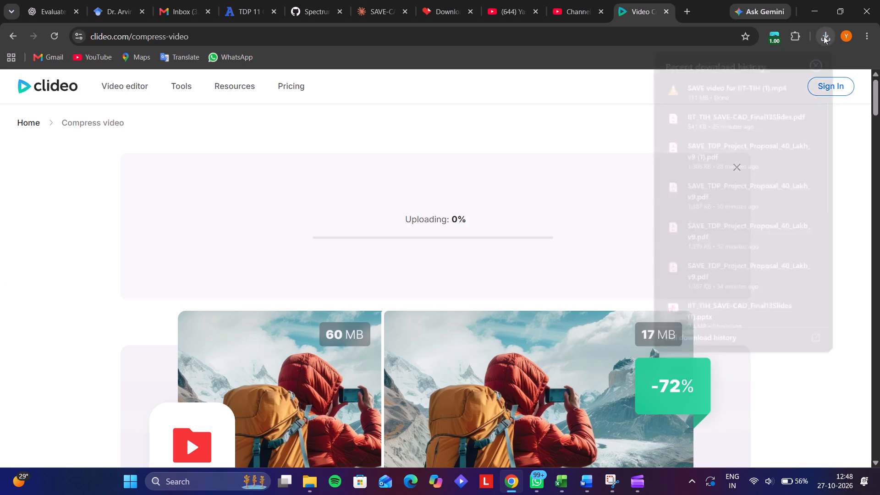
pyautogui.click(824, 36)
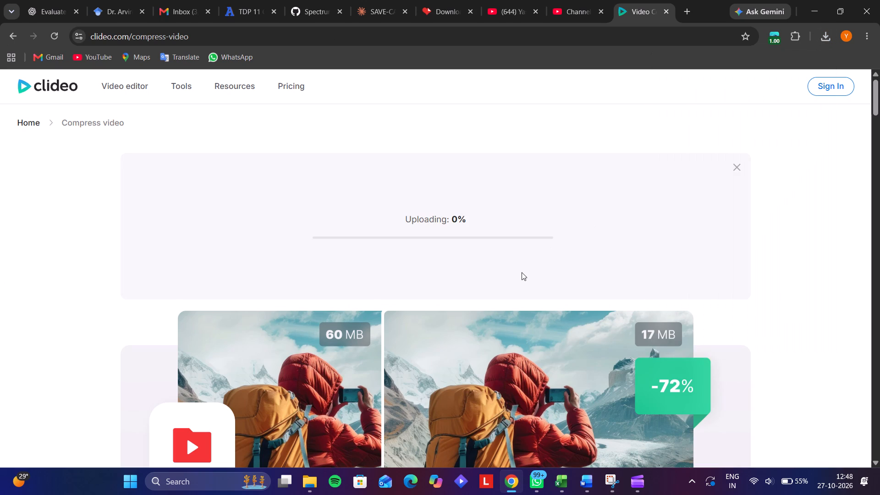
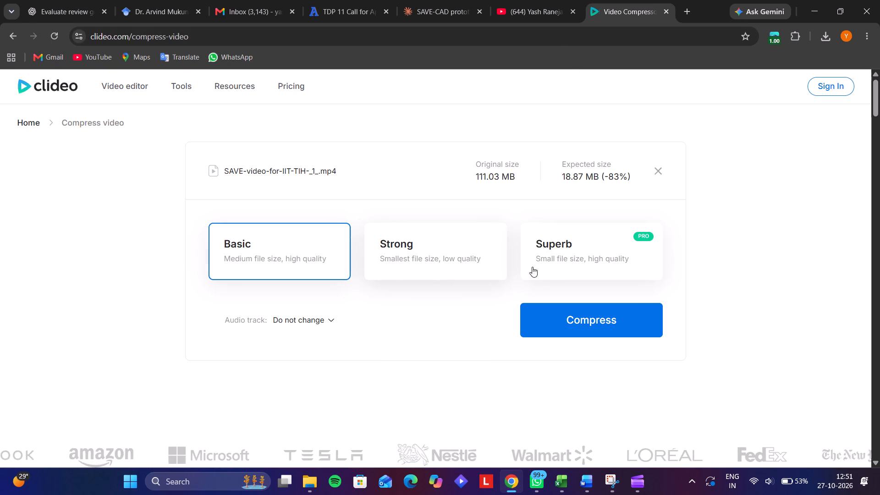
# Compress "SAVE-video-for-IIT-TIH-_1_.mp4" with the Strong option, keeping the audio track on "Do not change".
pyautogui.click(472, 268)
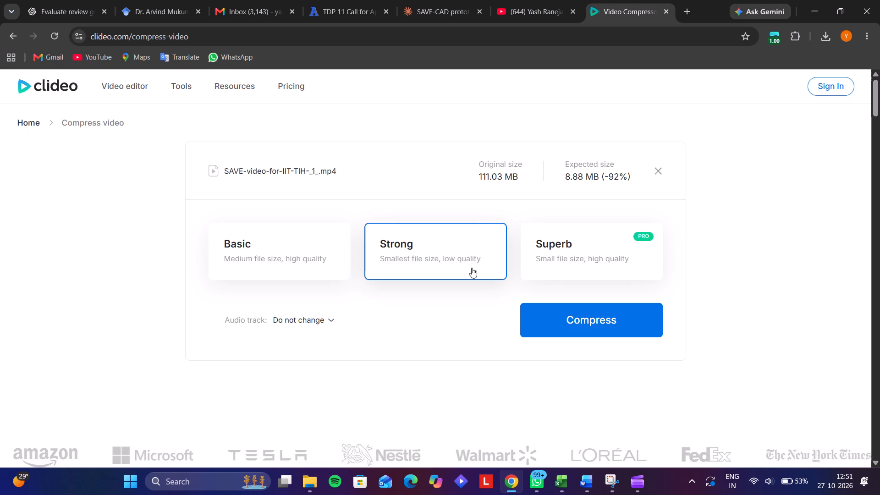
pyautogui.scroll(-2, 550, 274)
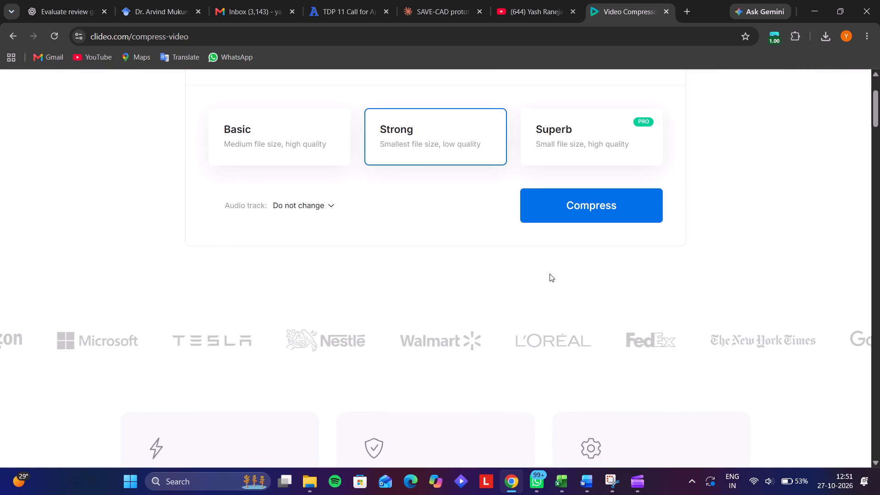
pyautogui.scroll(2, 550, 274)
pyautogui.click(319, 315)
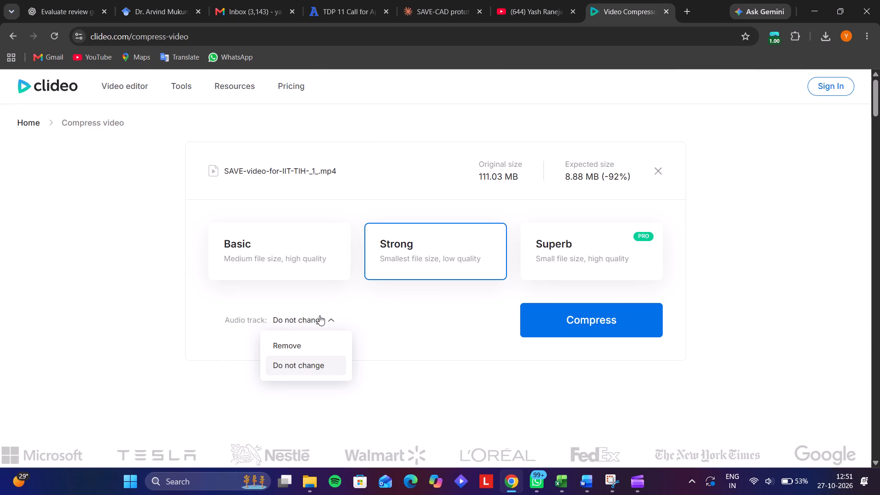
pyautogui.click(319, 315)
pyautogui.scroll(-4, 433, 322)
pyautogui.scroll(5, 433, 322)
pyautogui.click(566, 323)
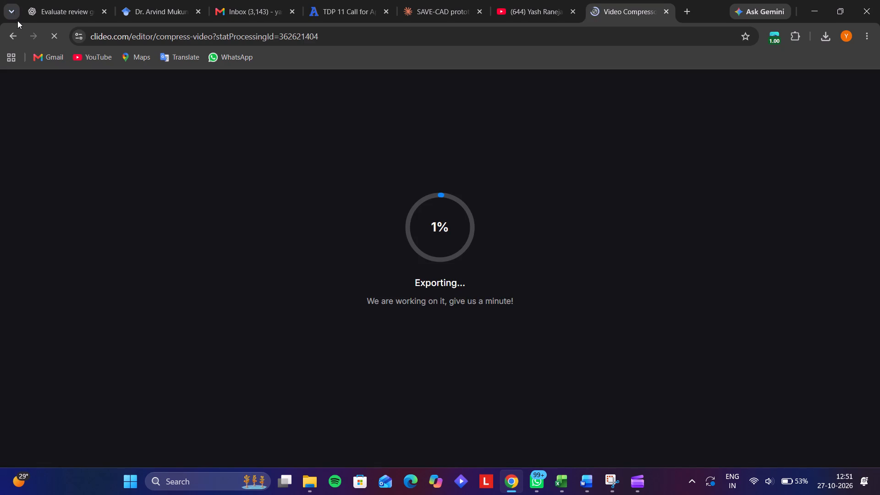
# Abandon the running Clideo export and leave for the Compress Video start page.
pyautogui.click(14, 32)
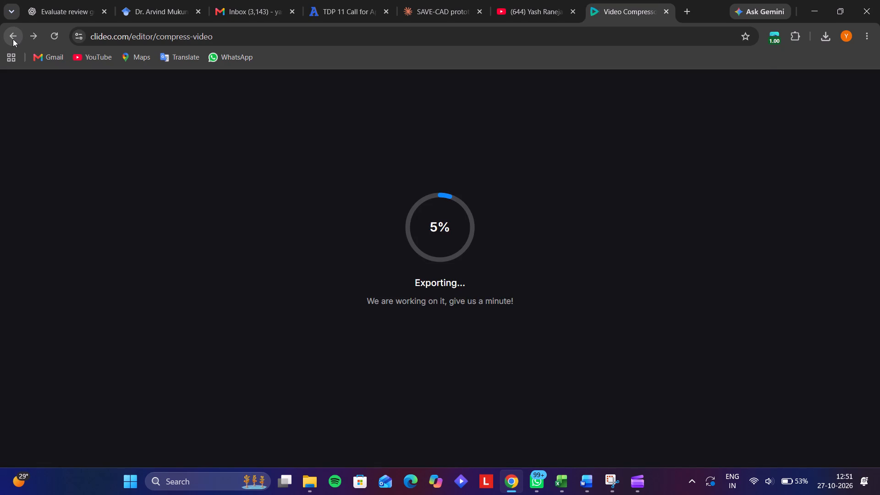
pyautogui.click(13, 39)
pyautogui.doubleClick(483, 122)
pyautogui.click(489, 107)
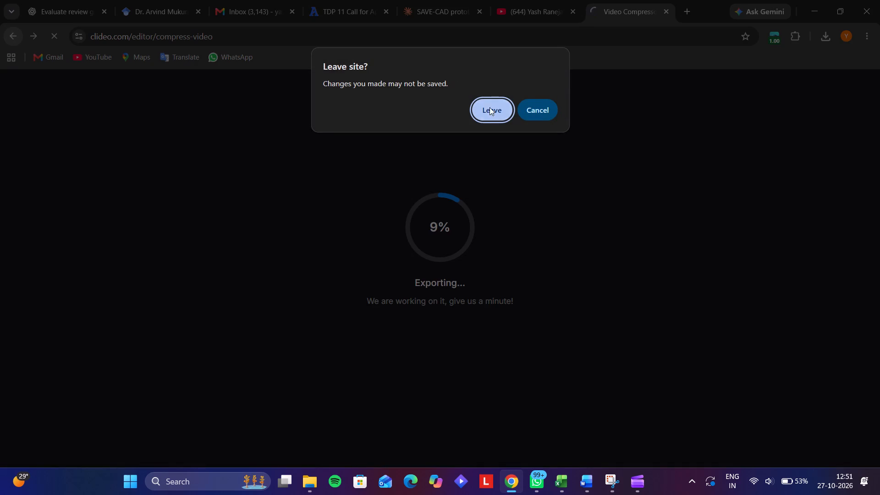
# Start uploading "SAVE video for IIT-TIH (1)" from Downloads to Clideo's video compressor again.
pyautogui.click(416, 259)
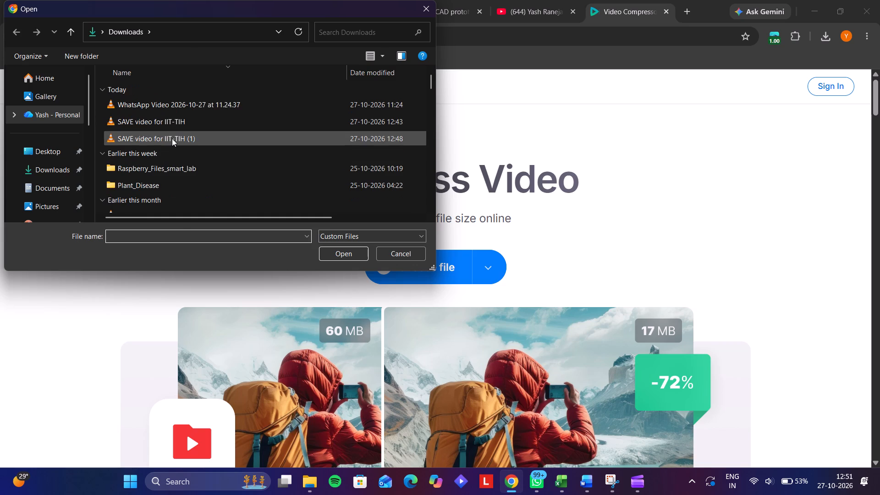
pyautogui.click(172, 138)
pyautogui.click(333, 251)
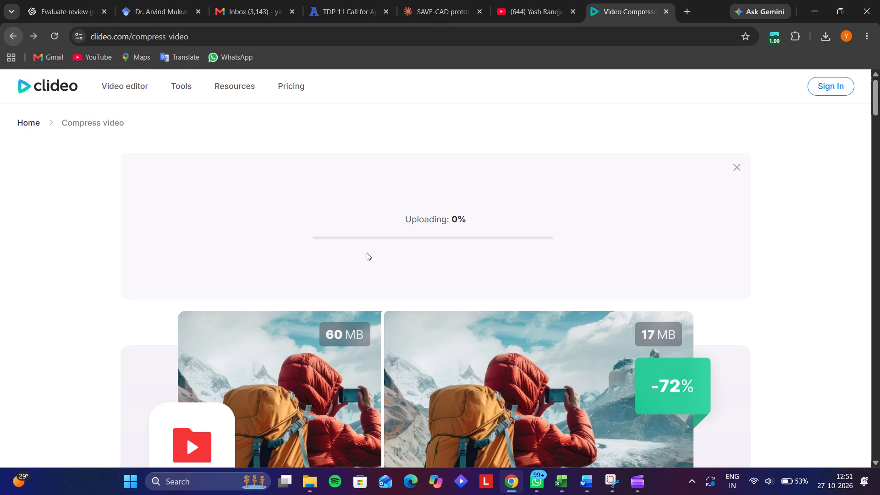
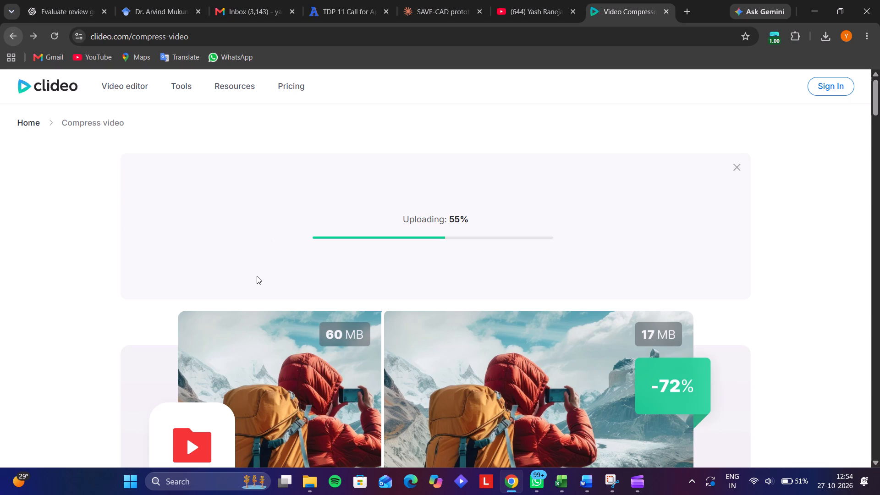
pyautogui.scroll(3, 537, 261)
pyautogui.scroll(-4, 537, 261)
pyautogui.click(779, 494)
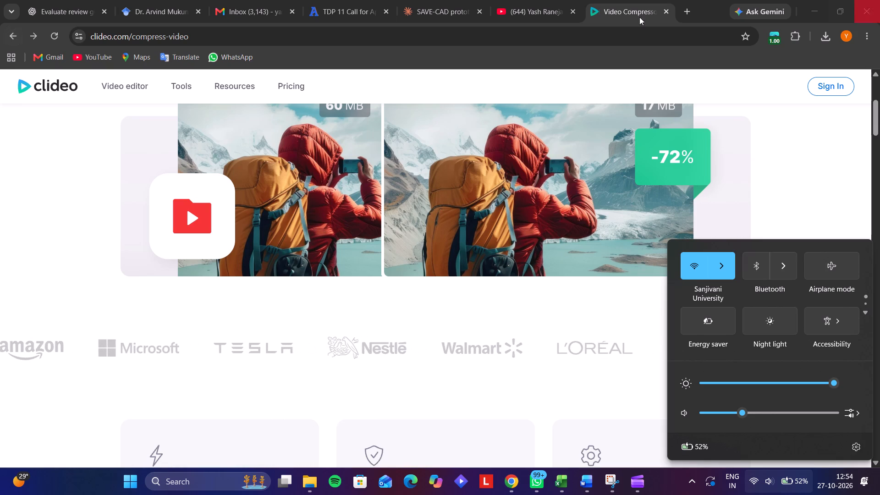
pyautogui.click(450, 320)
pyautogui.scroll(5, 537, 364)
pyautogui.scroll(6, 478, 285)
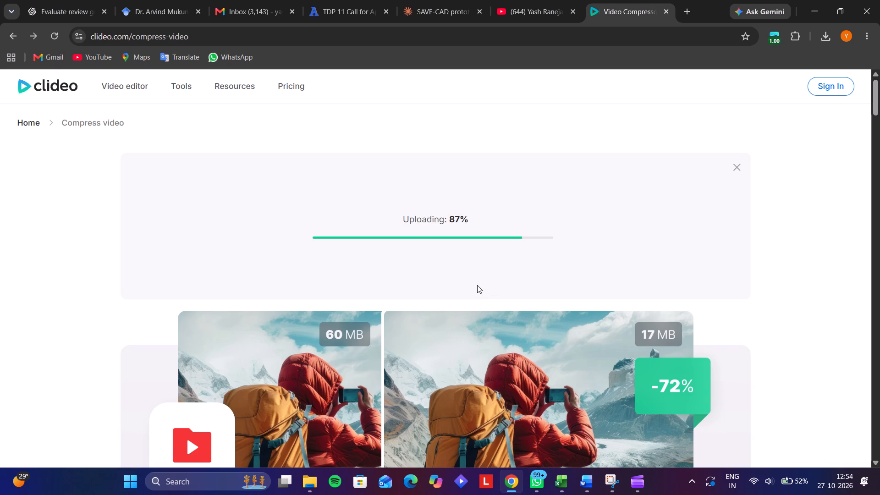
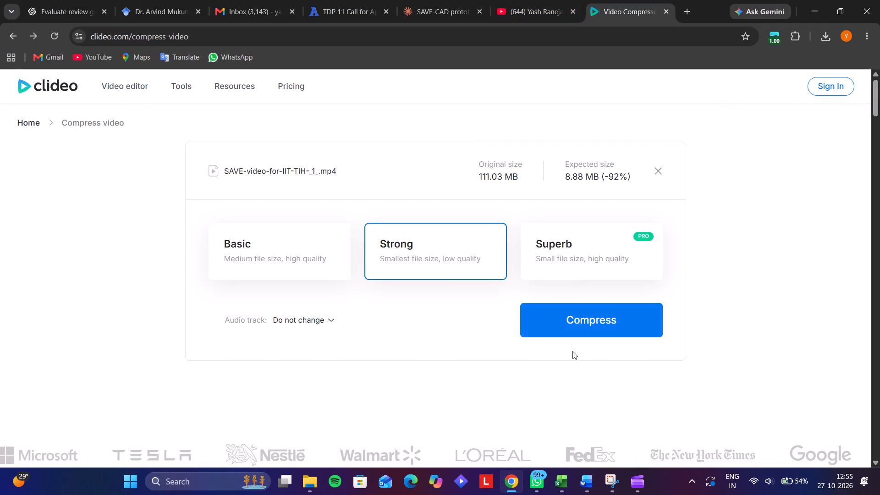
# Compress "SAVE-video-for-IIT-TIH-_1_.mp4" with the Basic option, keeping the audio track on "Do not change".
pyautogui.click(291, 262)
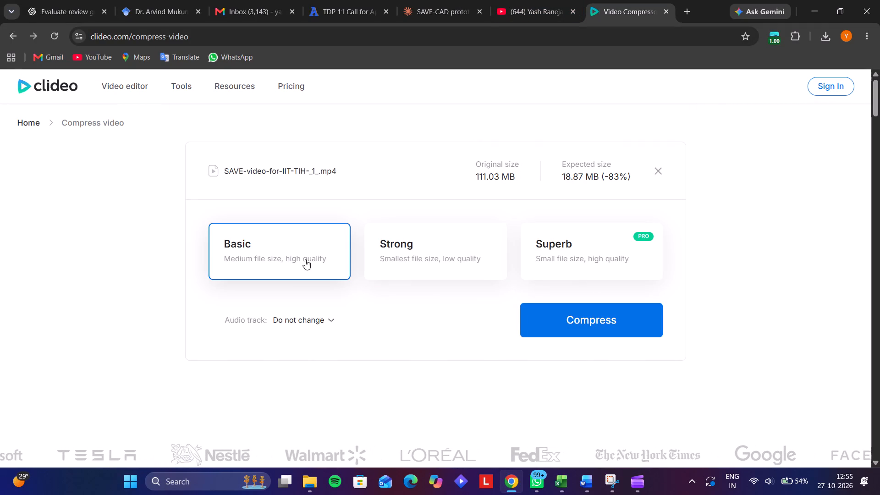
pyautogui.click(408, 256)
pyautogui.click(269, 256)
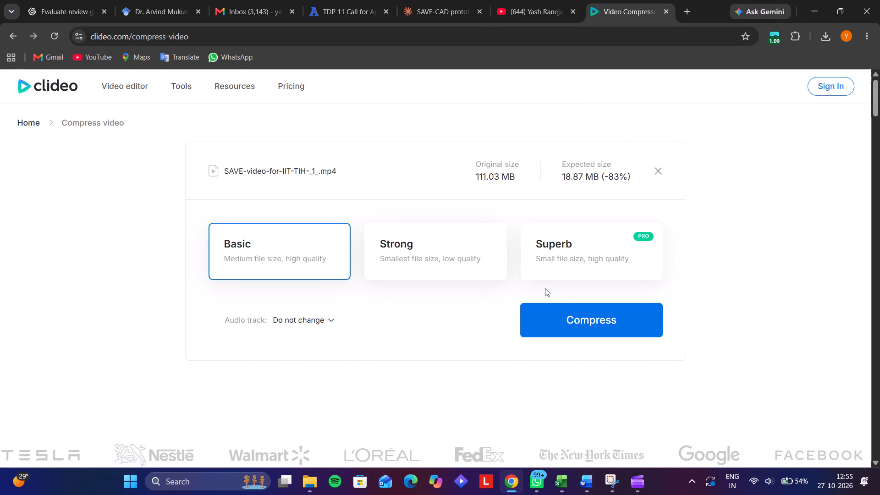
pyautogui.click(580, 314)
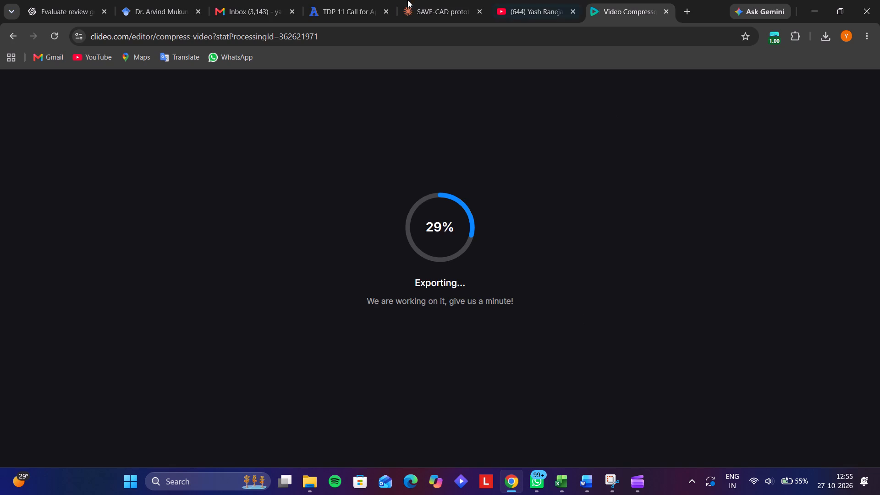
# Review the answers and uploaded files in section 3 of the TDP 11 application form, from the project title to the deliverables.
pyautogui.click(374, 0)
pyautogui.scroll(10, 695, 267)
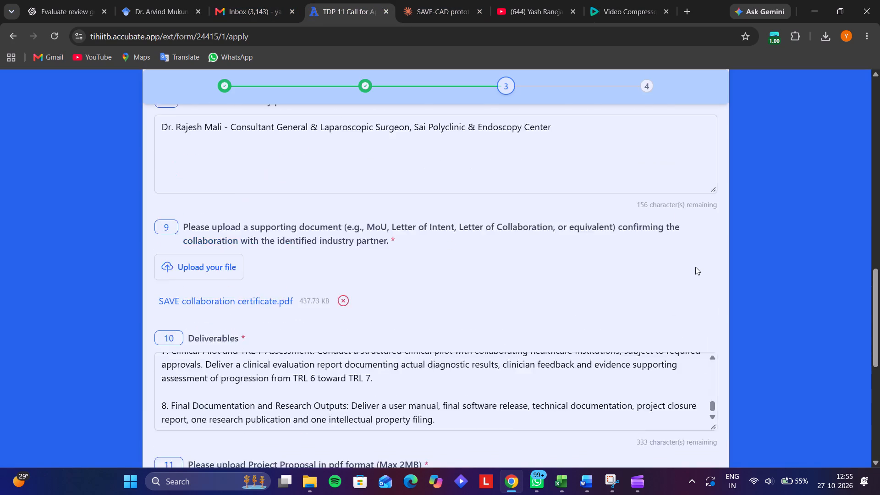
pyautogui.scroll(19, 695, 267)
pyautogui.scroll(-6, 684, 271)
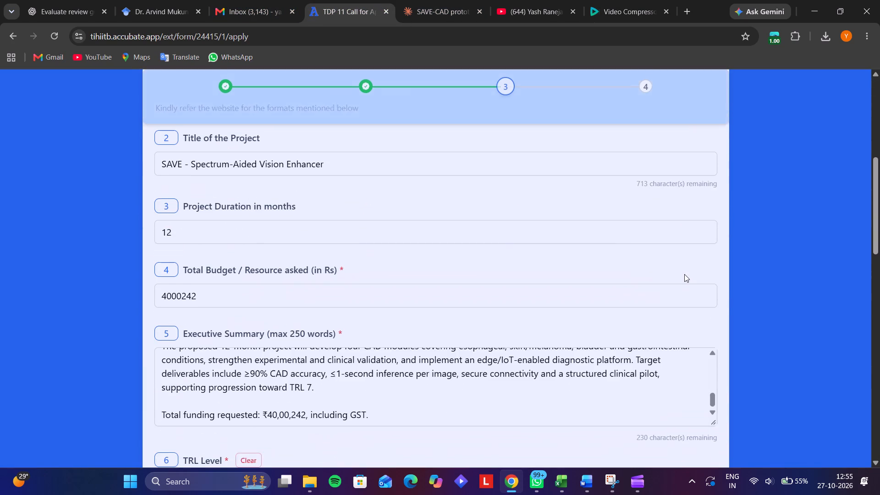
pyautogui.scroll(-2, 684, 274)
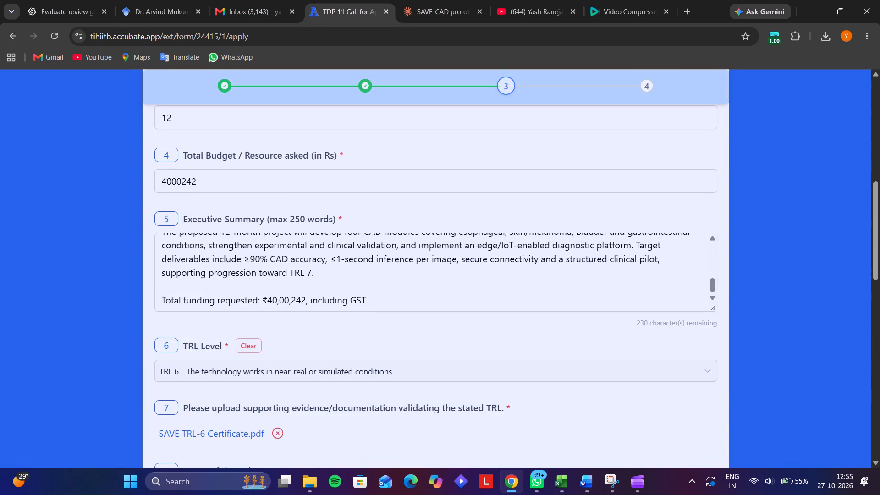
pyautogui.scroll(-7, 684, 274)
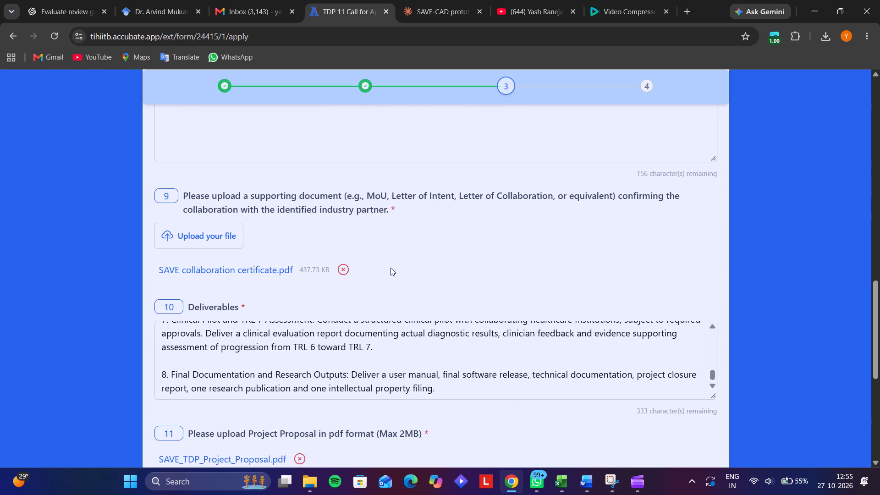
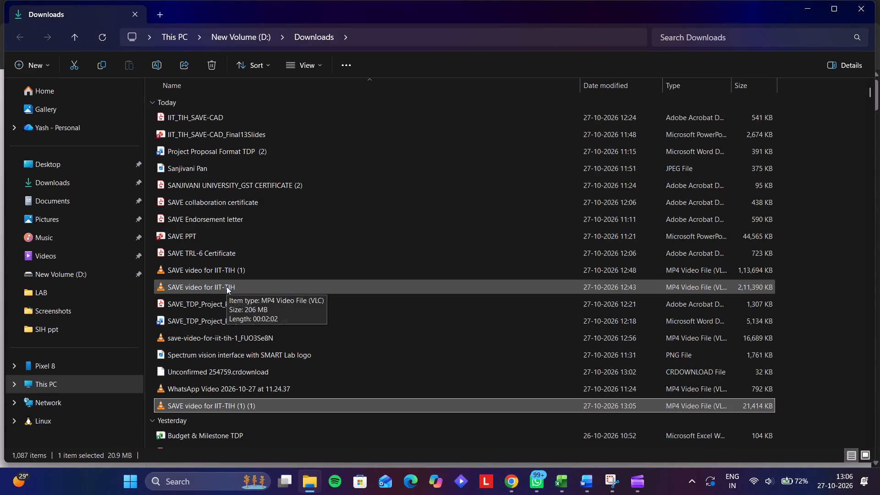
# Delete the videos "SAVE video for IIT-TIH (1)" and "save-video-for-iit-tih-1_FUO3Se8N" from the Downloads folder.
pyautogui.click(248, 274)
pyautogui.press('Delete')
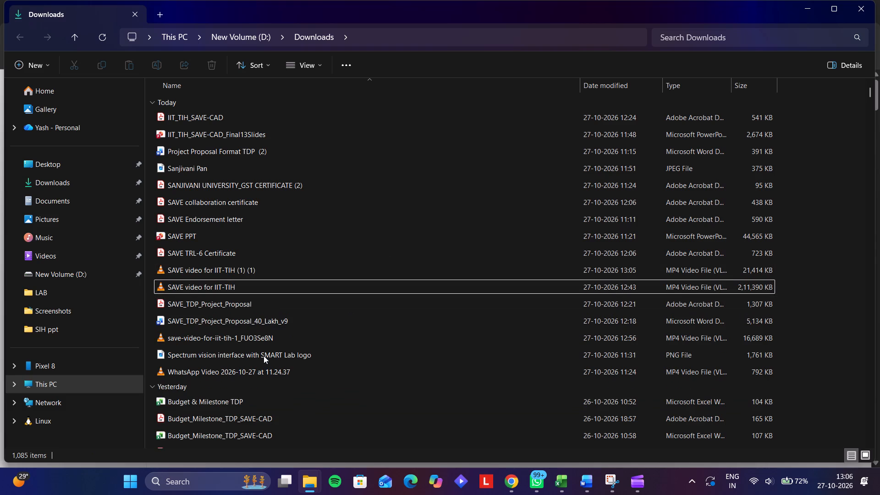
pyautogui.click(264, 342)
pyautogui.press('Delete')
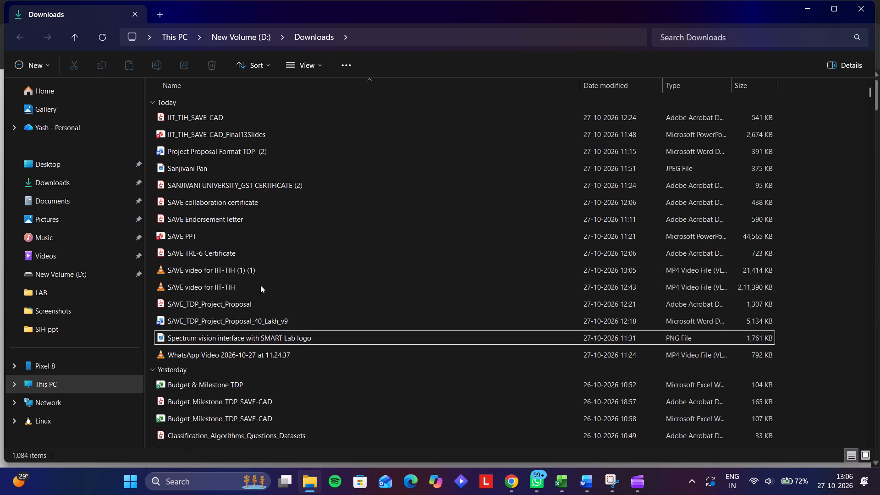
# Rename the video "SAVE video for IIT-TIH" as "SAVE video for IIT-TIH 200mb".
pyautogui.click(258, 285)
pyautogui.rightClick(258, 285)
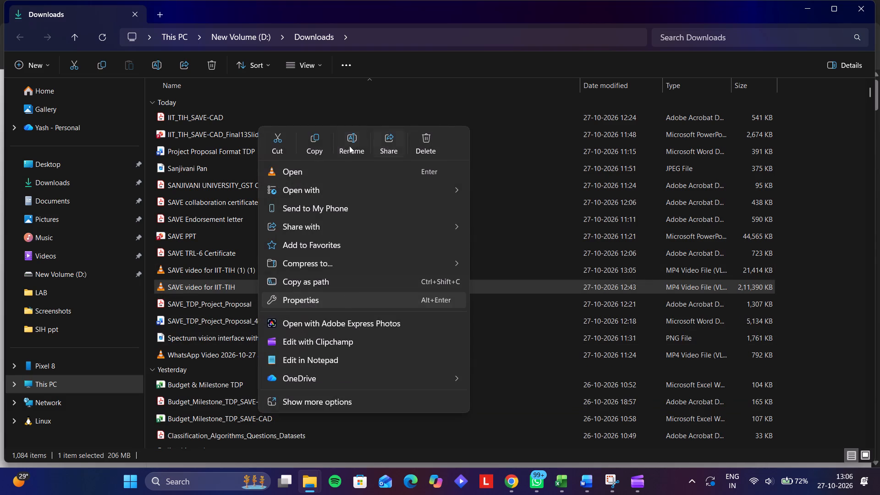
pyautogui.click(349, 146)
pyautogui.click(247, 291)
pyautogui.press('space')
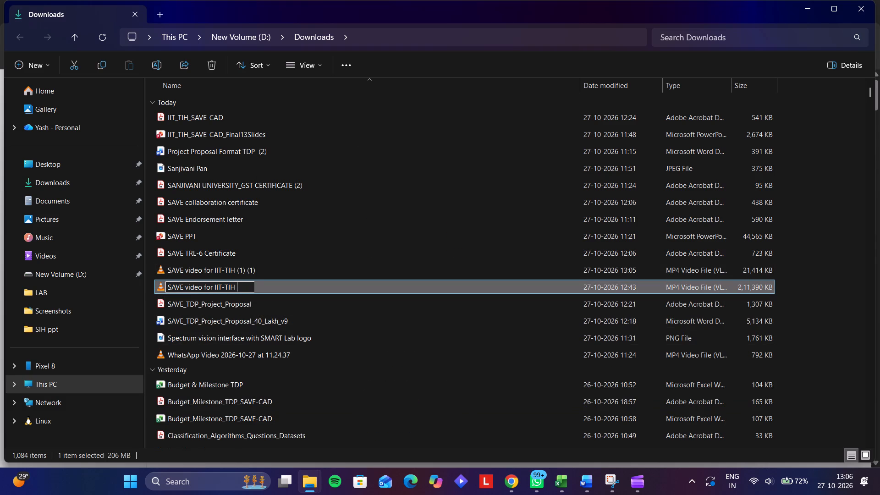
pyautogui.write('F')
pyautogui.press('BackSpace')
pyautogui.write('200mb')
pyautogui.press('Return')
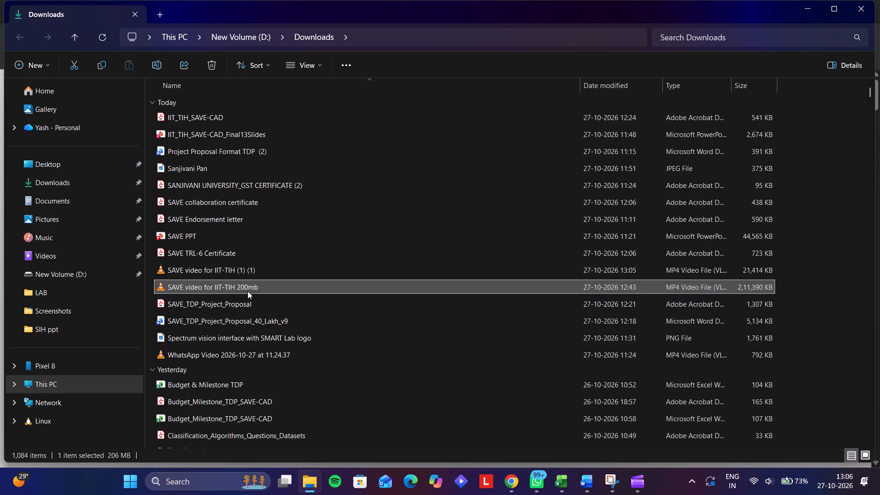
# Rename the compressed video "SAVE video for IIT-TIH (1) (1)" as "SAVE video for IIT-TIH" and return to Chrome.
pyautogui.click(302, 265)
pyautogui.rightClick(302, 265)
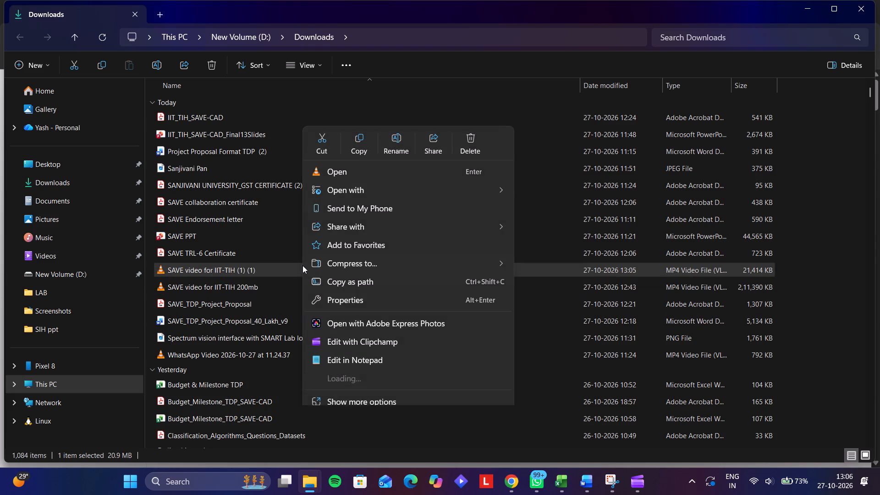
pyautogui.click(408, 135)
pyautogui.click(261, 271)
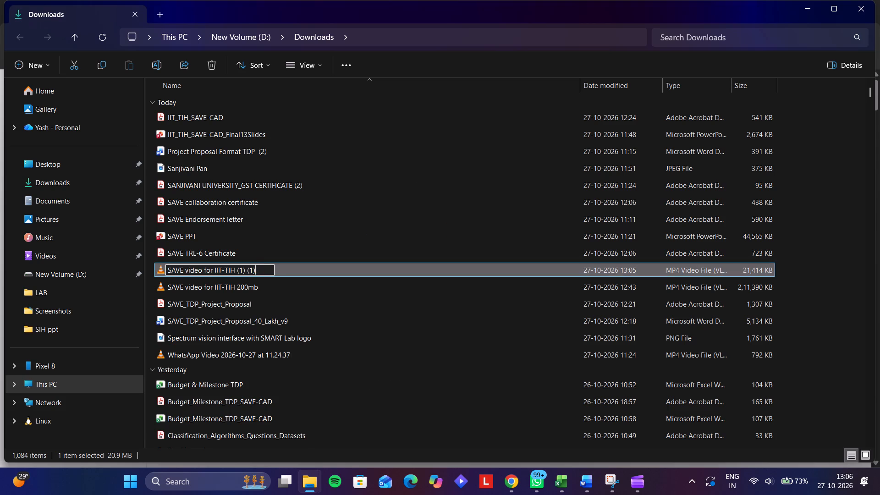
pyautogui.press('BackSpace')
pyautogui.press('BackSpace')
pyautogui.press('BackSpace')
pyautogui.press('BackSpace')
pyautogui.press('BackSpace')
pyautogui.press('BackSpace')
pyautogui.press('BackSpace')
pyautogui.press('BackSpace')
pyautogui.press('Return')
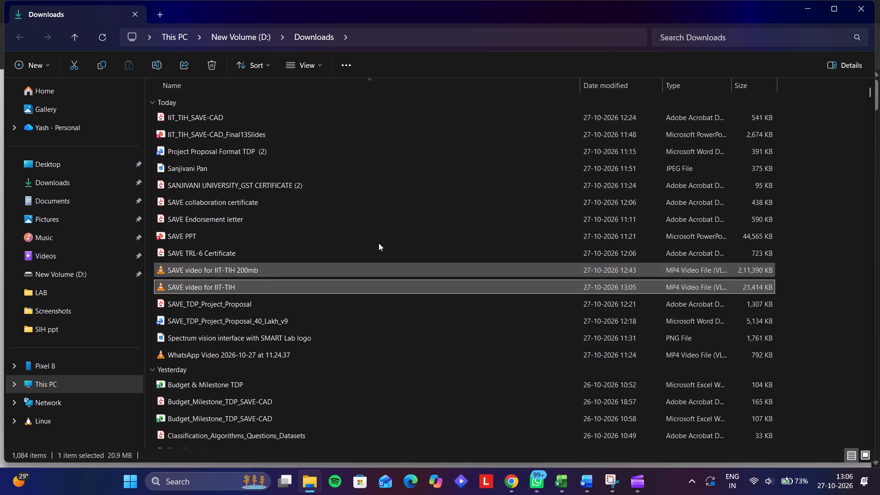
pyautogui.click(813, 6)
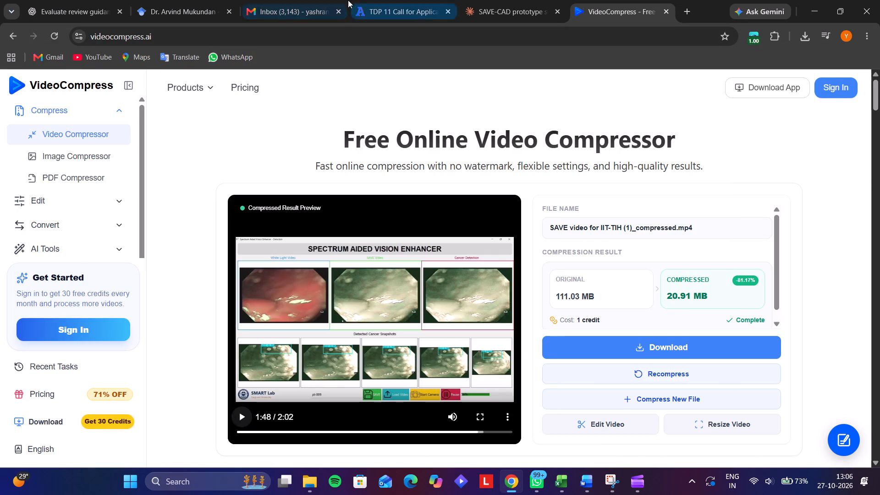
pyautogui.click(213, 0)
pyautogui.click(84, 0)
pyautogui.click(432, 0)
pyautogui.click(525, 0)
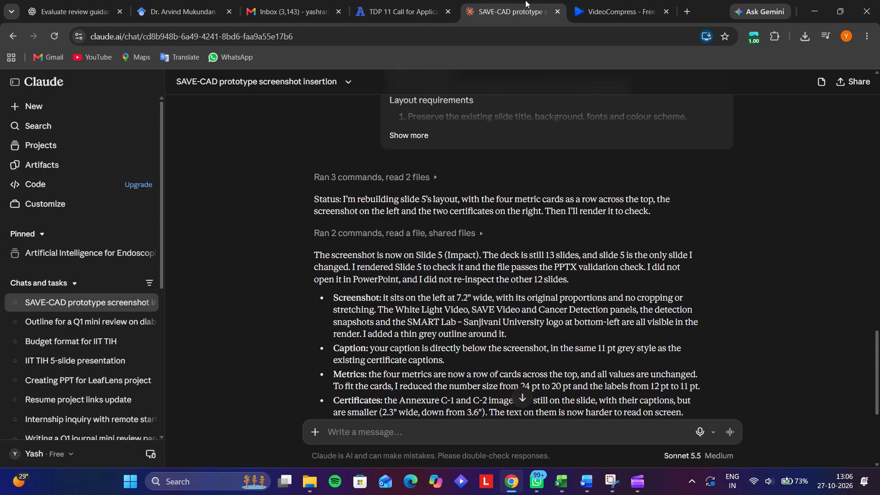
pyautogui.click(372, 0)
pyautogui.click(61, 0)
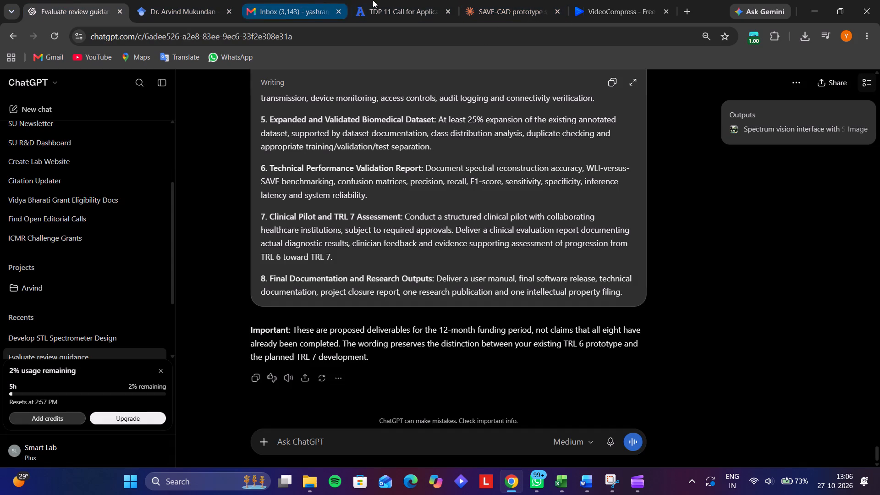
# Upload the "SAVE video for IIT-TIH" file from Downloads to question 14, the short 2 minute video, of the TDP 11 application.
pyautogui.click(426, 0)
pyautogui.scroll(-6, 358, 279)
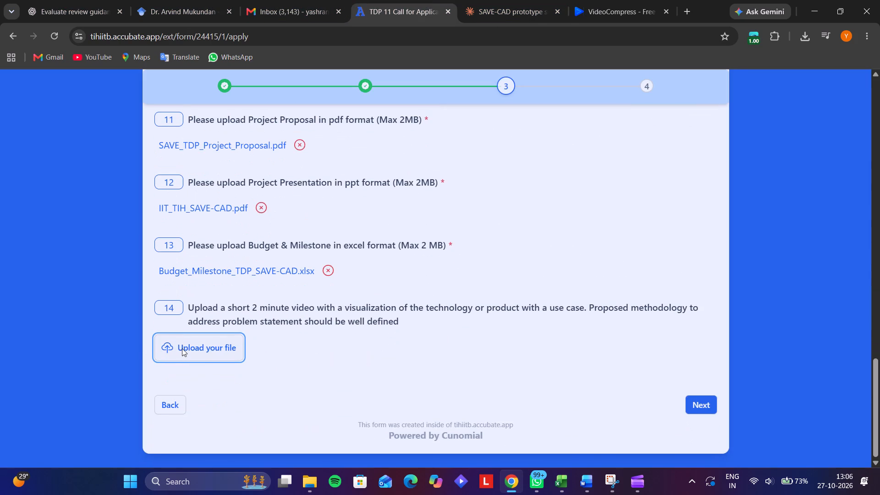
pyautogui.click(182, 348)
pyautogui.click(314, 259)
pyautogui.click(302, 279)
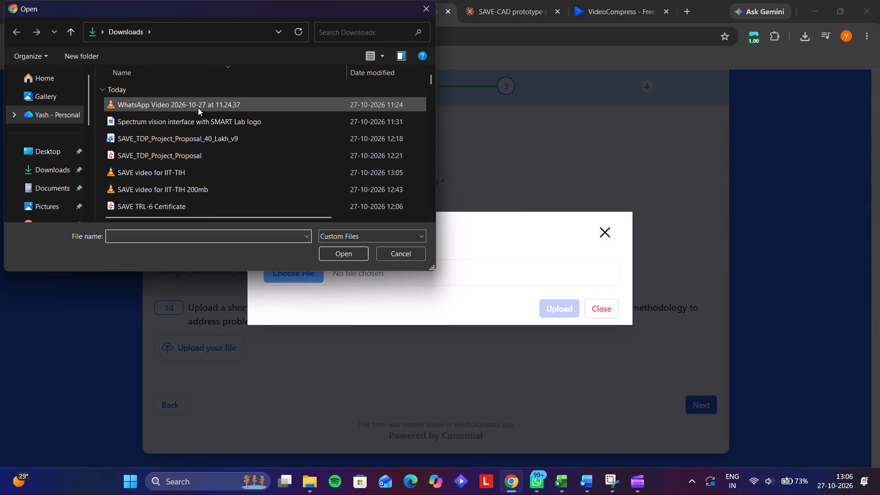
pyautogui.click(209, 179)
pyautogui.click(207, 175)
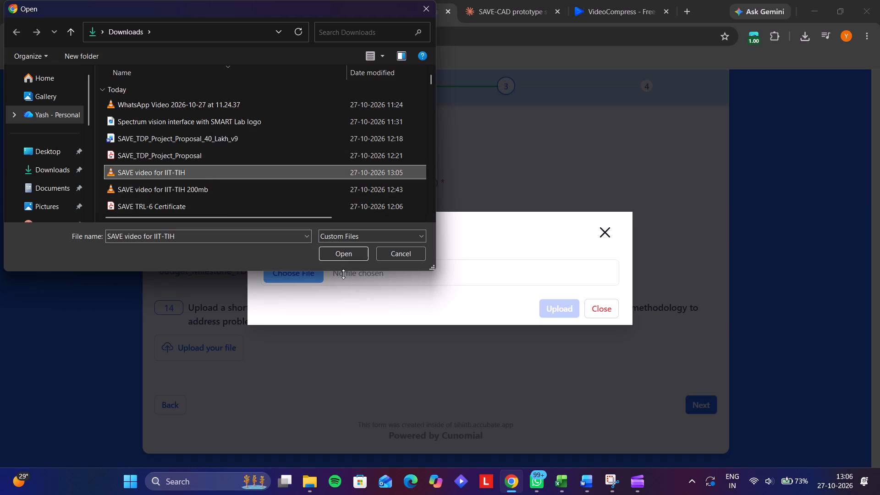
pyautogui.click(338, 260)
pyautogui.click(572, 305)
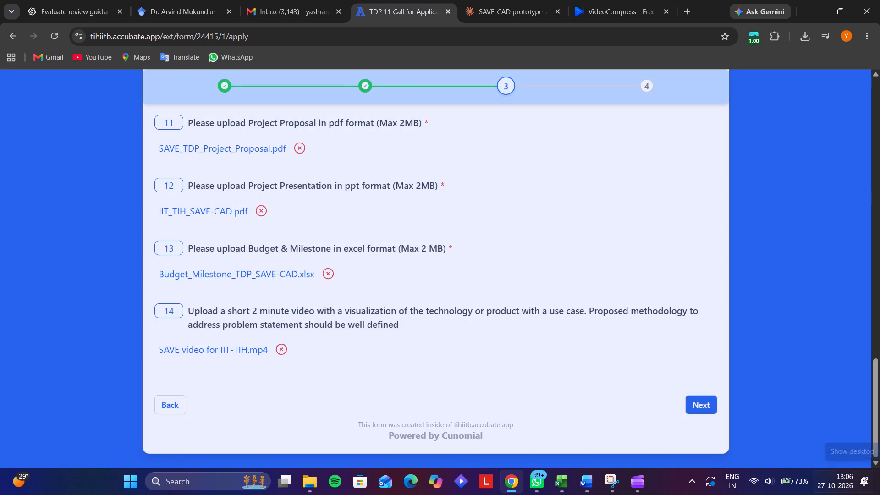
# Proceed from the Project Details section to the application's final preview section.
pyautogui.click(697, 403)
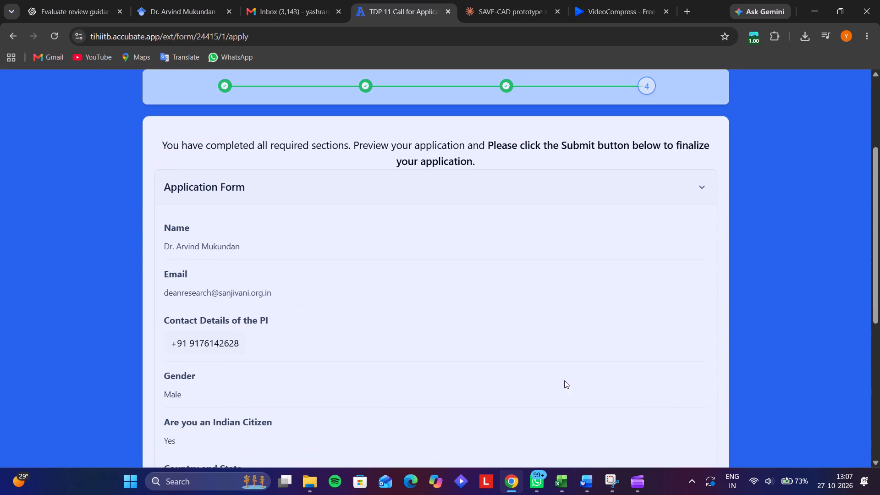
# Review the application preview, checking the applicant's details and the expanded Project Details section with its uploaded files.
pyautogui.scroll(-11, 332, 188)
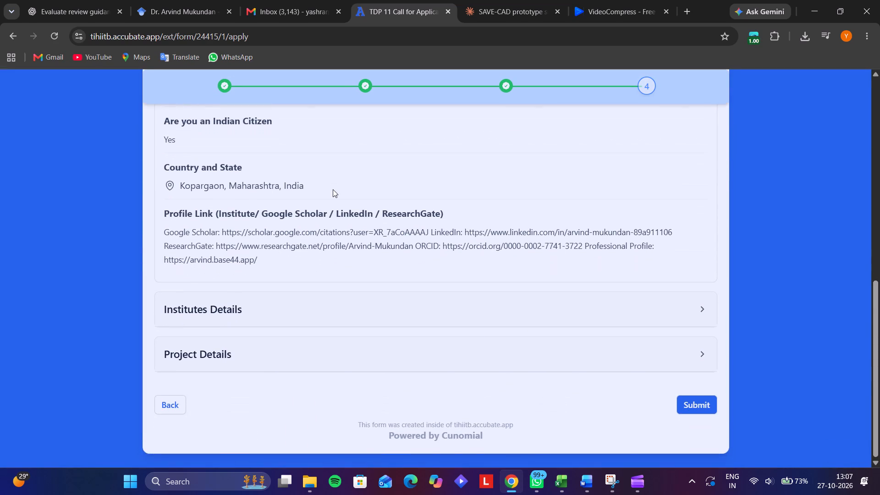
pyautogui.scroll(-5, 333, 189)
pyautogui.scroll(6, 582, 215)
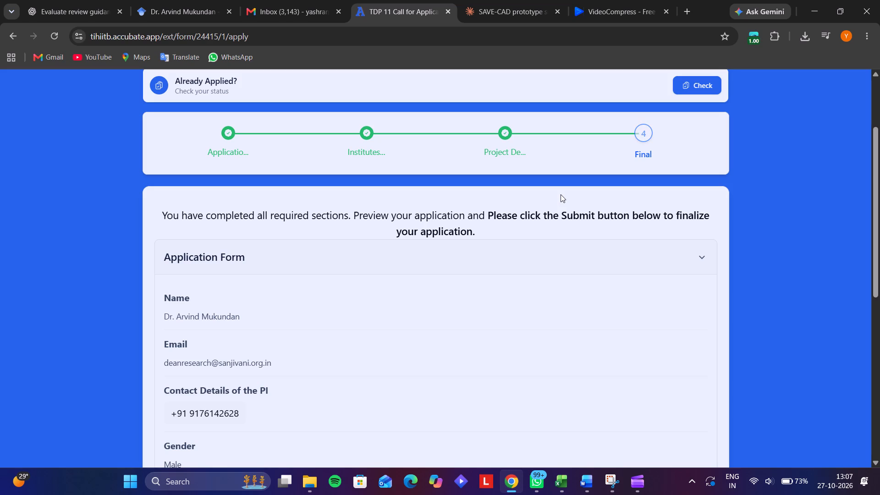
pyautogui.scroll(-4, 561, 194)
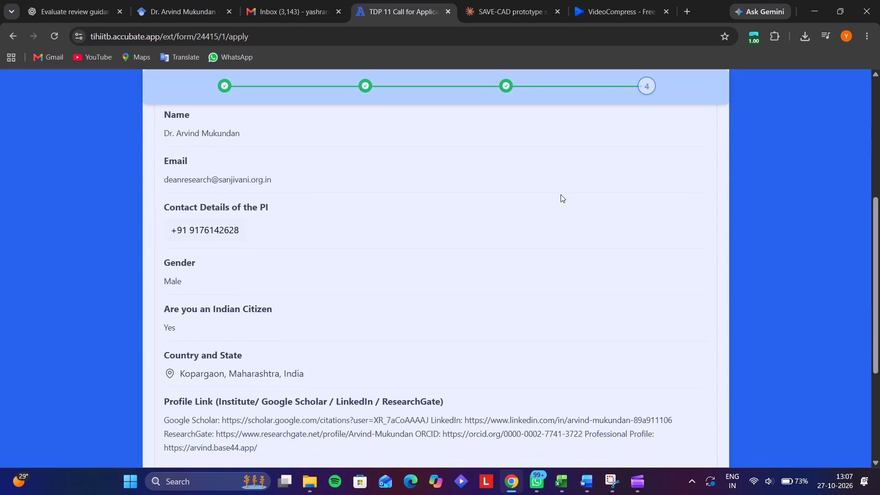
pyautogui.scroll(-3, 561, 194)
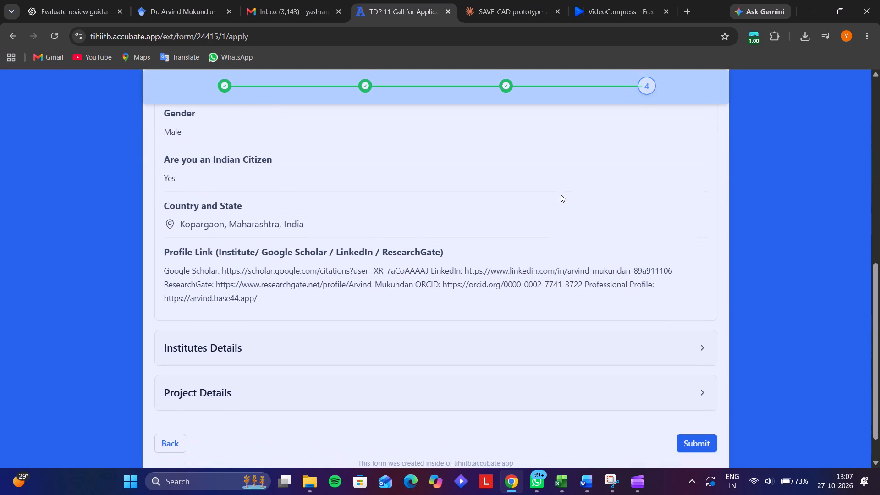
pyautogui.scroll(-1, 561, 194)
pyautogui.scroll(-1, 363, 389)
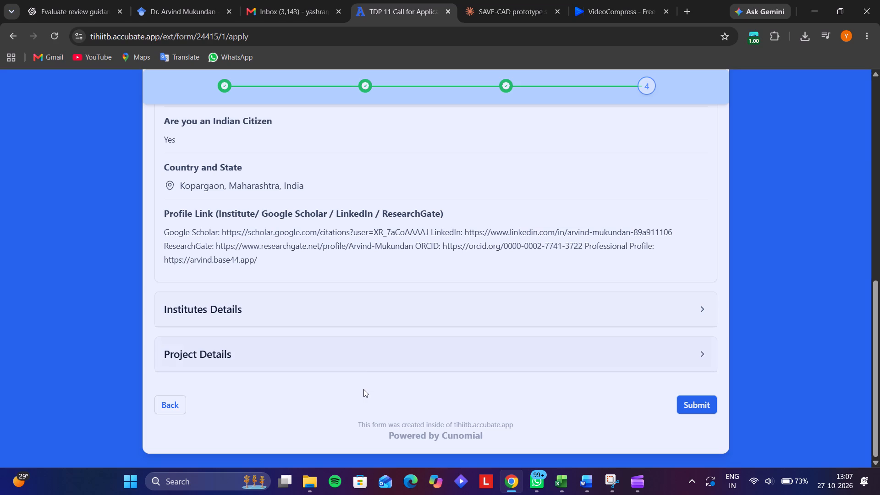
pyautogui.click(348, 347)
pyautogui.scroll(-5, 348, 347)
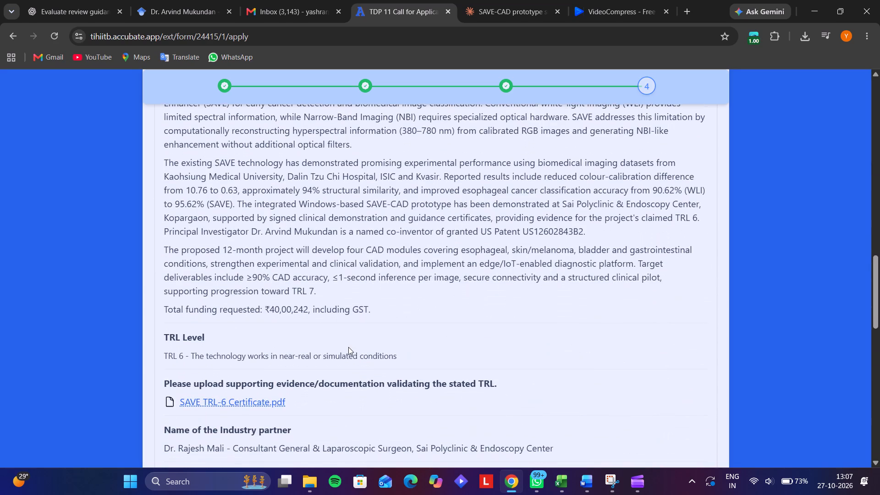
pyautogui.scroll(-5, 348, 347)
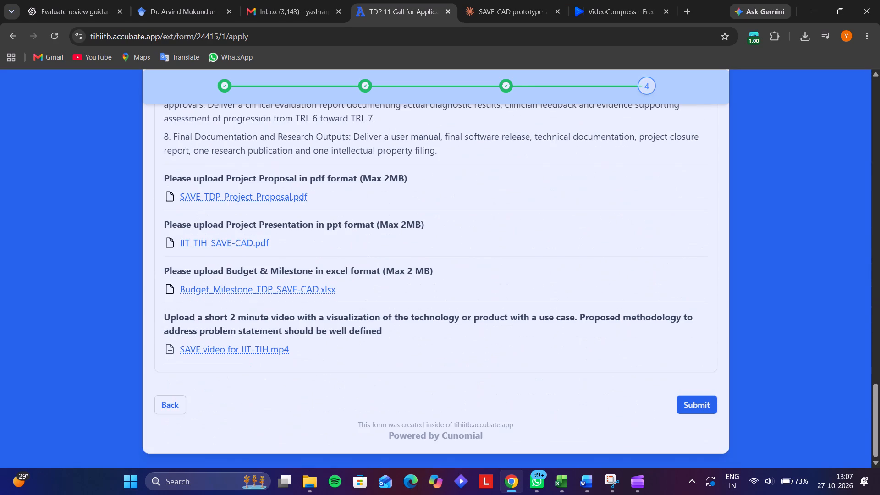
pyautogui.scroll(-2, 348, 347)
# Submit the completed TDP 11 application.
pyautogui.click(698, 401)
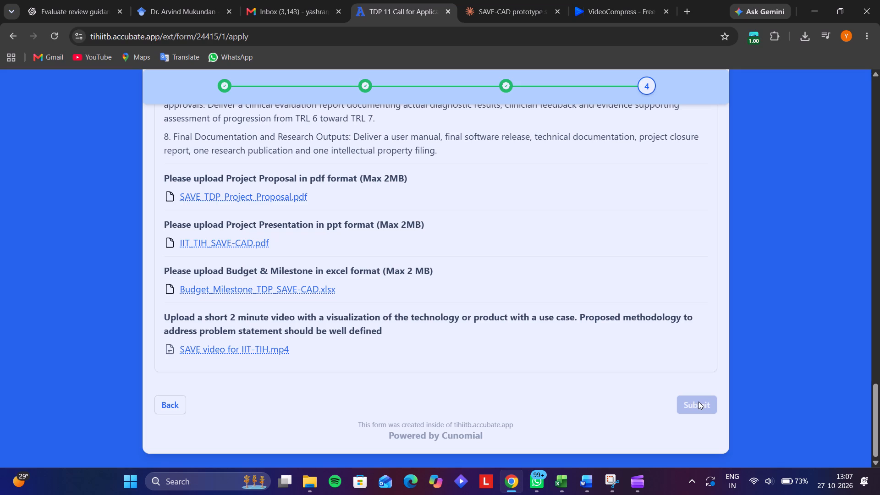
# Download the submitted application response as a PDF.
pyautogui.click(442, 155)
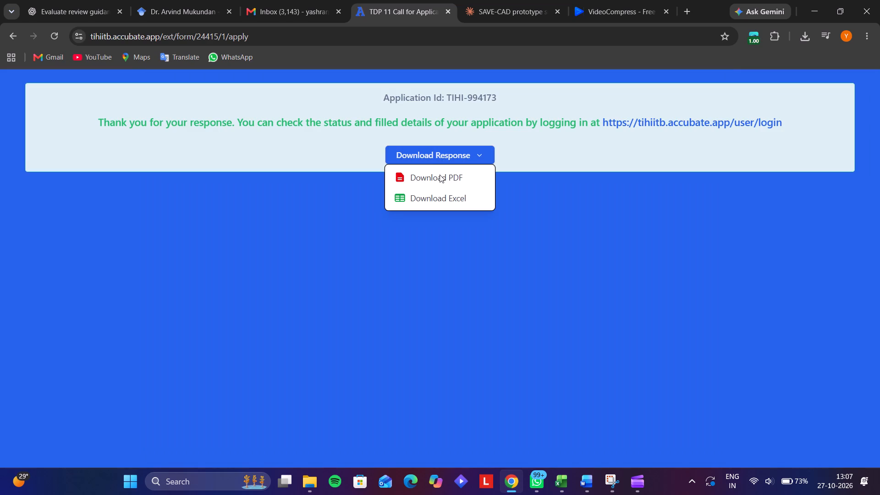
pyautogui.click(440, 176)
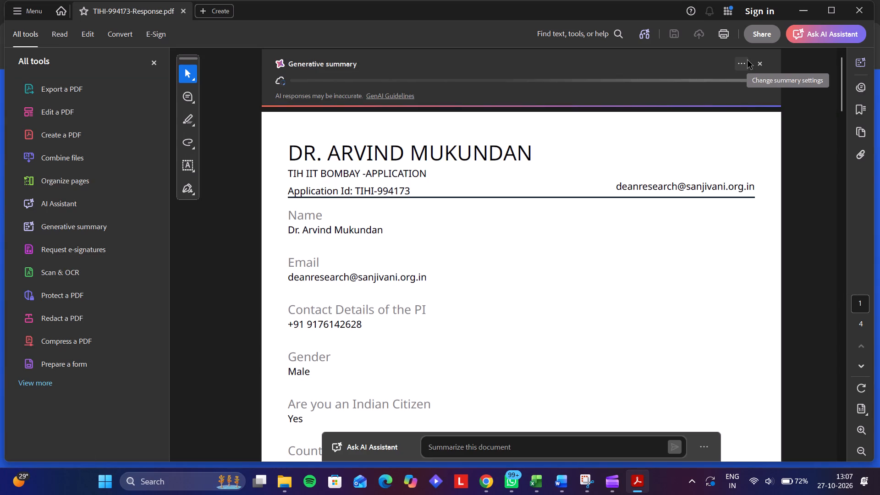
# Read through the downloaded application response PDF in Adobe Acrobat.
pyautogui.scroll(-6, 550, 225)
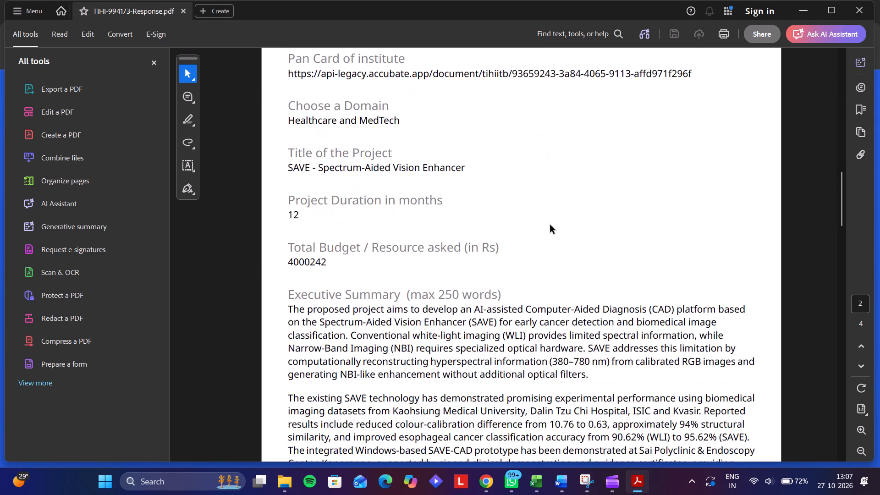
# Read the rest of the application response PDF, from the project title and executive summary through TRL level, industry partner and deliverables.
pyautogui.scroll(1, 550, 225)
pyautogui.scroll(-1, 550, 225)
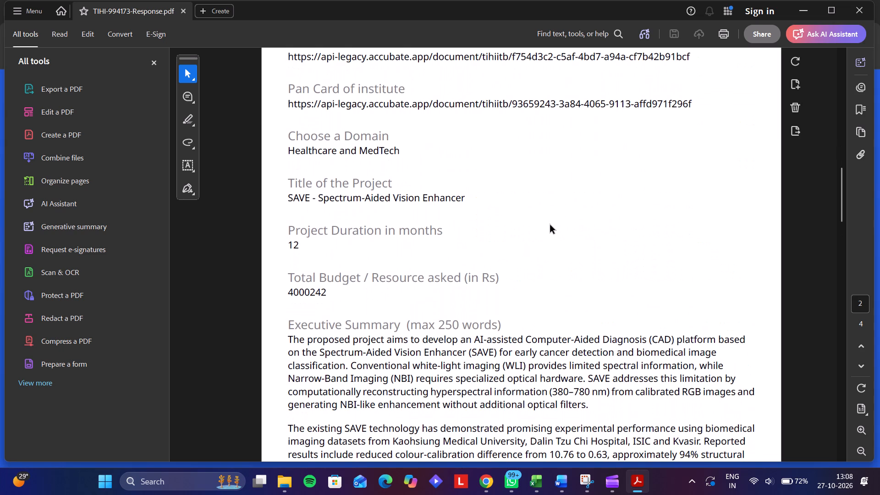
pyautogui.scroll(-1, 550, 225)
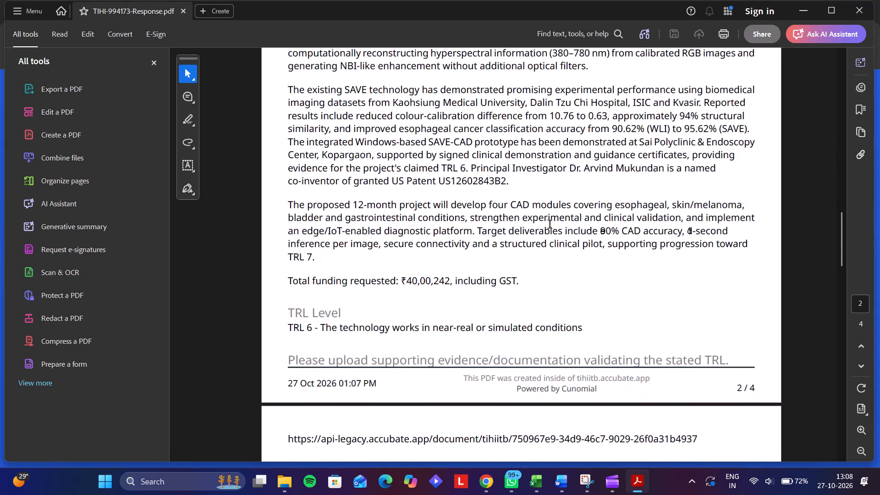
pyautogui.scroll(-2, 550, 225)
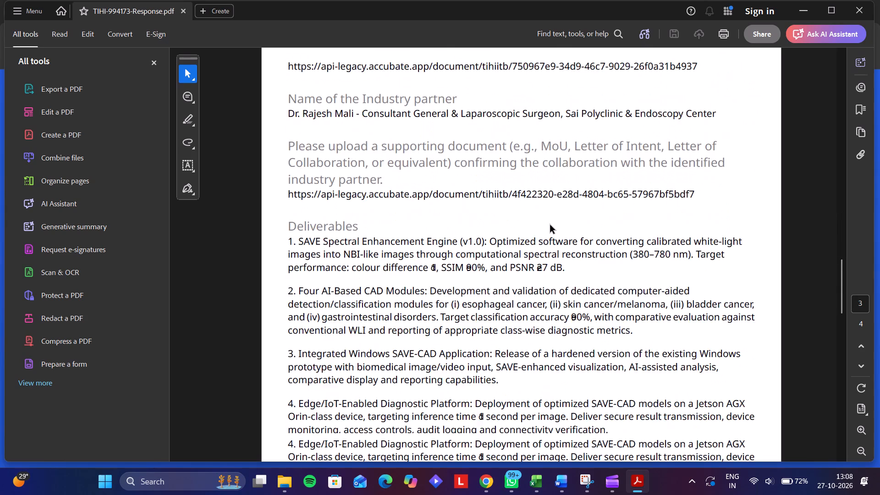
pyautogui.scroll(-1, 550, 225)
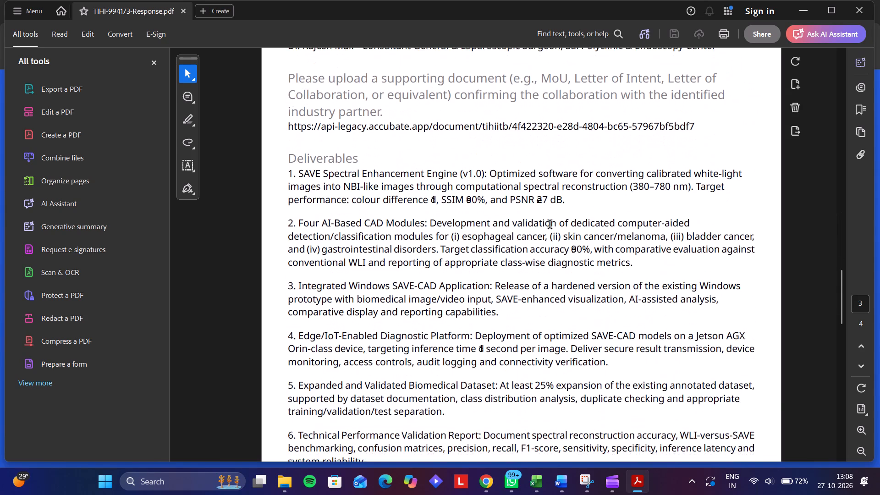
pyautogui.scroll(-4, 550, 225)
pyautogui.scroll(2, 550, 225)
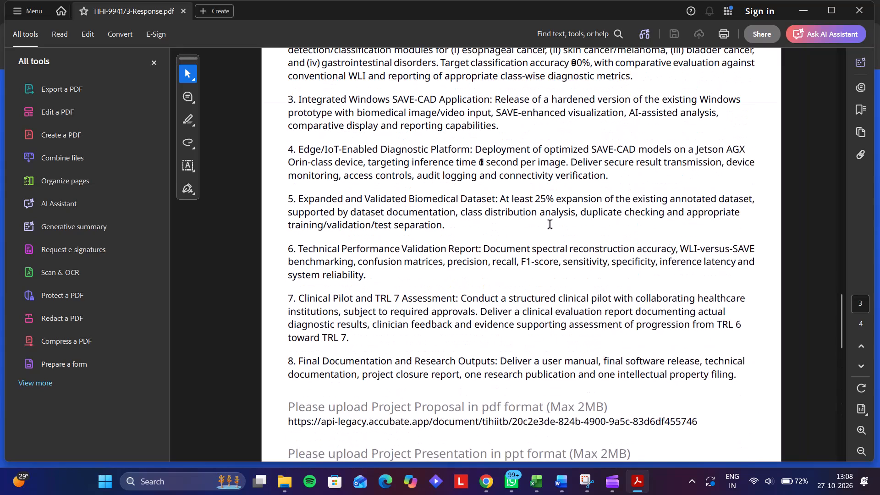
pyautogui.click(799, 5)
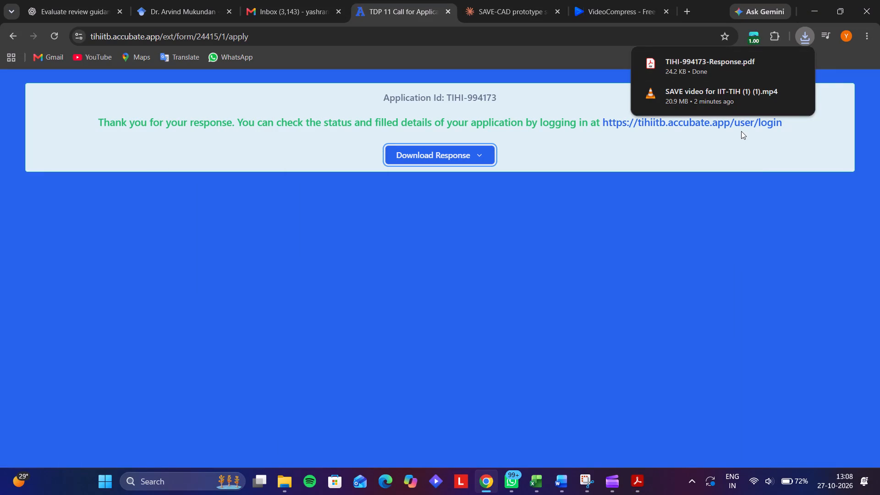
pyautogui.click(776, 65)
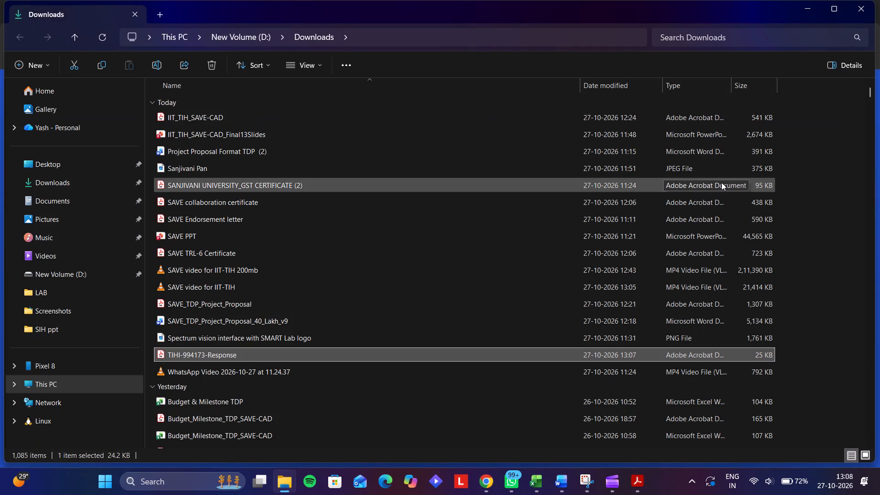
pyautogui.hotkey('ctrl', 'c')
pyautogui.hotkey('ctrl', 'c')
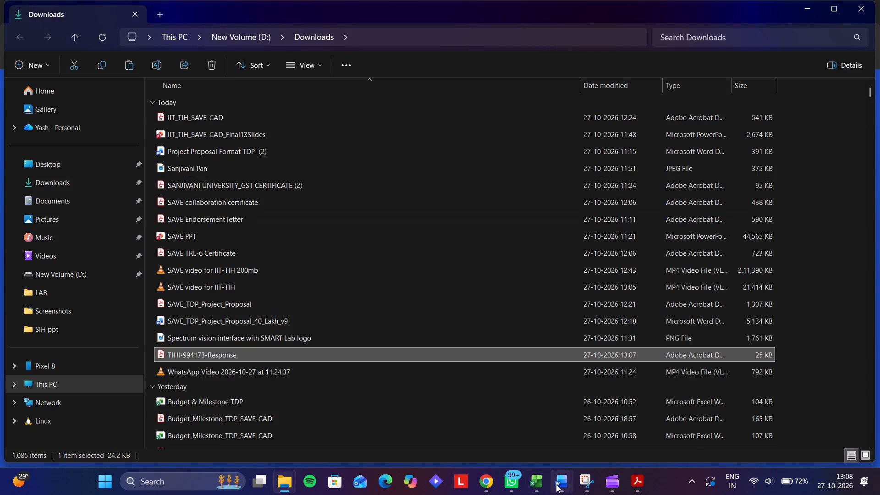